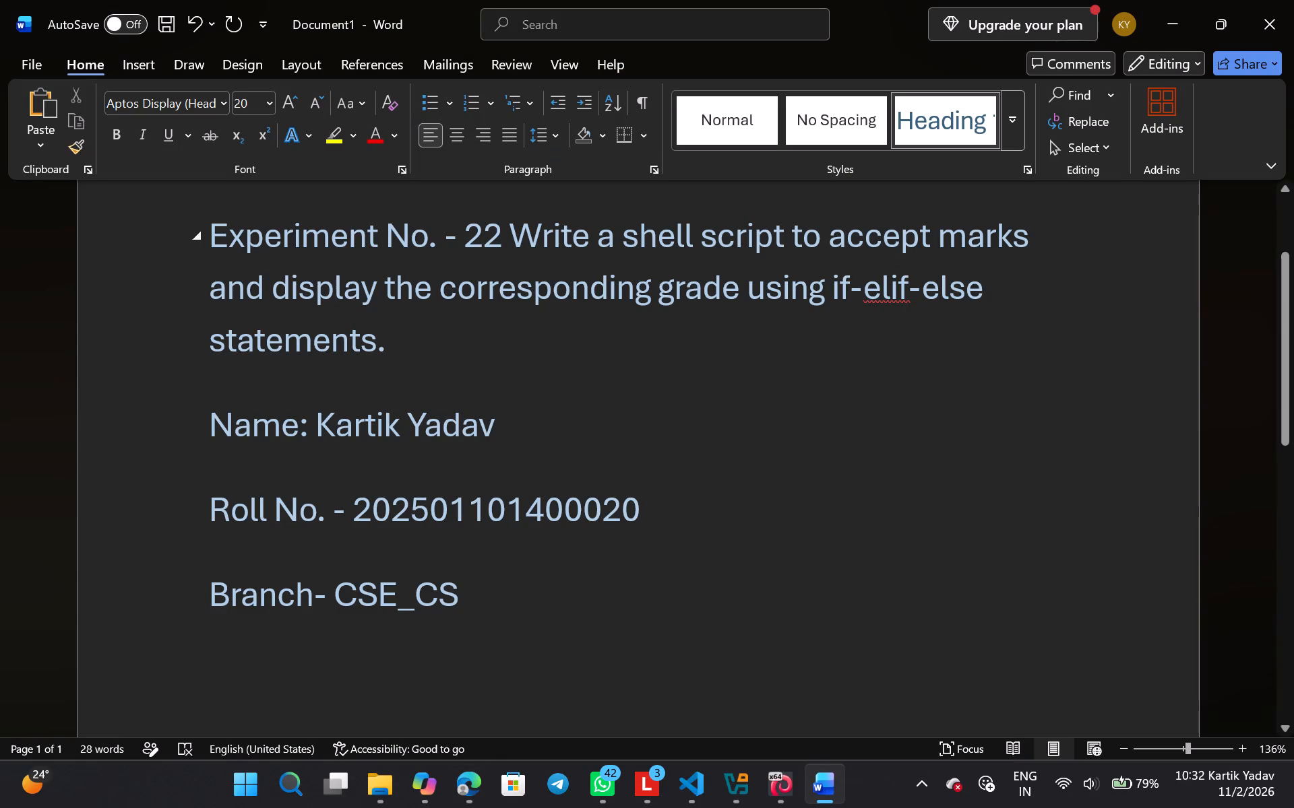
Replace the task text after "22" with the copied "Write a shell script to sort a list of numbers in descending order using the Bubble Sort algorithm.".
{"action": "left_click_drag", "start_coordinate": [389, 347], "coordinate": [516, 236]}
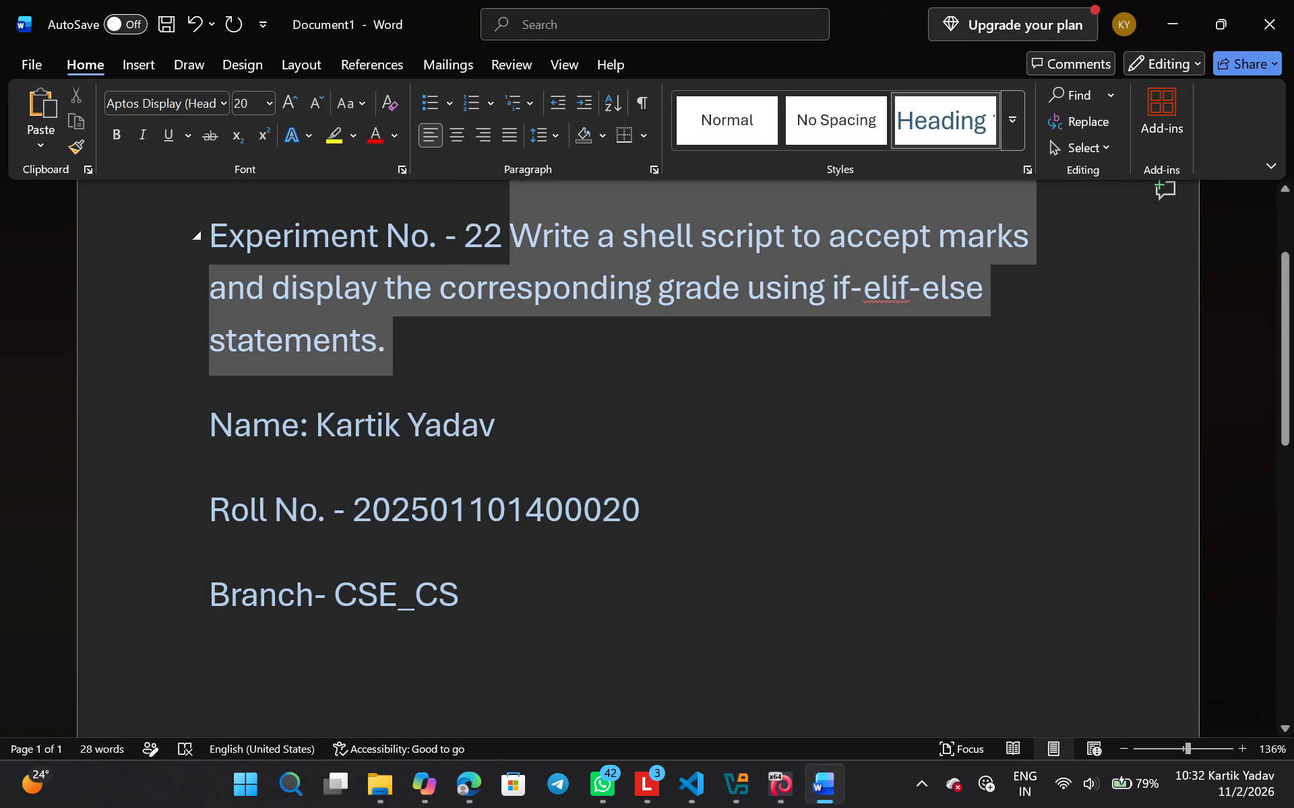
{"action": "key", "text": "ctrl+v"}
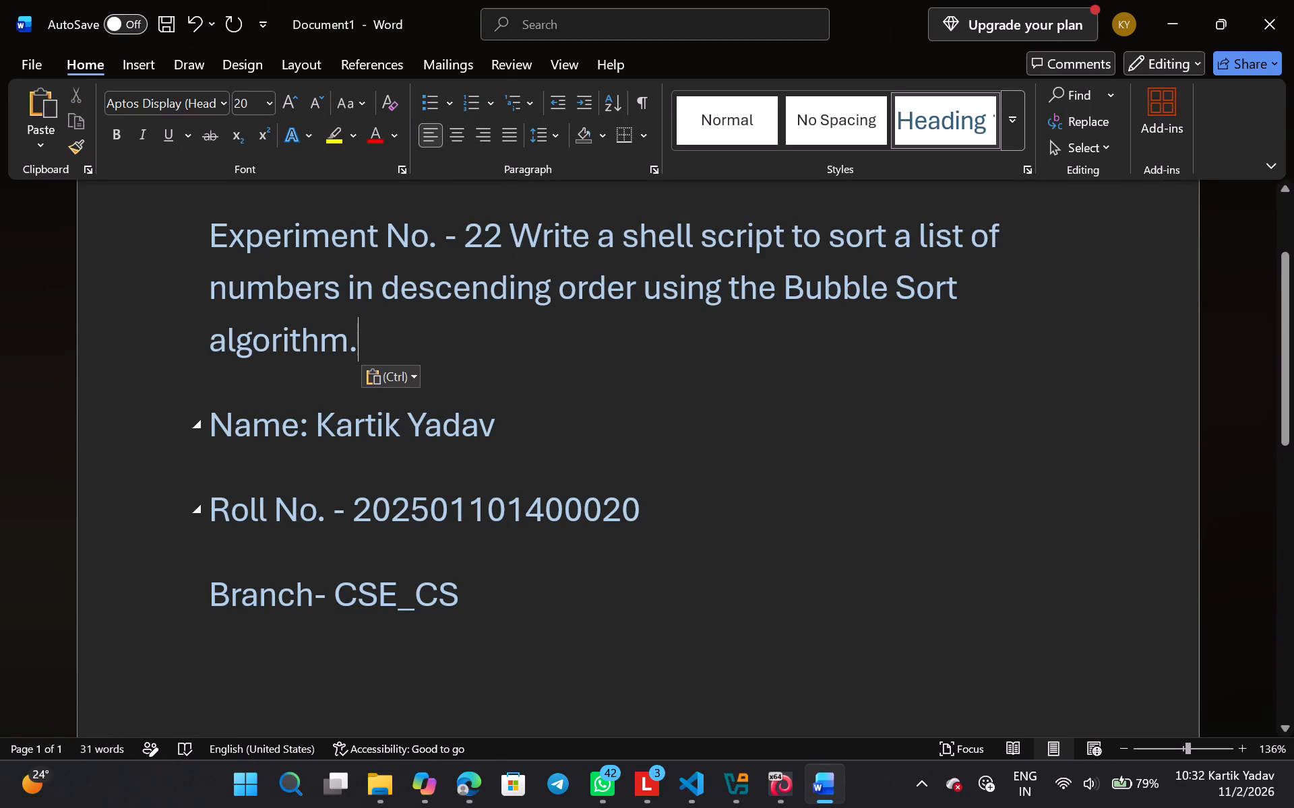
Switch to File Explorer, go to the parent folder of LMS and preview Screenshot_2026-11-01_23_55_59.png.
{"action": "left_click_drag", "start_coordinate": [470, 590], "coordinate": [219, 443]}
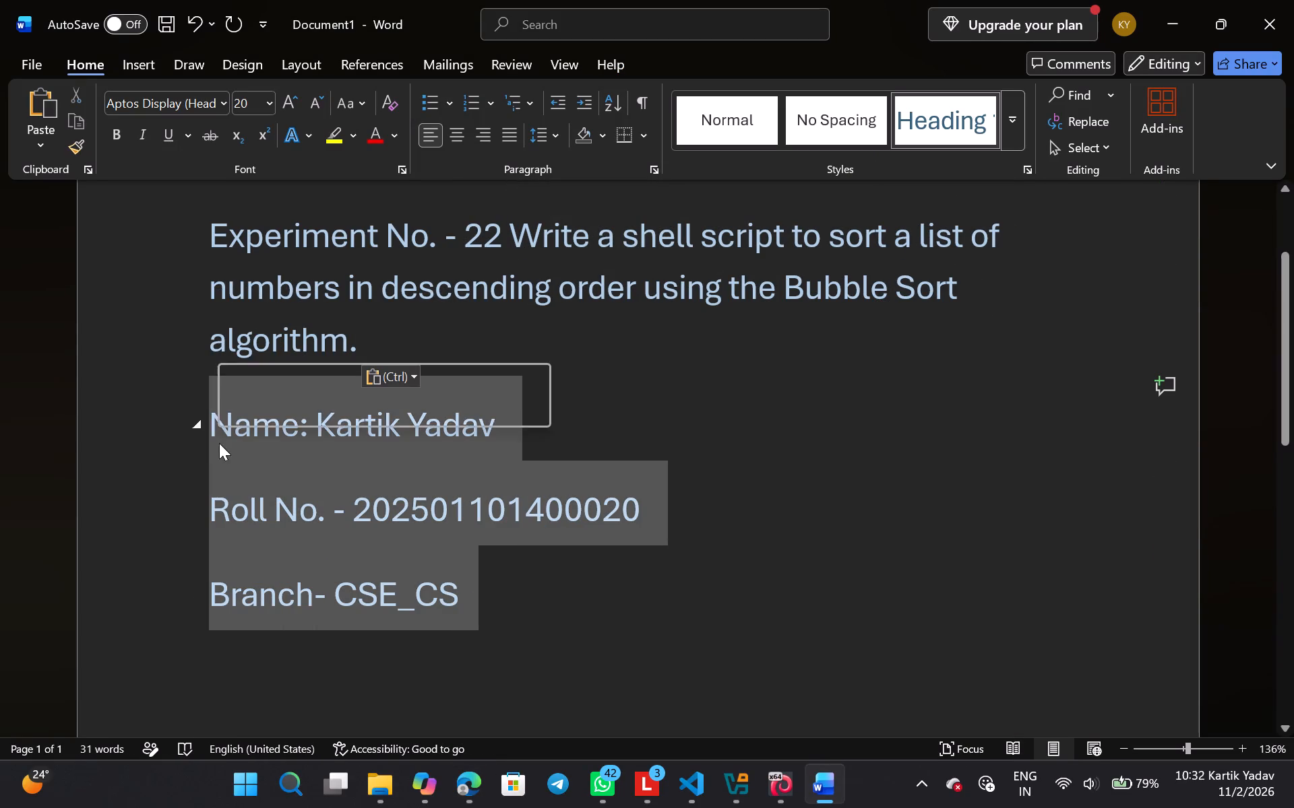
{"action": "left_click", "coordinate": [532, 593]}
{"action": "scroll", "coordinate": [532, 593], "scroll_direction": "down", "scroll_amount": 2}
{"action": "scroll", "coordinate": [497, 478], "scroll_direction": "down", "scroll_amount": 1}
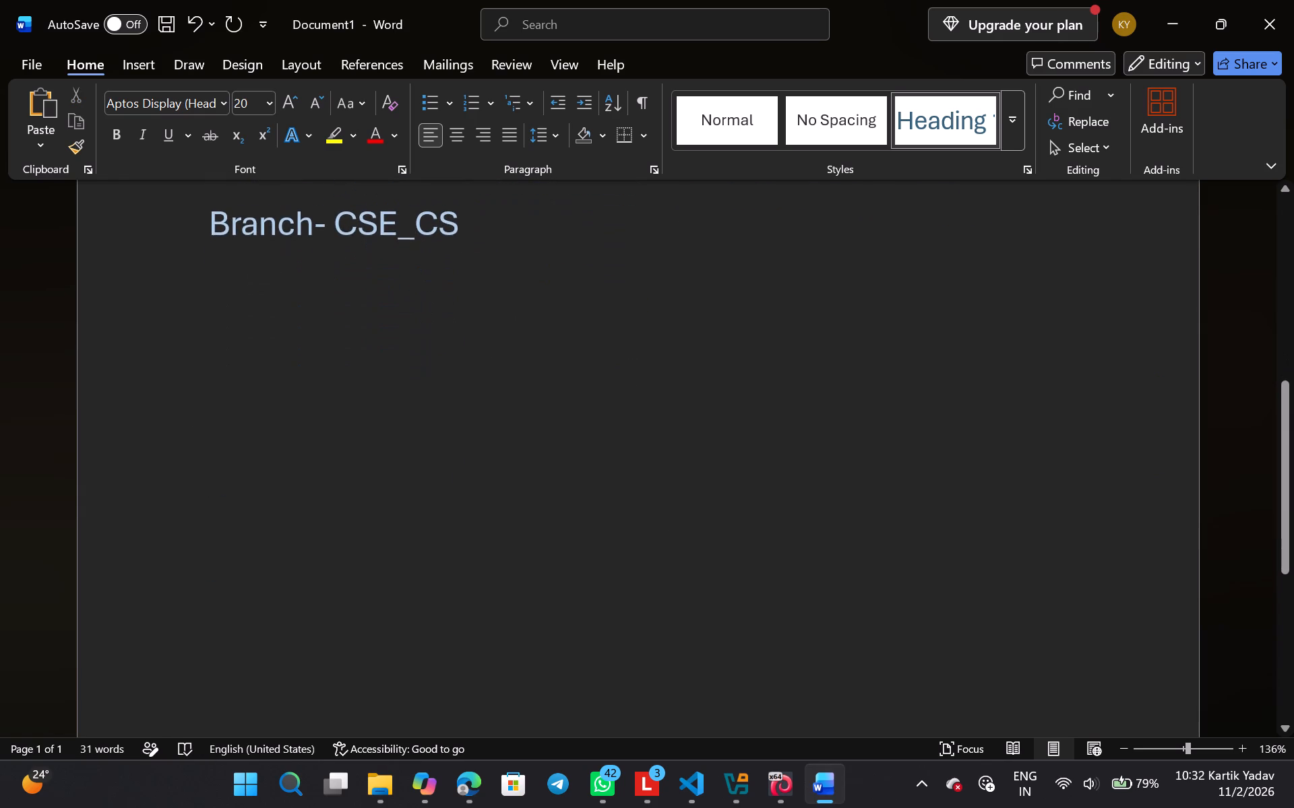
{"action": "left_click", "coordinate": [388, 779]}
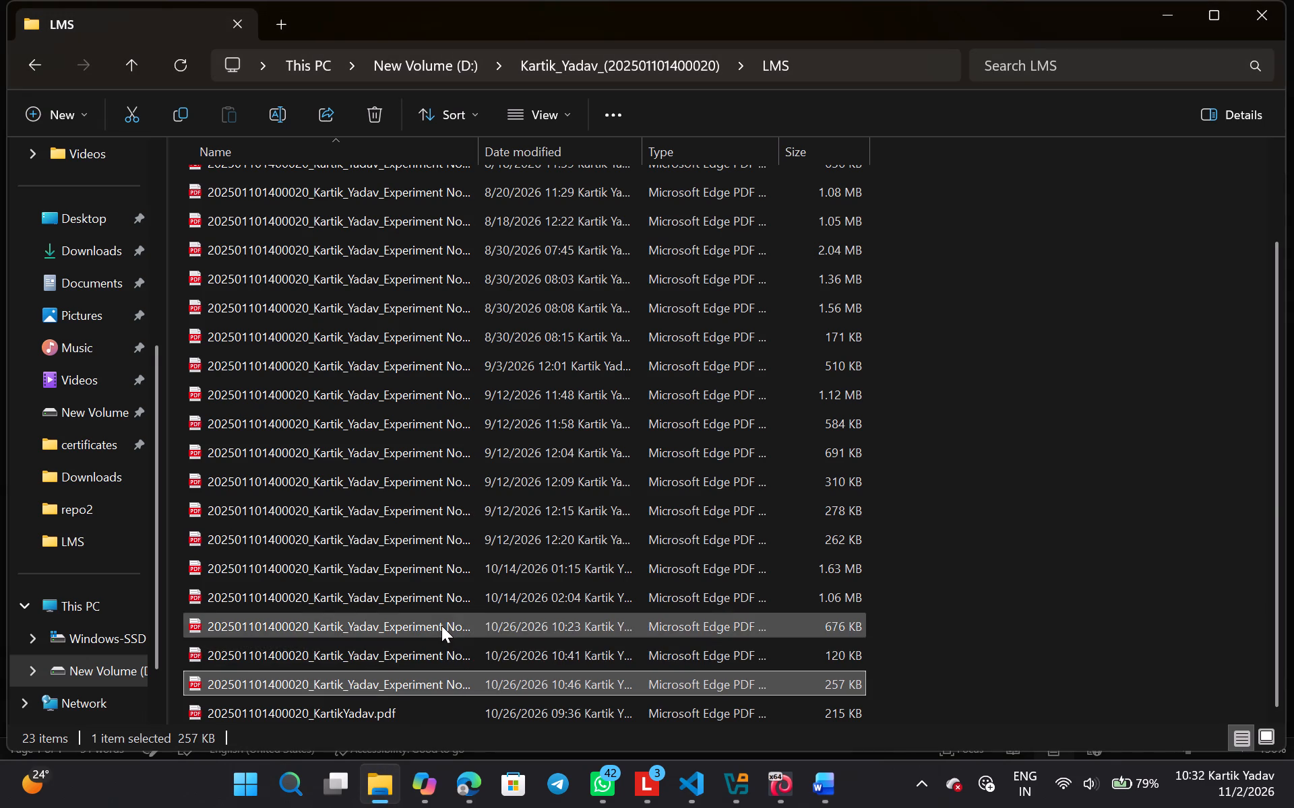
{"action": "left_click", "coordinate": [129, 68]}
{"action": "double_click", "coordinate": [430, 206]}
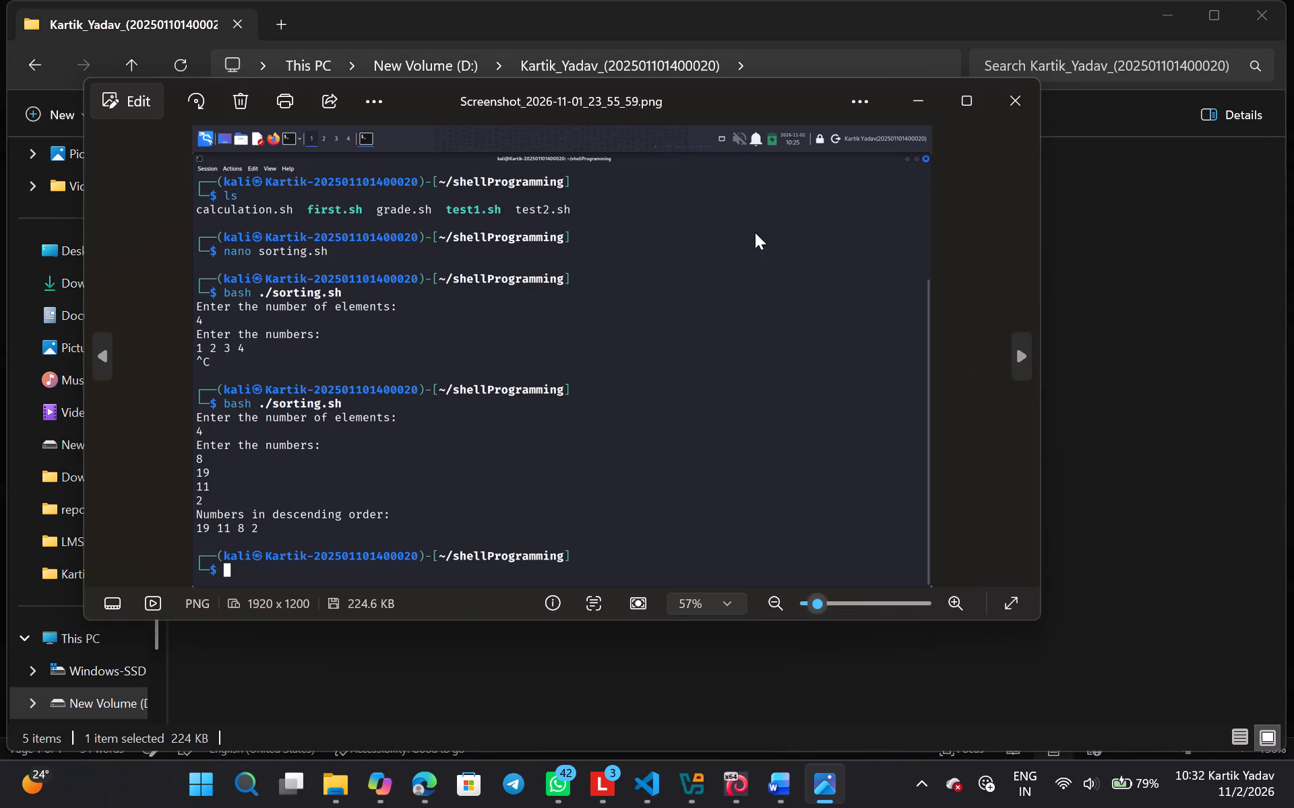
{"action": "left_click", "coordinate": [1015, 96]}
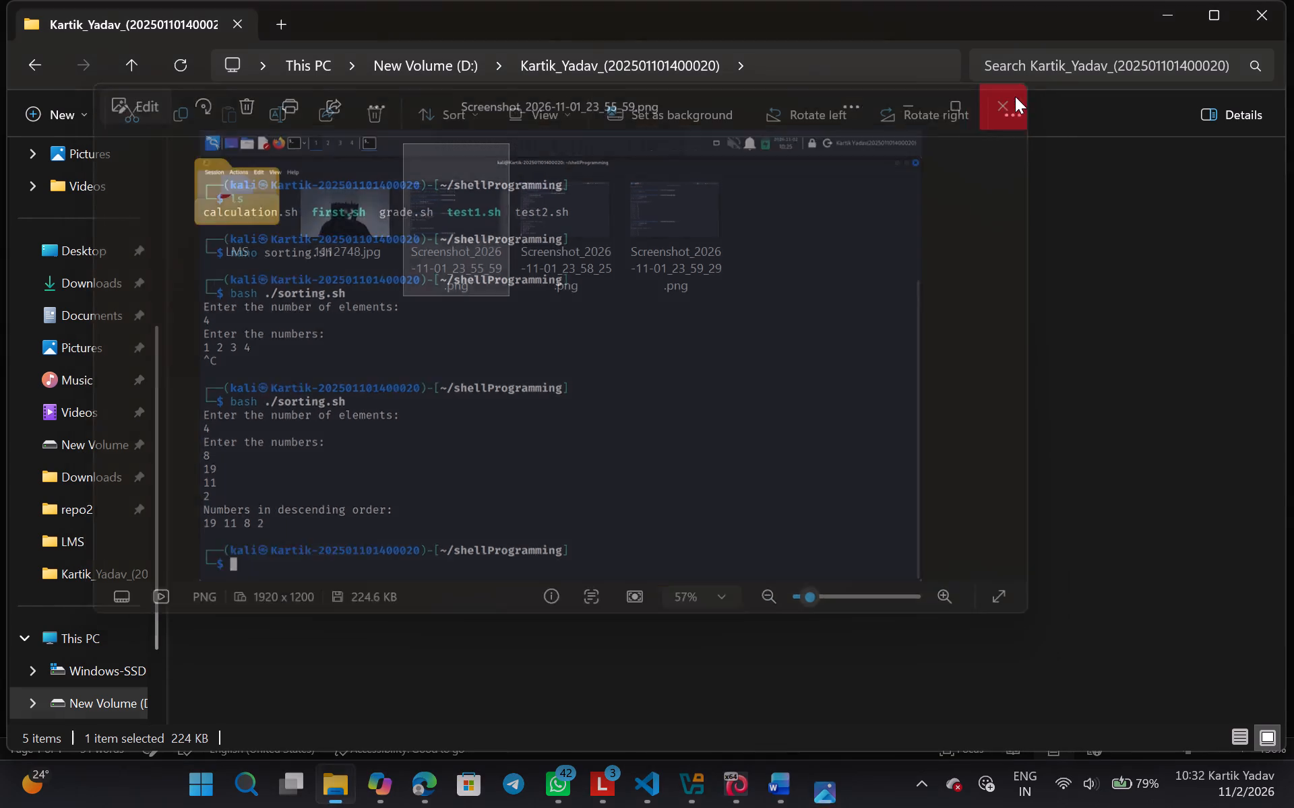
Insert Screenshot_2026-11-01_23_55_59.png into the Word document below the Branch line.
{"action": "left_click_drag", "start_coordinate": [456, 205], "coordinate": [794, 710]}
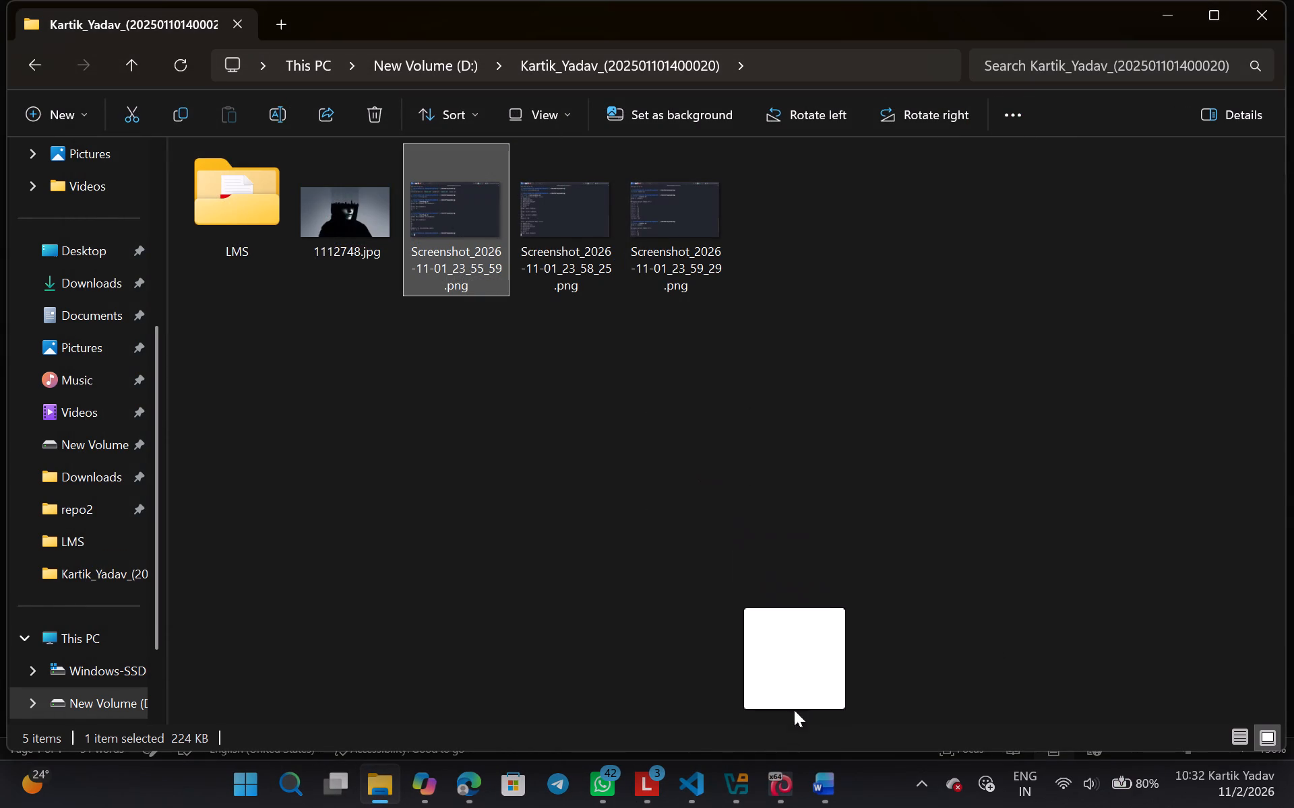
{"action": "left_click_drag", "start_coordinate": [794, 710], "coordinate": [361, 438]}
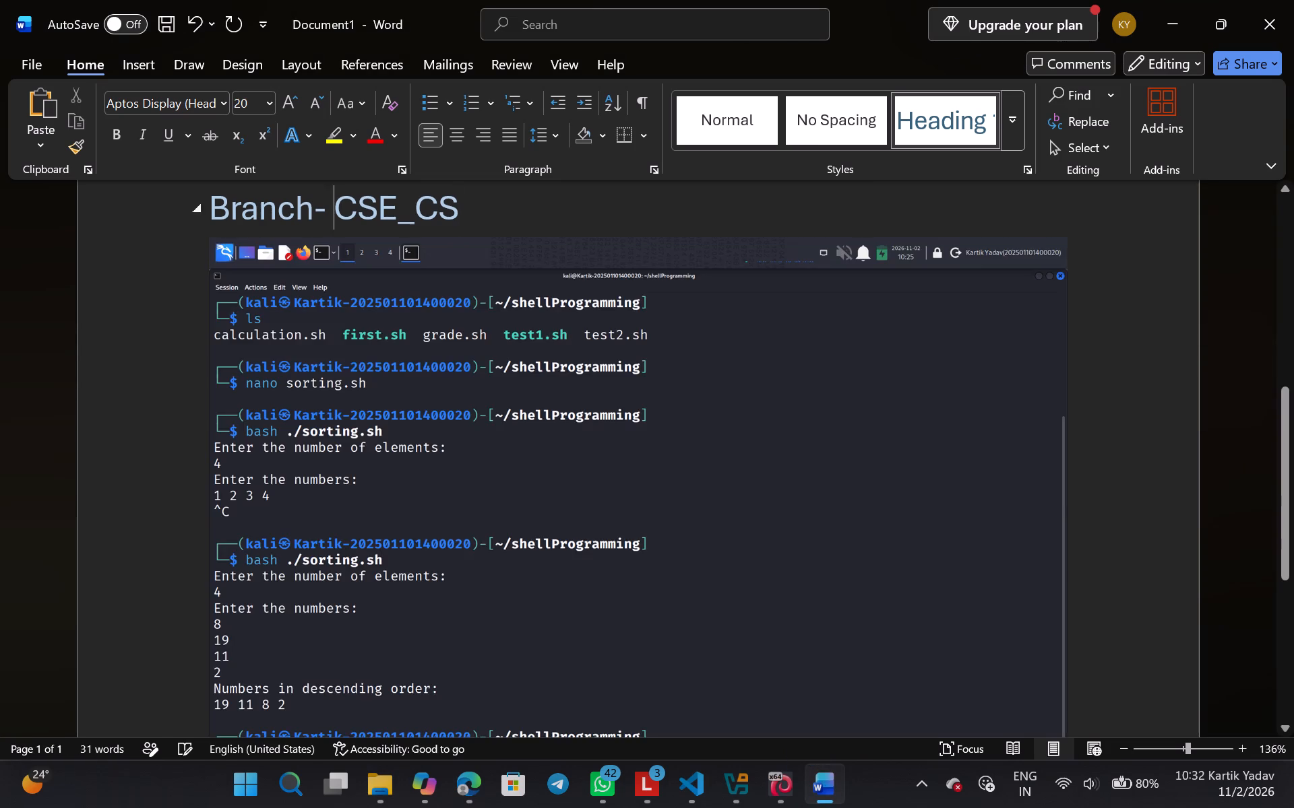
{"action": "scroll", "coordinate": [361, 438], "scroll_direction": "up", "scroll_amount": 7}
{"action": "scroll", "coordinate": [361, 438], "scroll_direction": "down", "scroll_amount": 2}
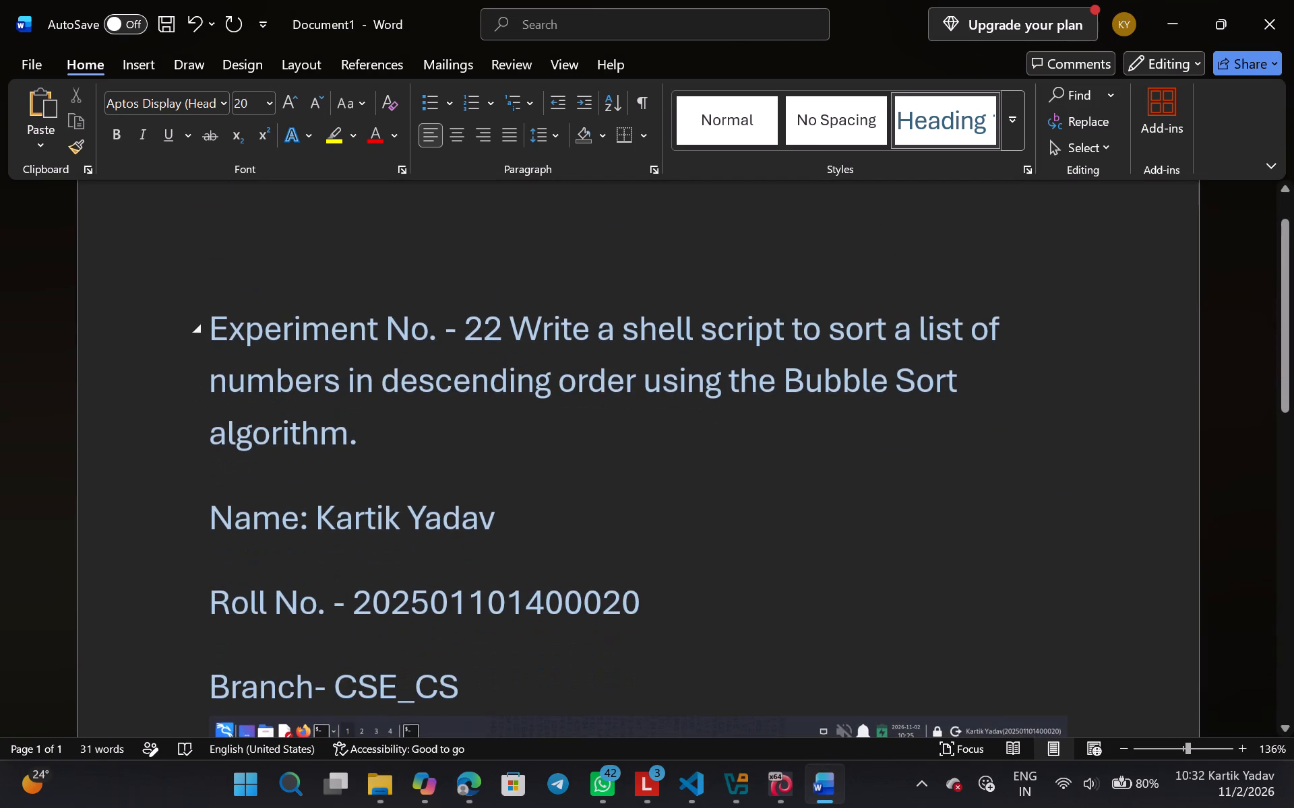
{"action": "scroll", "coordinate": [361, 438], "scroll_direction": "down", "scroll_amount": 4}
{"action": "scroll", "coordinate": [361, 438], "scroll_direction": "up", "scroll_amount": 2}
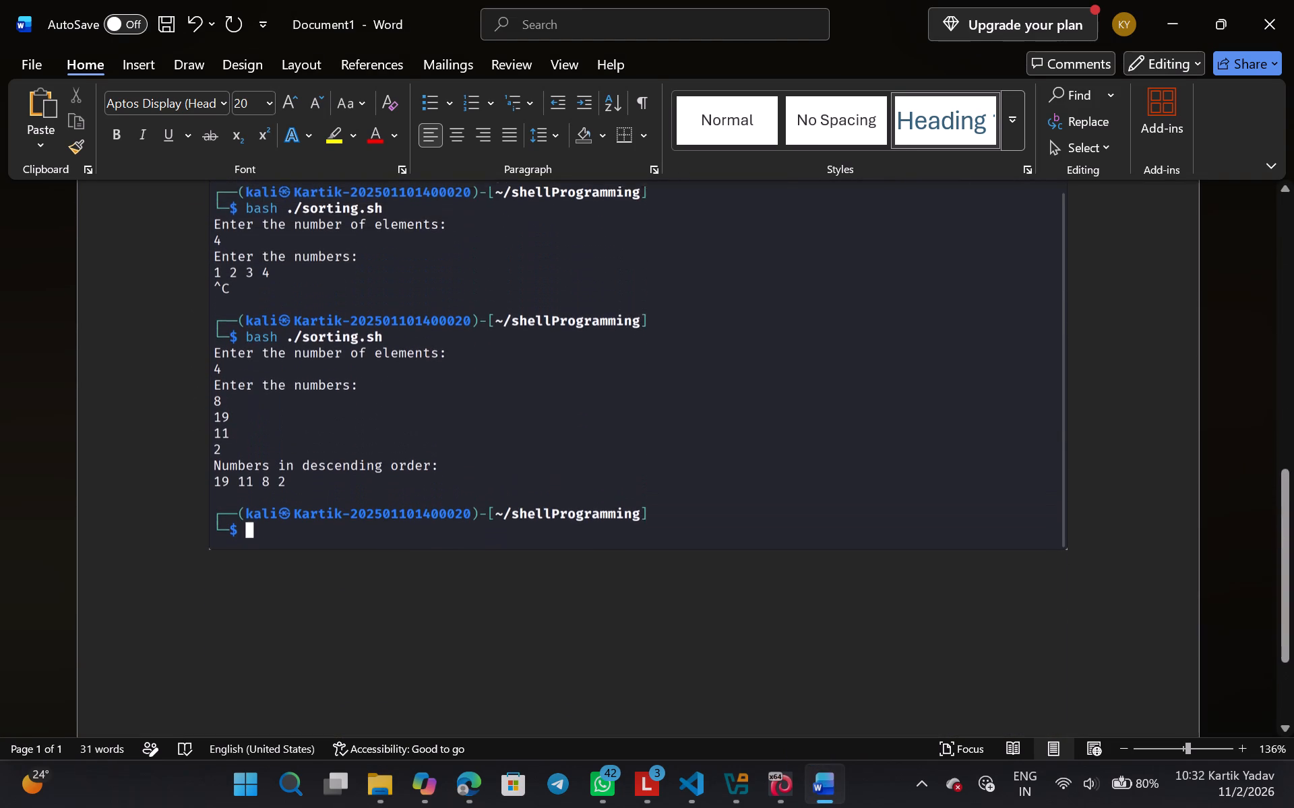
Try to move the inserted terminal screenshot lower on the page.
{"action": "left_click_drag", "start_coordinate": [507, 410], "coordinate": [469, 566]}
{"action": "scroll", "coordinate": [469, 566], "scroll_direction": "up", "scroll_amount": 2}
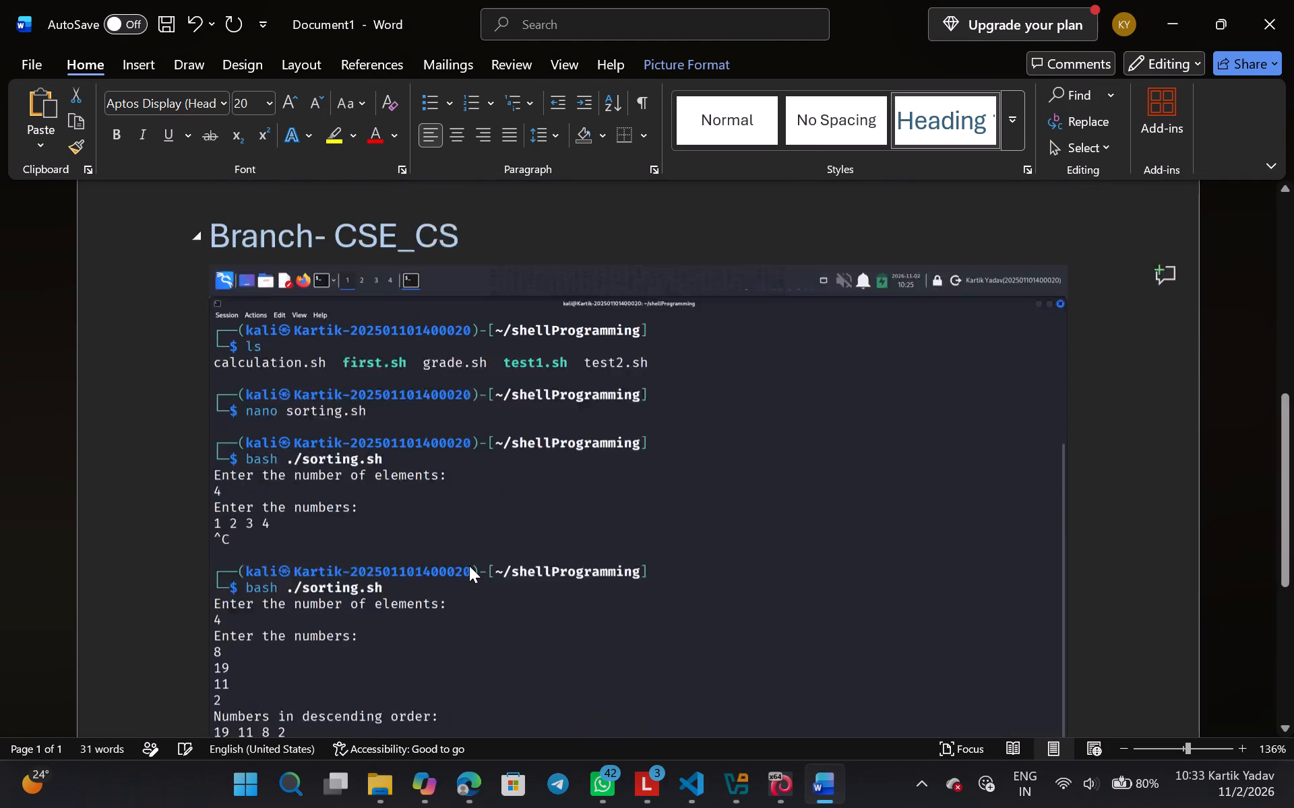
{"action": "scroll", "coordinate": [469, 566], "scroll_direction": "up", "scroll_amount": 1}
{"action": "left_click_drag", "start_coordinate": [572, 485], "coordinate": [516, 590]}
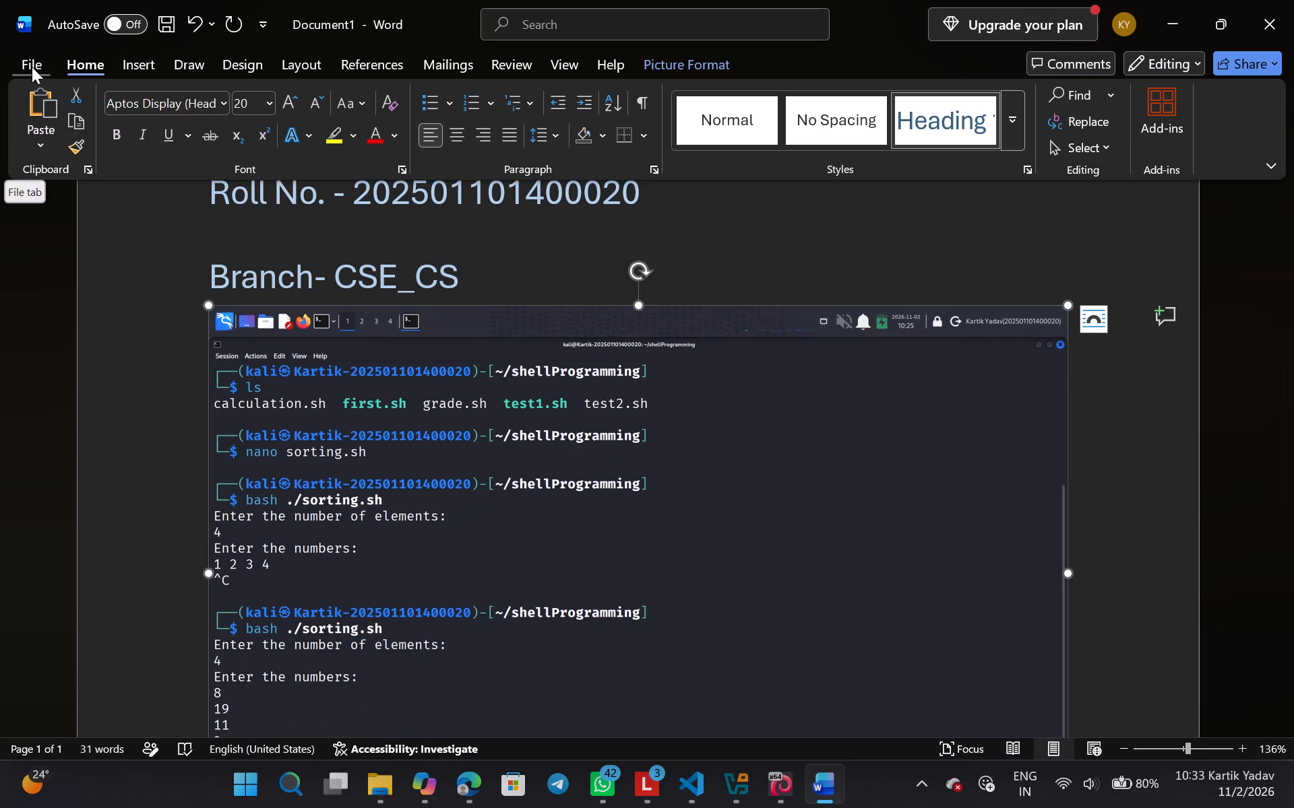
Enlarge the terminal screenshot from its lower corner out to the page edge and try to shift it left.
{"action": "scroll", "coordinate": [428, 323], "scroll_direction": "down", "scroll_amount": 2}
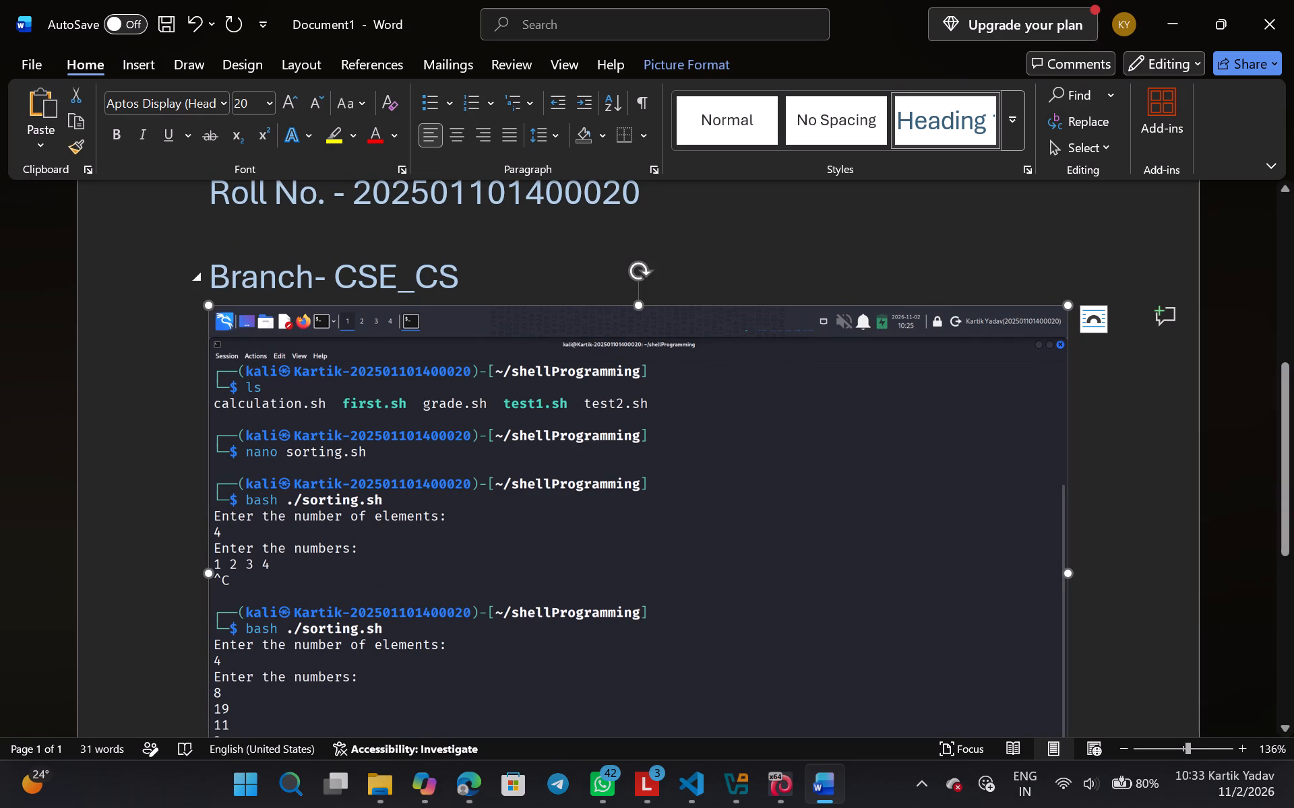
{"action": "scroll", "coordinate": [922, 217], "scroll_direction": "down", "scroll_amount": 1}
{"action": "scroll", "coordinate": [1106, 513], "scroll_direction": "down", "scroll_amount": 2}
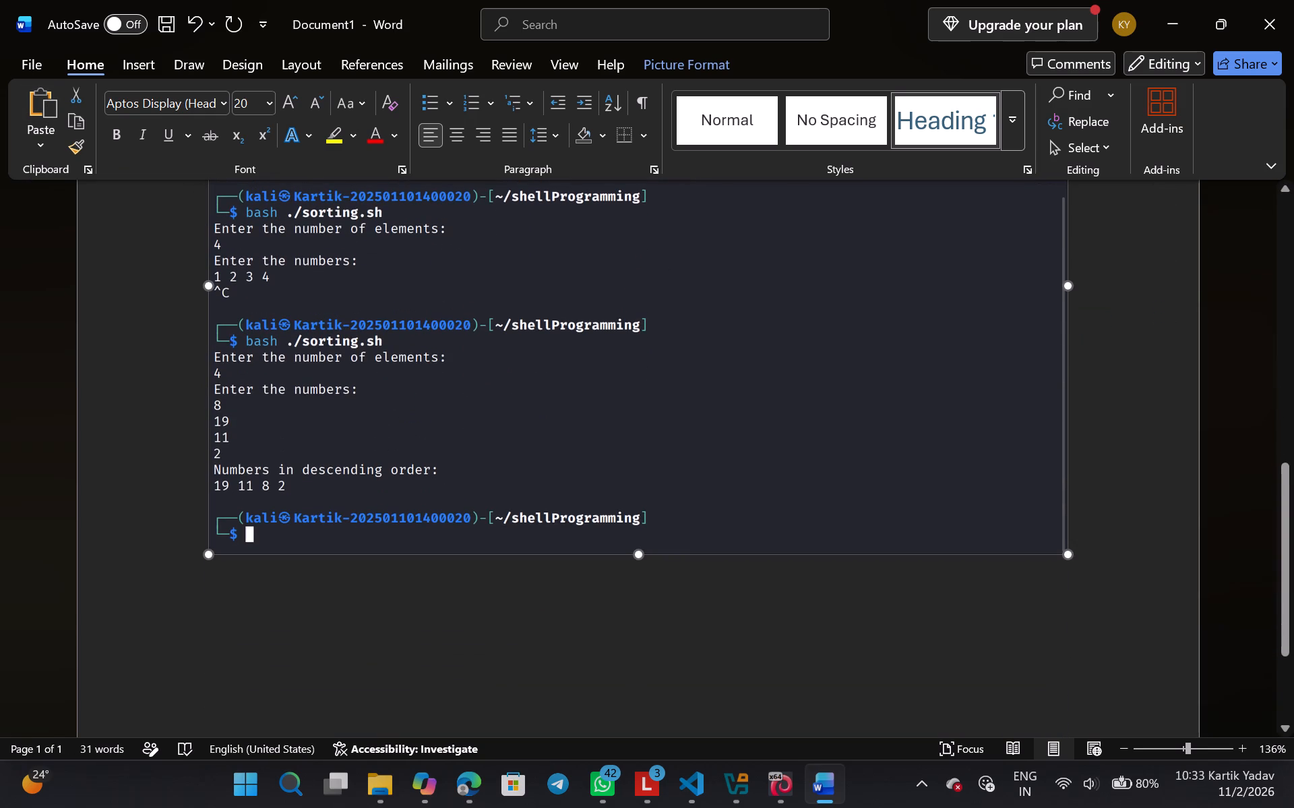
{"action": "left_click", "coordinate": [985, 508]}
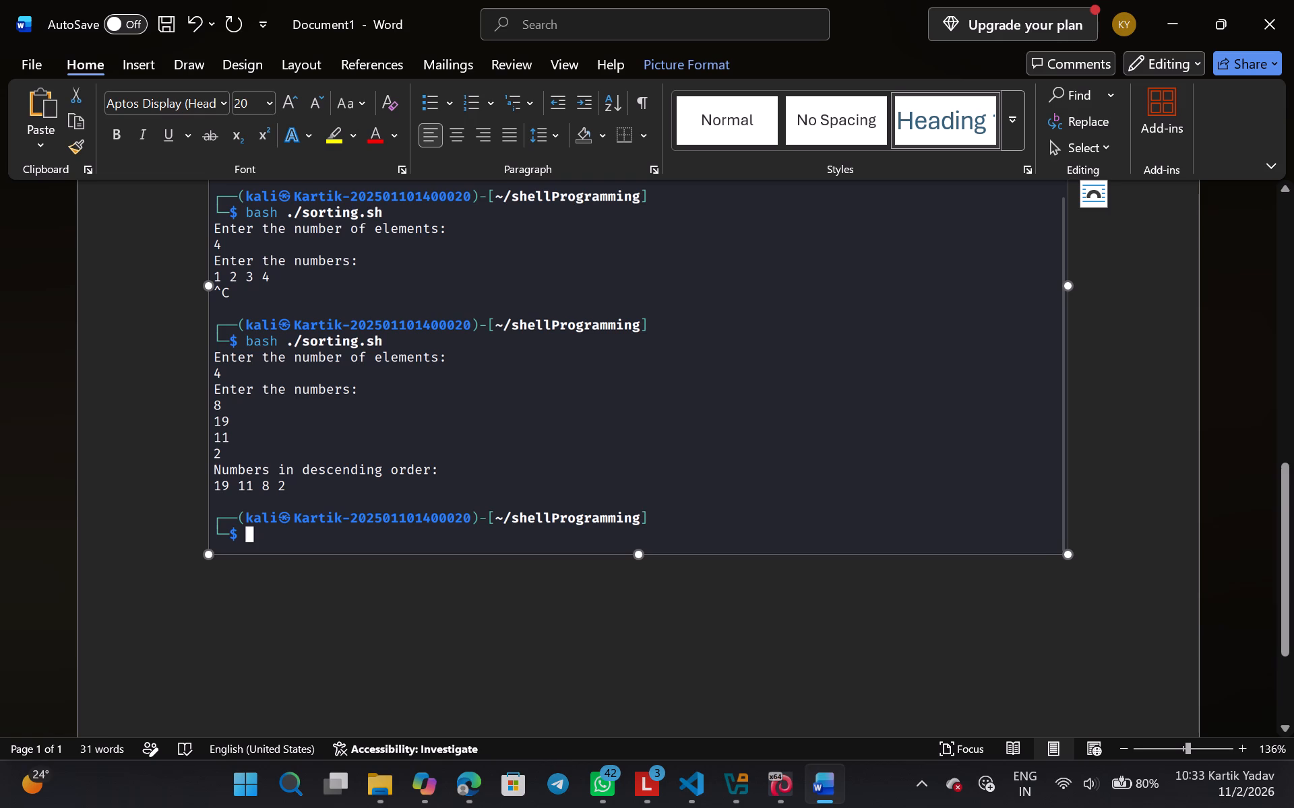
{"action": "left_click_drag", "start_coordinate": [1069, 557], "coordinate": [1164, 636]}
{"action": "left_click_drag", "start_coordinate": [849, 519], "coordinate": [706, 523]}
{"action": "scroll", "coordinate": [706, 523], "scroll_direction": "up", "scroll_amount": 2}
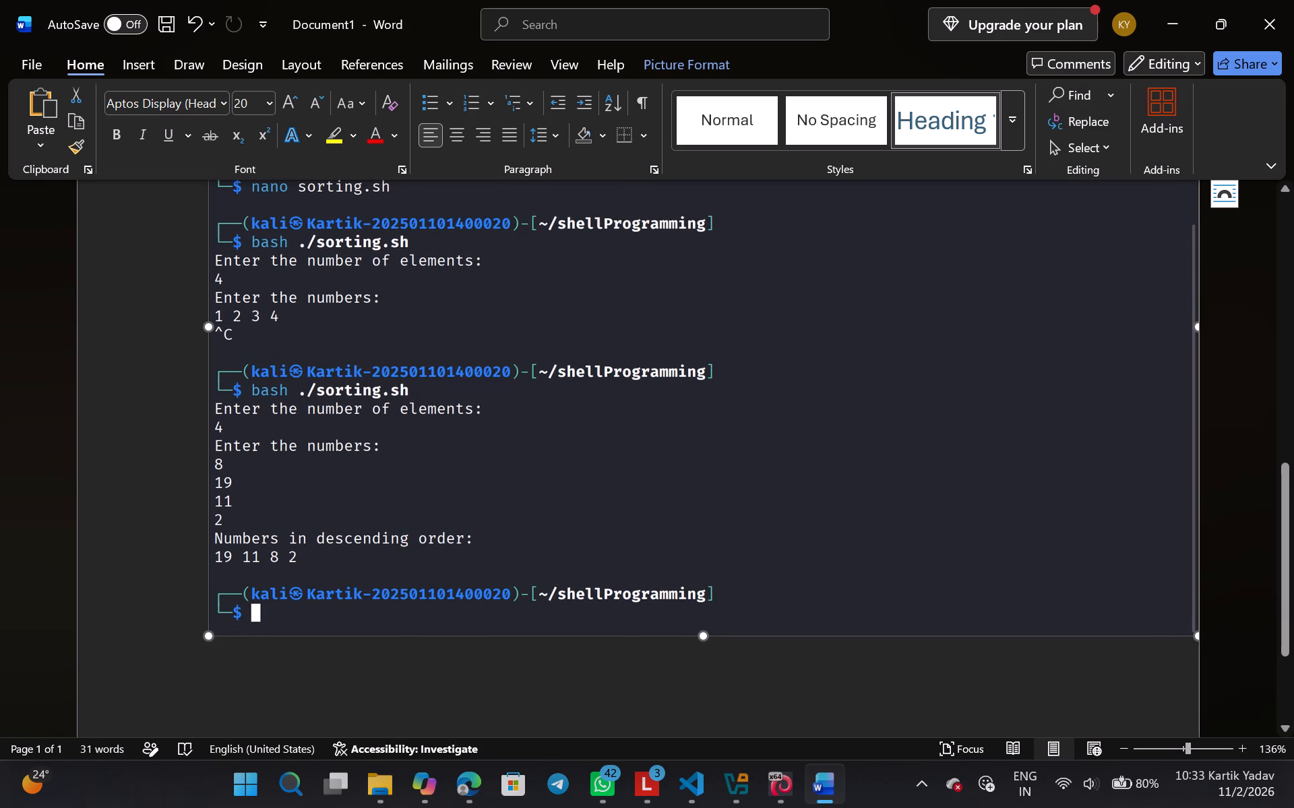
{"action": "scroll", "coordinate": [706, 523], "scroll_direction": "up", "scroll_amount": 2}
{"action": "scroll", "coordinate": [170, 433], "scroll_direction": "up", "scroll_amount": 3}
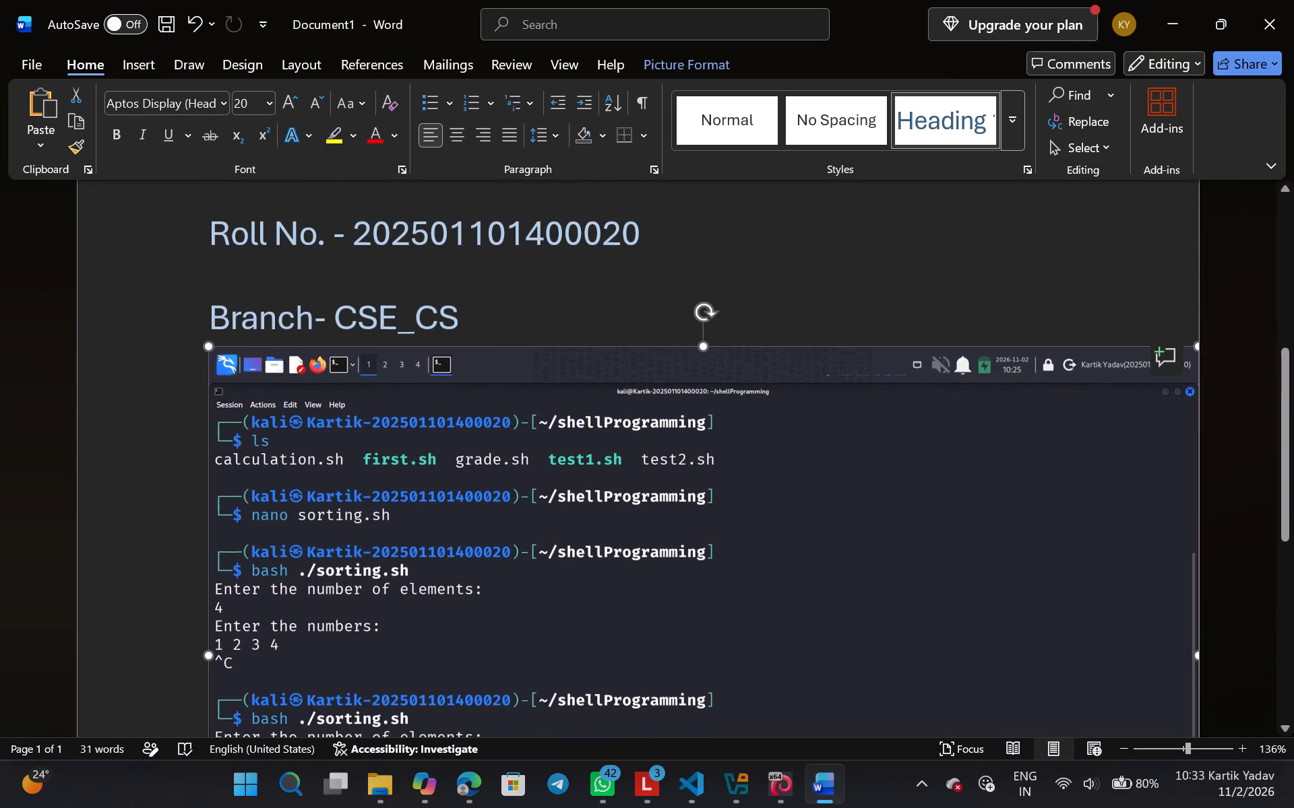
Set the advanced Word option for inserting and pasting pictures to "In front of text".
{"action": "left_click", "coordinate": [29, 60]}
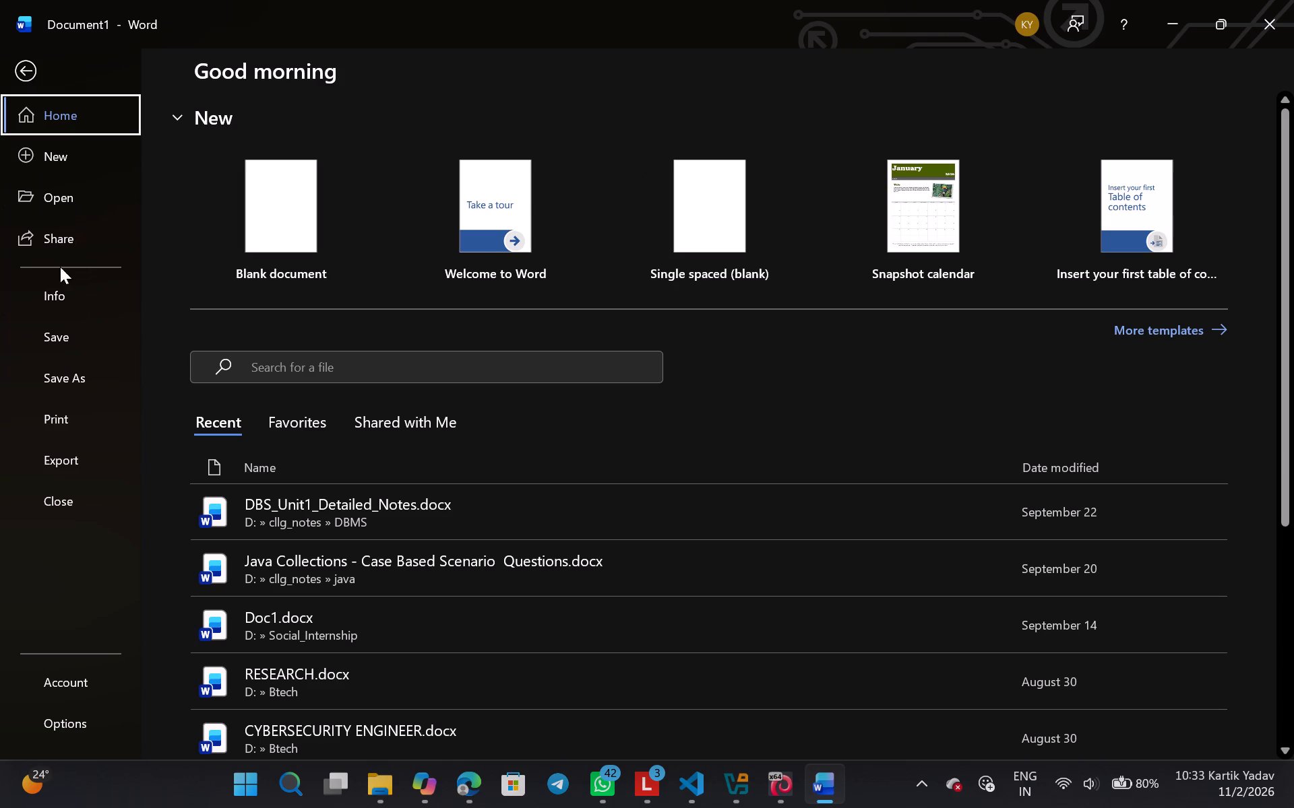
{"action": "left_click", "coordinate": [77, 720]}
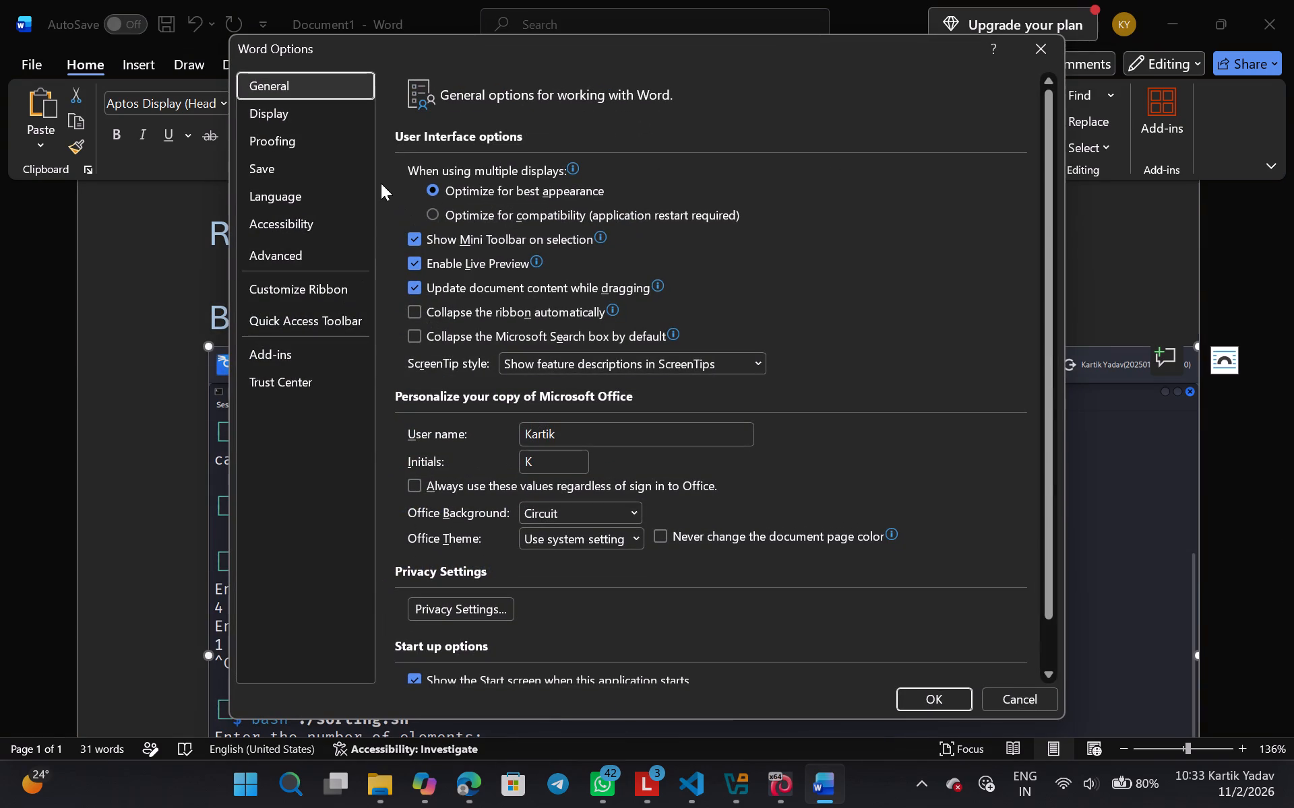
{"action": "left_click", "coordinate": [313, 257]}
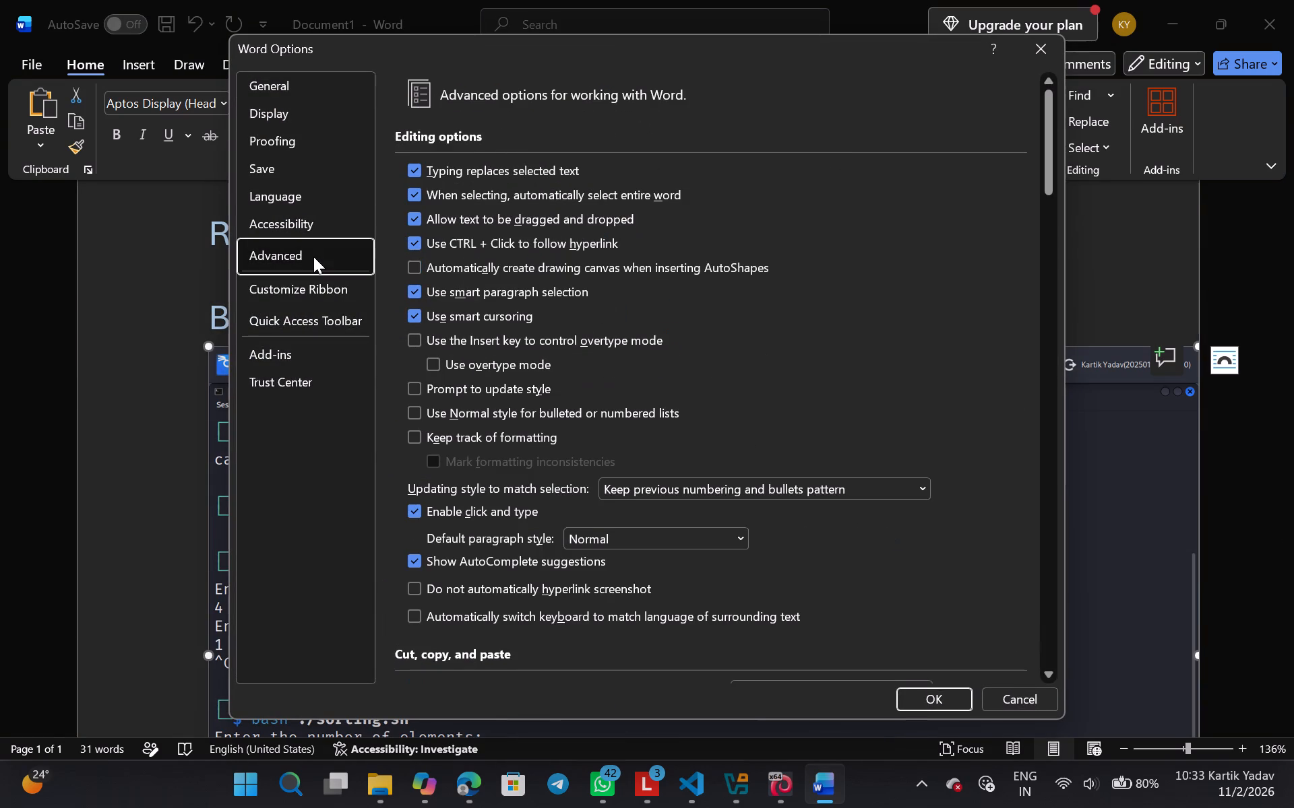
{"action": "scroll", "coordinate": [716, 340], "scroll_direction": "down", "scroll_amount": 3}
{"action": "scroll", "coordinate": [938, 345], "scroll_direction": "down", "scroll_amount": 2}
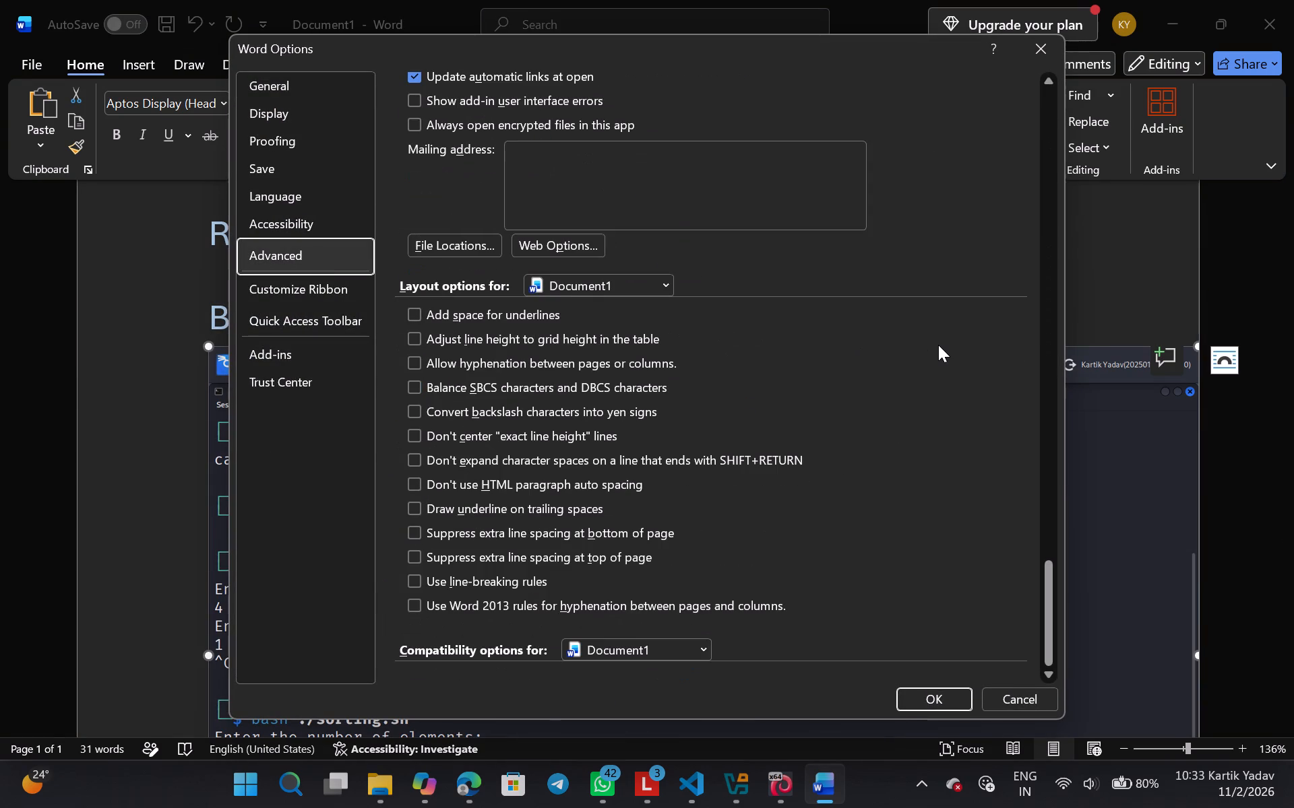
{"action": "scroll", "coordinate": [938, 345], "scroll_direction": "down", "scroll_amount": 1}
{"action": "scroll", "coordinate": [938, 345], "scroll_direction": "up", "scroll_amount": 4}
{"action": "scroll", "coordinate": [908, 290], "scroll_direction": "up", "scroll_amount": 1}
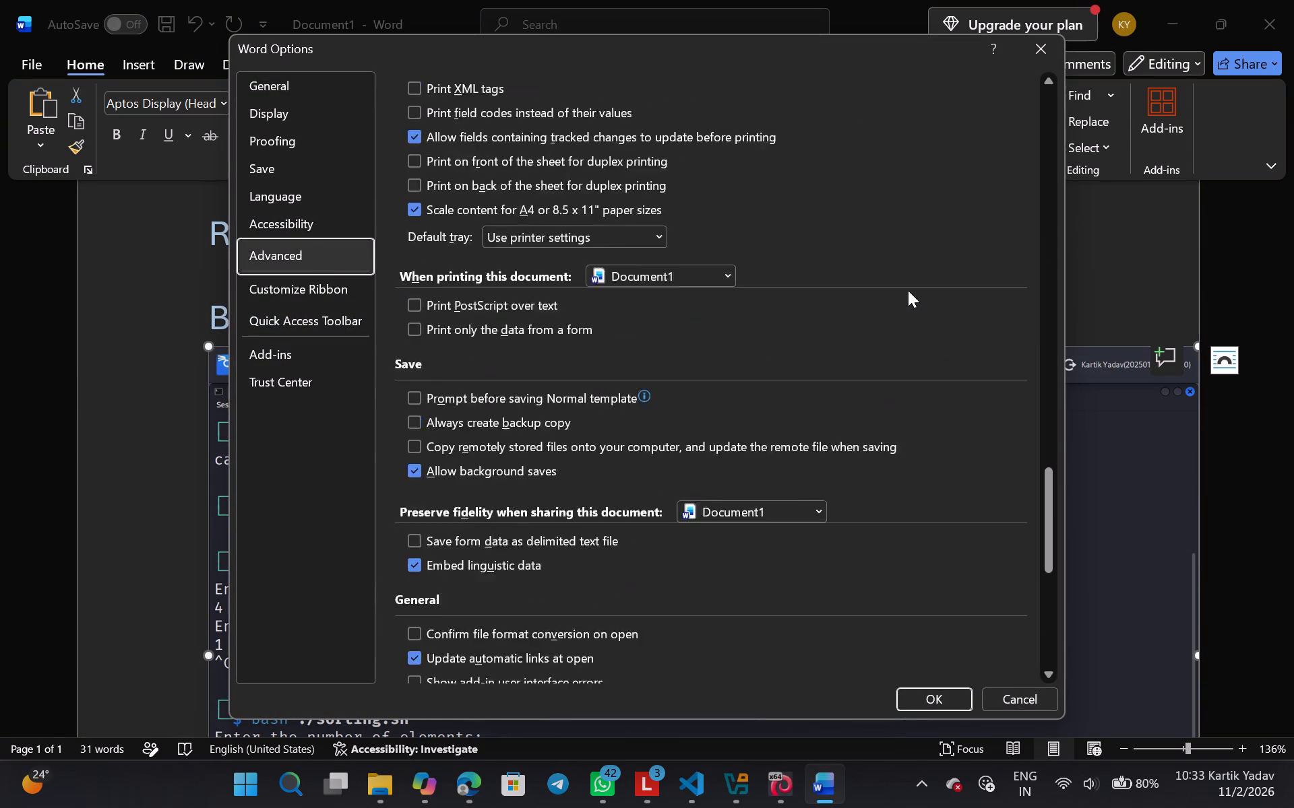
{"action": "scroll", "coordinate": [908, 290], "scroll_direction": "up", "scroll_amount": 6}
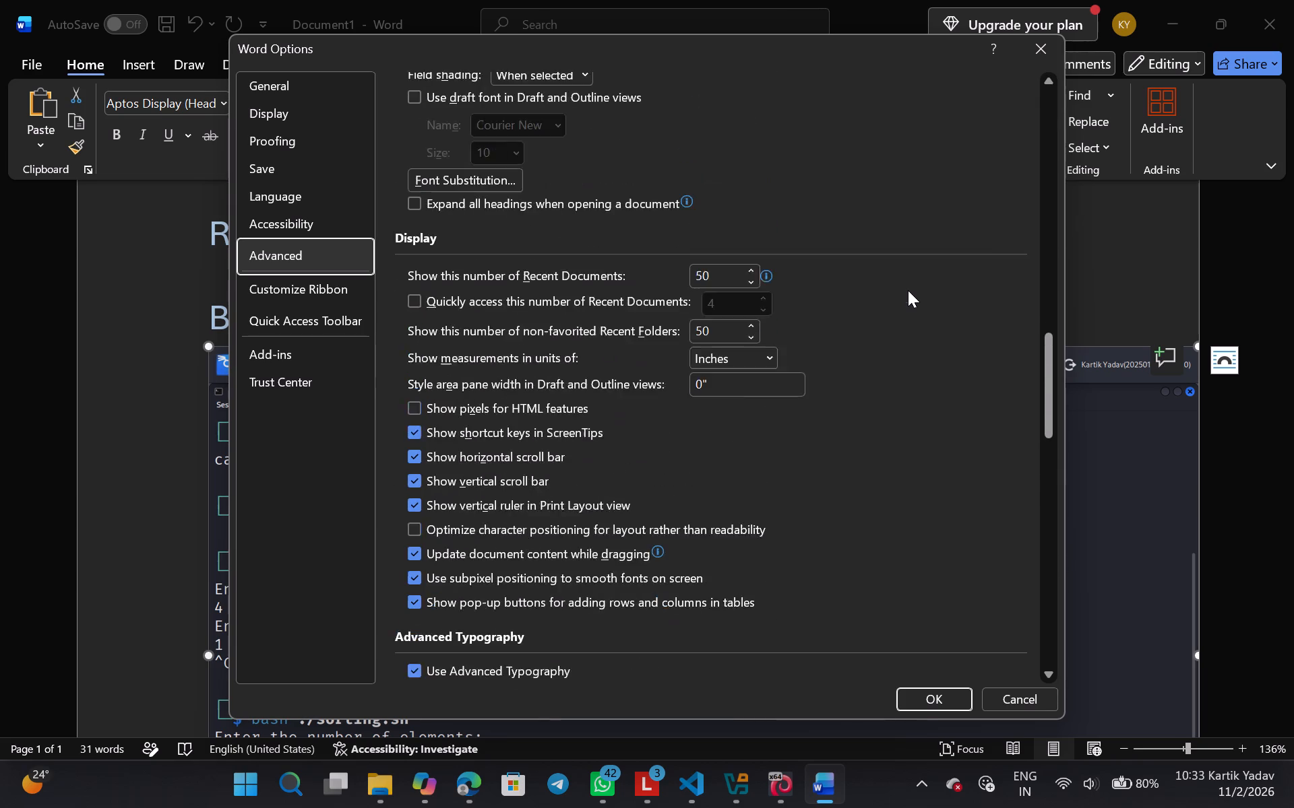
{"action": "scroll", "coordinate": [908, 290], "scroll_direction": "up", "scroll_amount": 4}
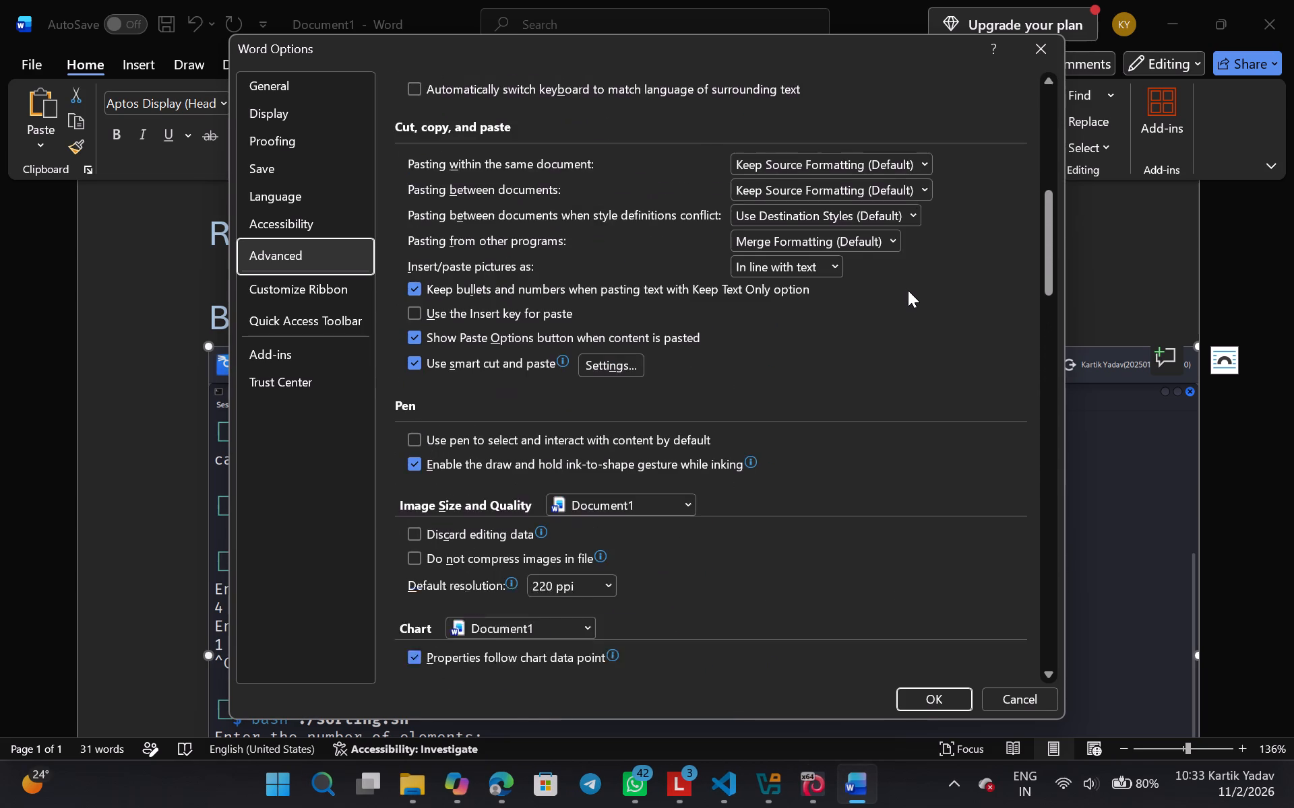
{"action": "scroll", "coordinate": [908, 290], "scroll_direction": "up", "scroll_amount": 2}
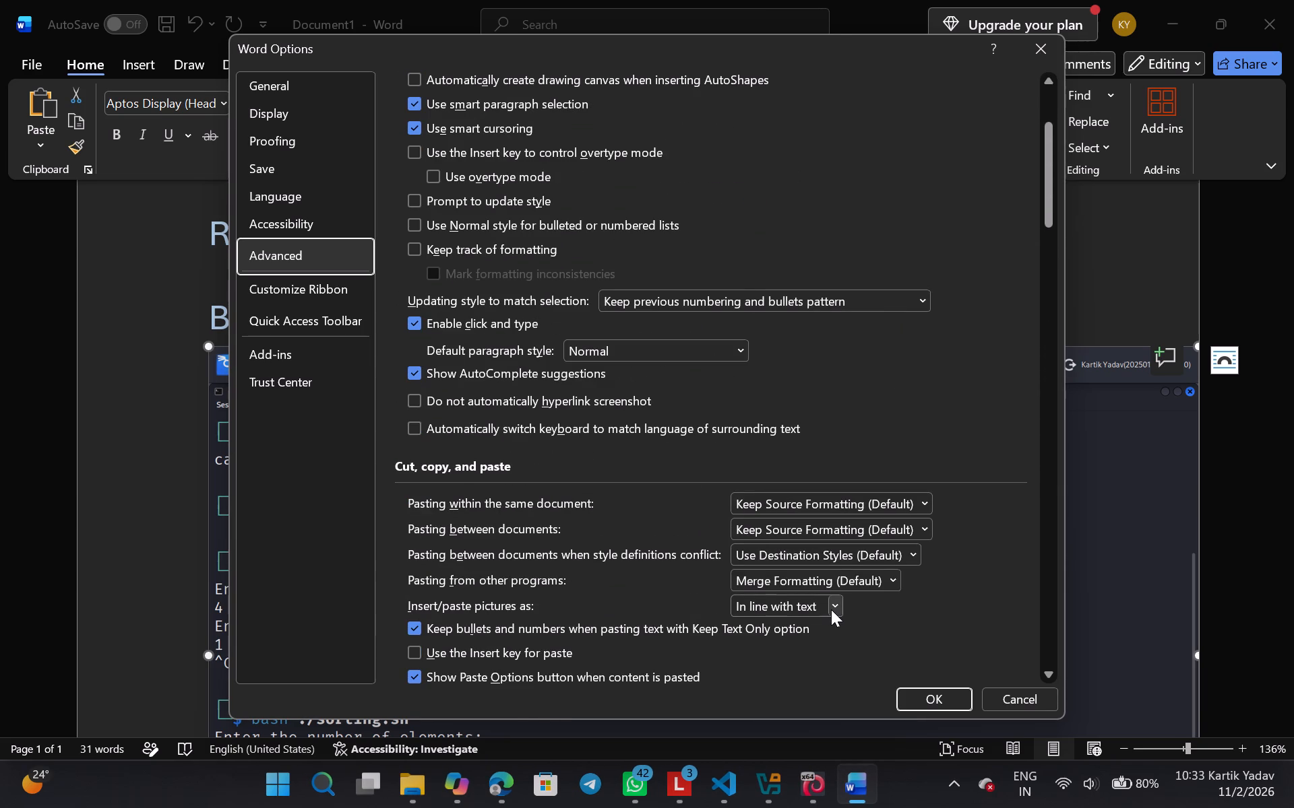
{"action": "left_click", "coordinate": [831, 609]}
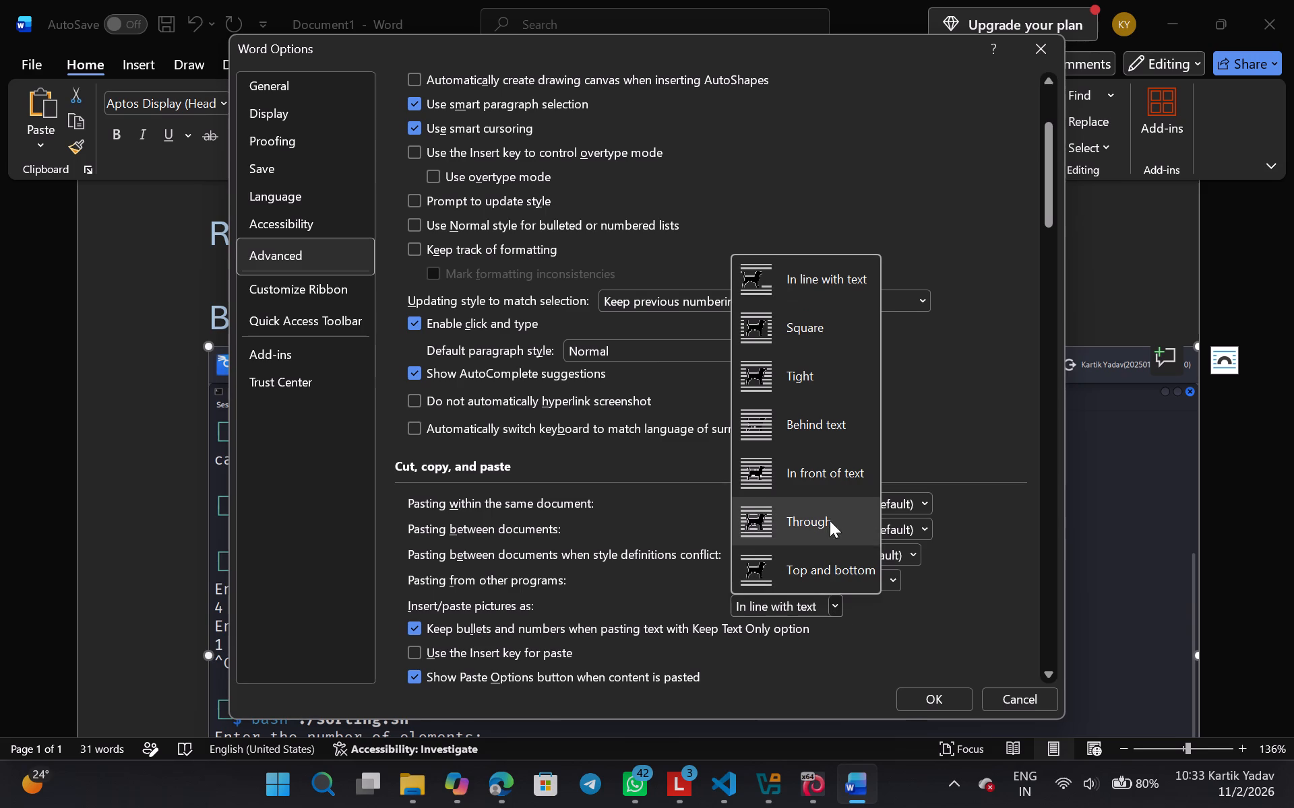
{"action": "left_click", "coordinate": [832, 475]}
{"action": "left_click", "coordinate": [944, 701]}
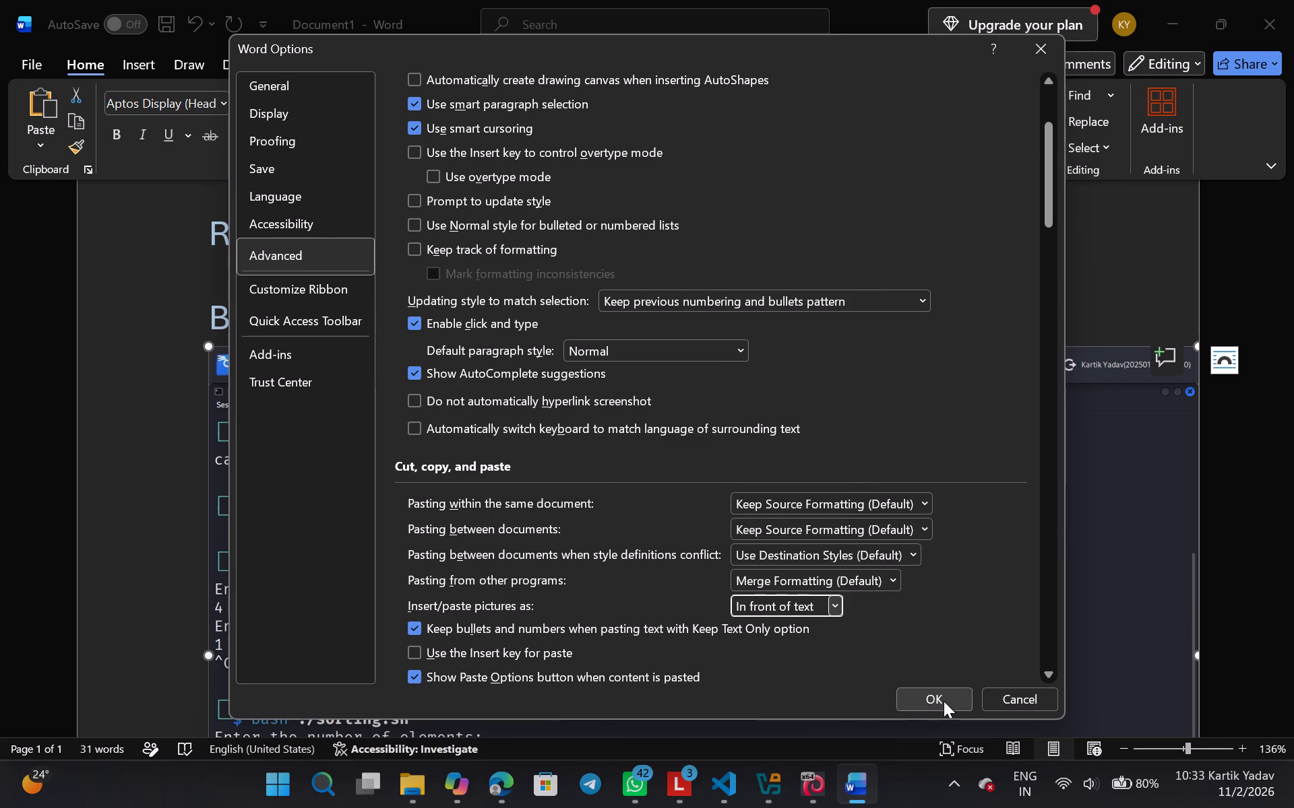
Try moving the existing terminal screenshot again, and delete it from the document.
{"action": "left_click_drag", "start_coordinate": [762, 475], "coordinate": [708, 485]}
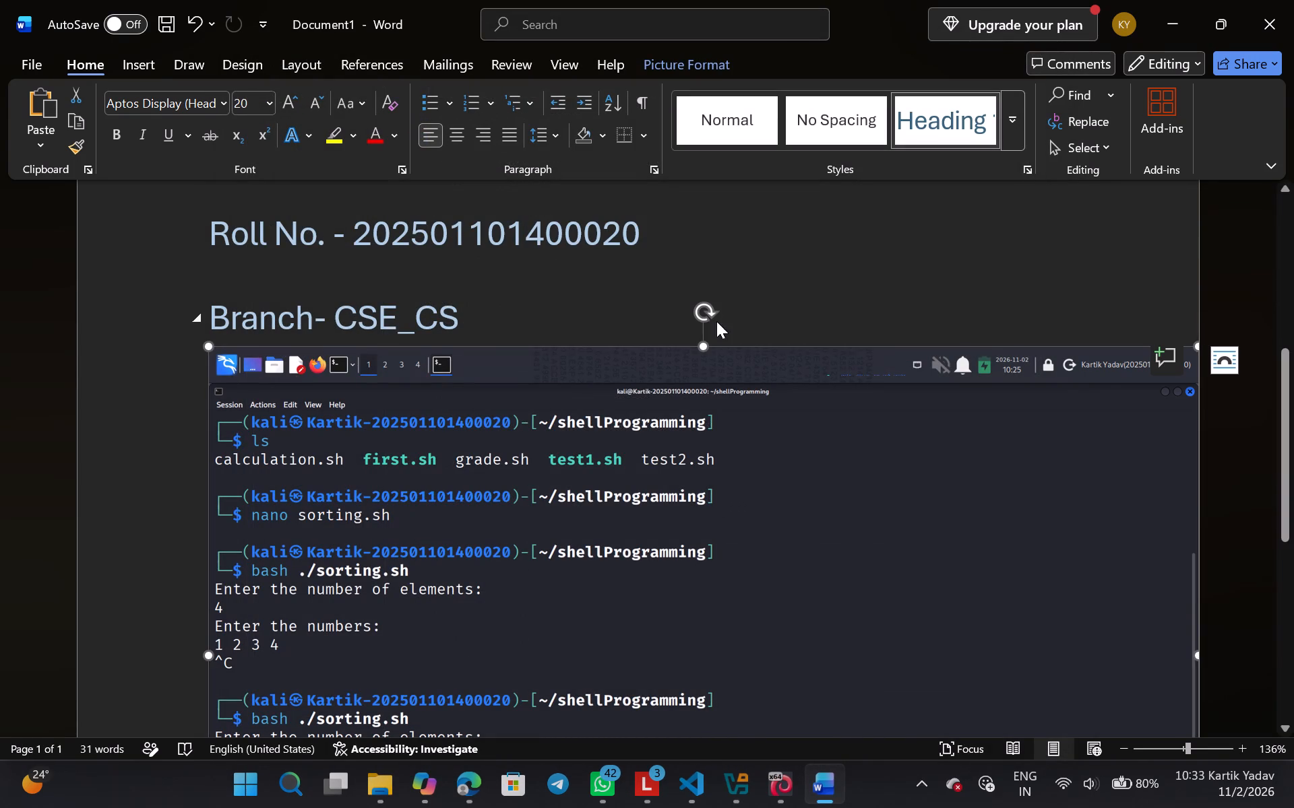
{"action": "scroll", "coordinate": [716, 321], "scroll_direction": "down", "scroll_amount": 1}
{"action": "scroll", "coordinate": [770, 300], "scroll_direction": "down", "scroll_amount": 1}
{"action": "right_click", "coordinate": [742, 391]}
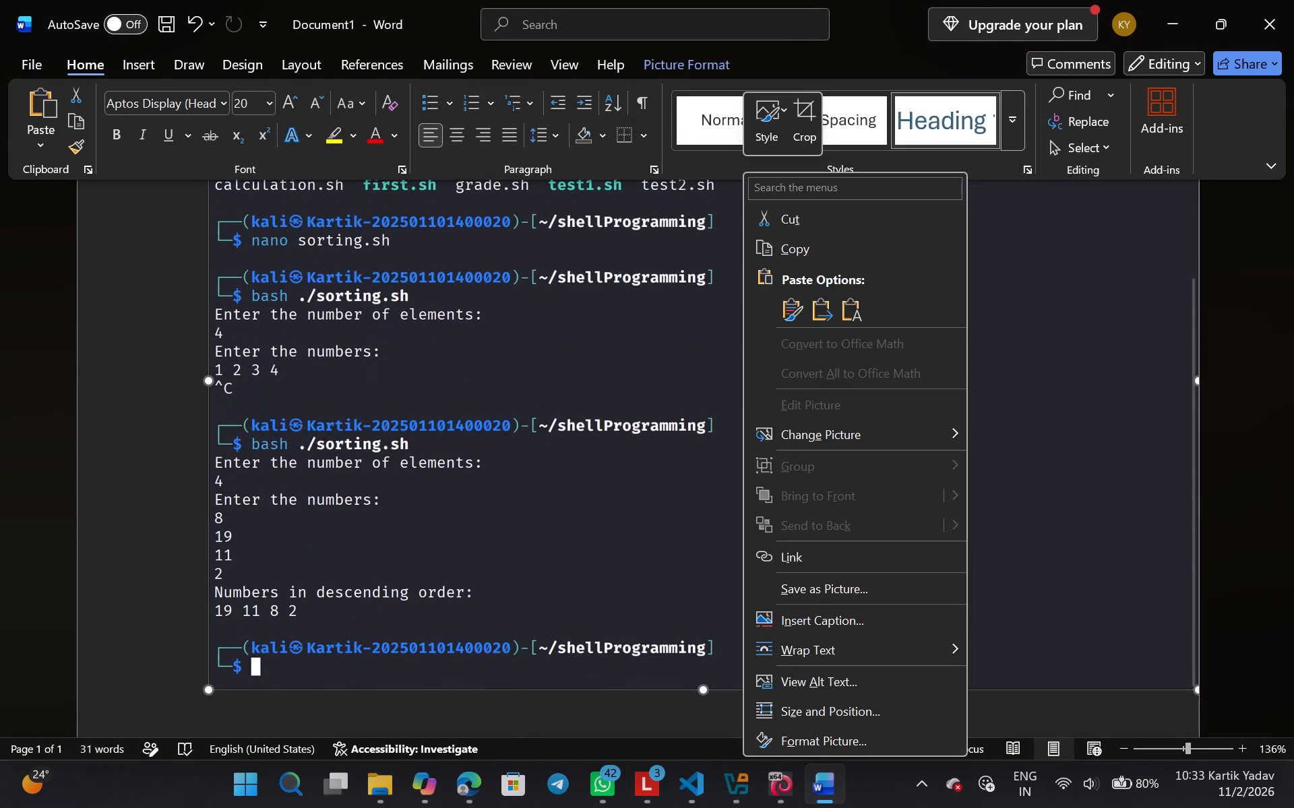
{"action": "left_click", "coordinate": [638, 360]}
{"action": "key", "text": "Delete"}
Insert Screenshot_2026-11-01_23_55_59.png from File Explorer into the Word document again, near the Branch line.
{"action": "scroll", "coordinate": [638, 360], "scroll_direction": "up", "scroll_amount": 1}
{"action": "left_click", "coordinate": [390, 784]}
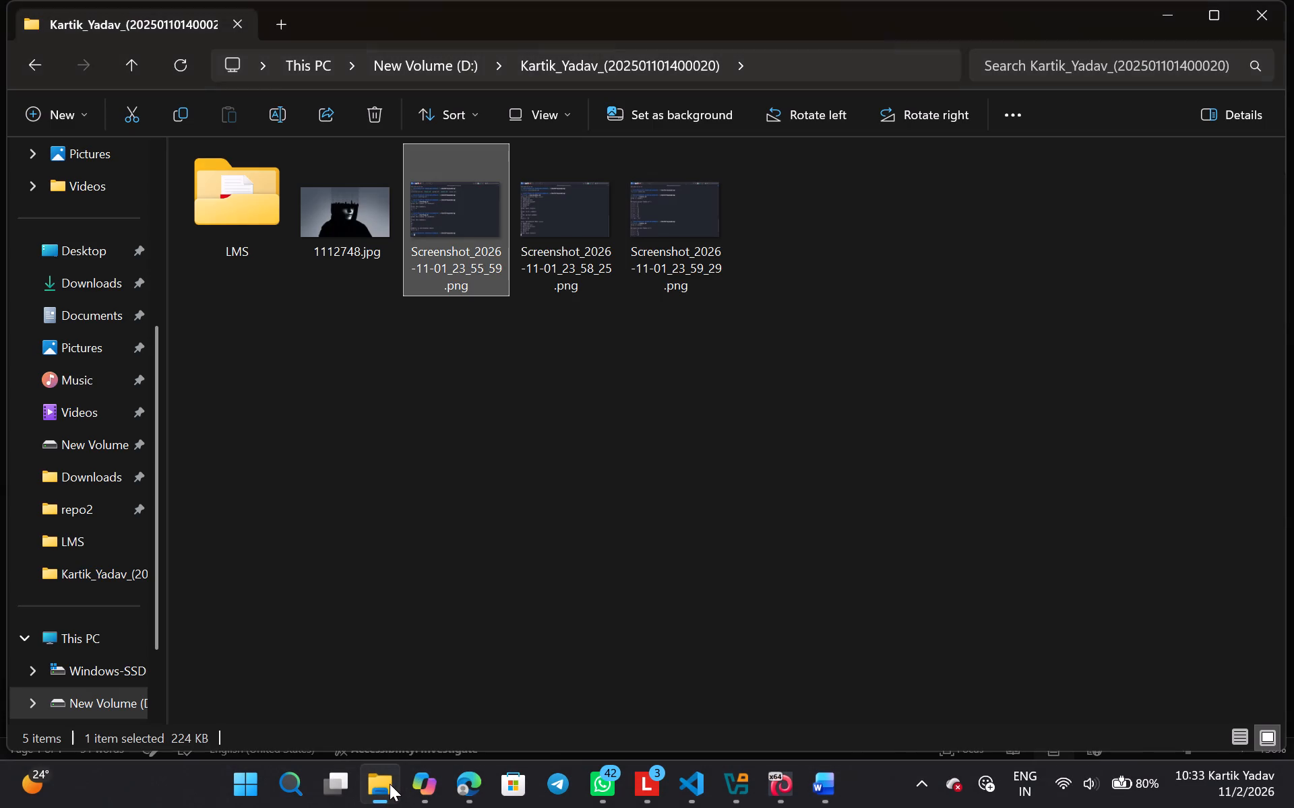
{"action": "left_click_drag", "start_coordinate": [467, 220], "coordinate": [827, 776]}
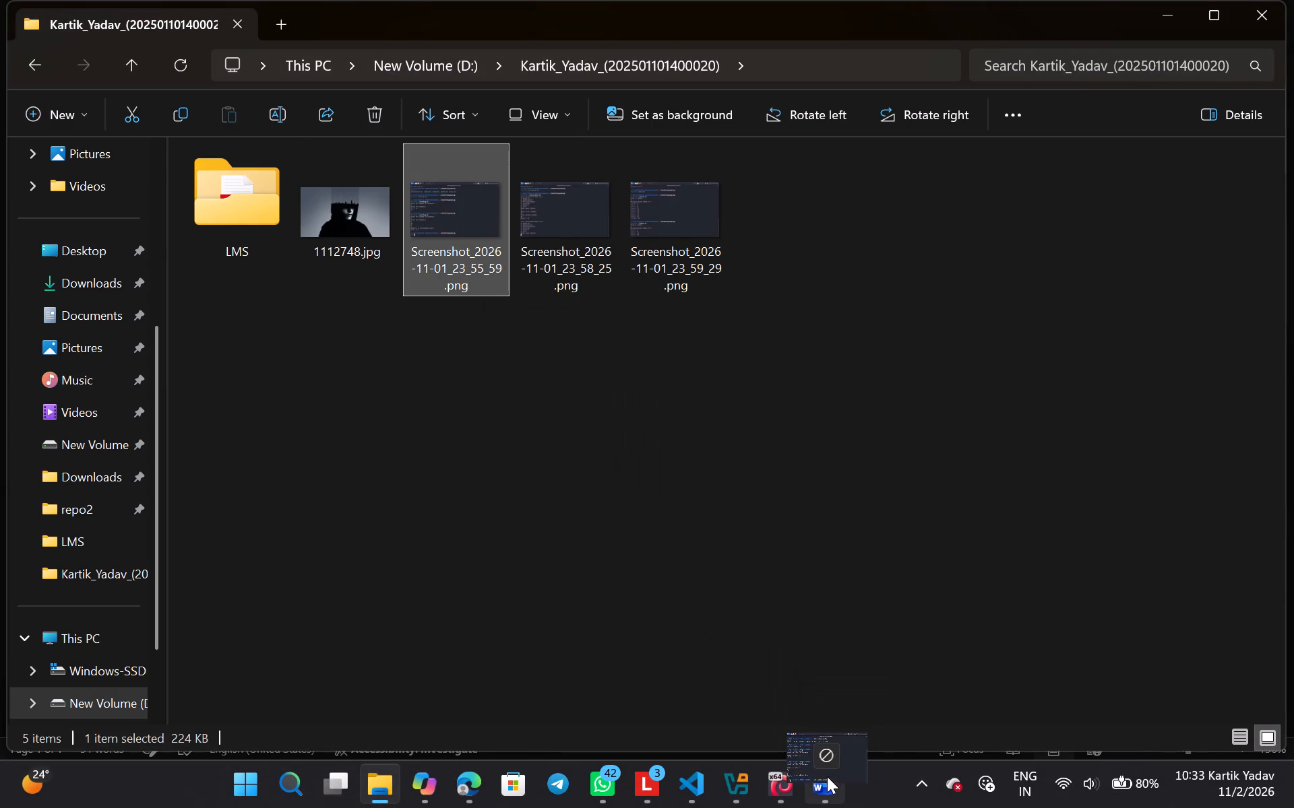
{"action": "left_click_drag", "start_coordinate": [827, 776], "coordinate": [464, 446]}
{"action": "scroll", "coordinate": [464, 446], "scroll_direction": "down", "scroll_amount": 1}
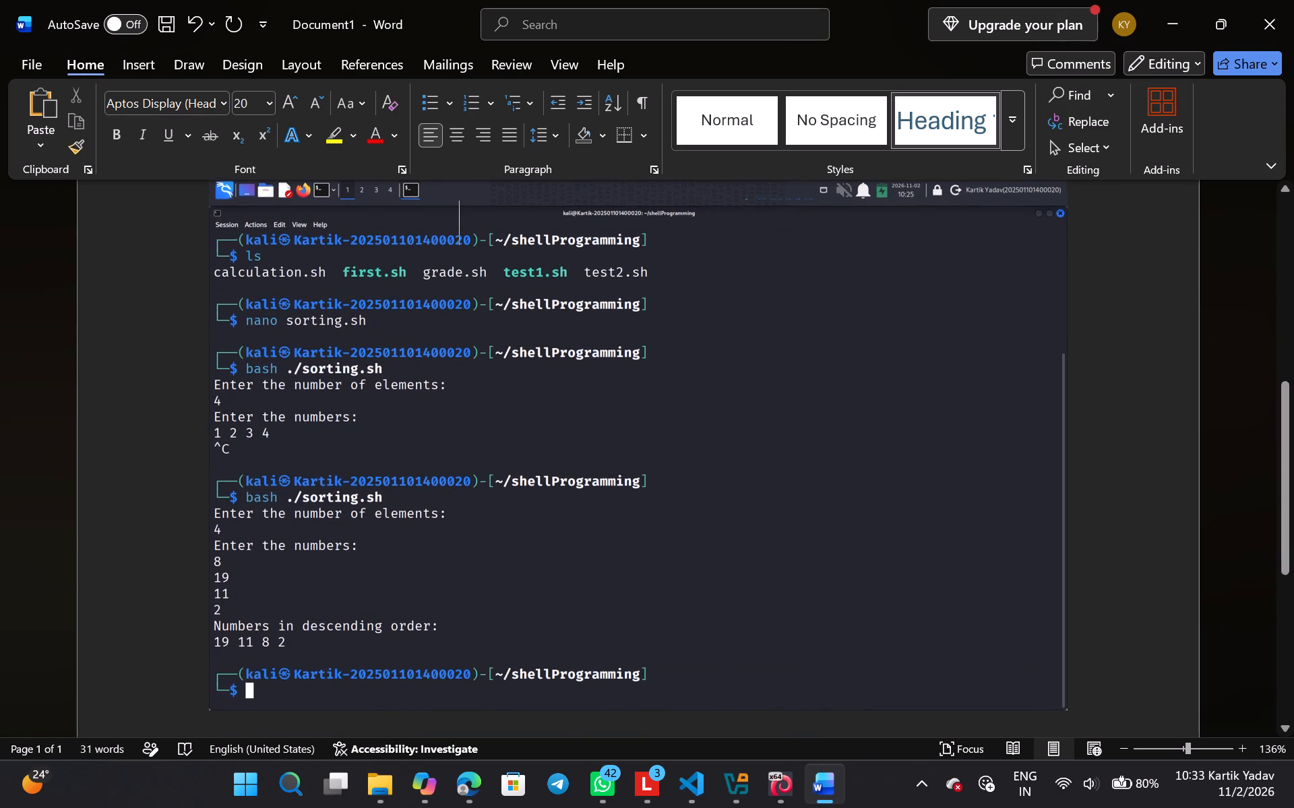
Move the floating terminal screenshot down and slightly left, clear of the Branch line.
{"action": "left_click_drag", "start_coordinate": [518, 404], "coordinate": [510, 485]}
{"action": "scroll", "coordinate": [510, 485], "scroll_direction": "down", "scroll_amount": 2}
{"action": "scroll", "coordinate": [1161, 358], "scroll_direction": "down", "scroll_amount": 1}
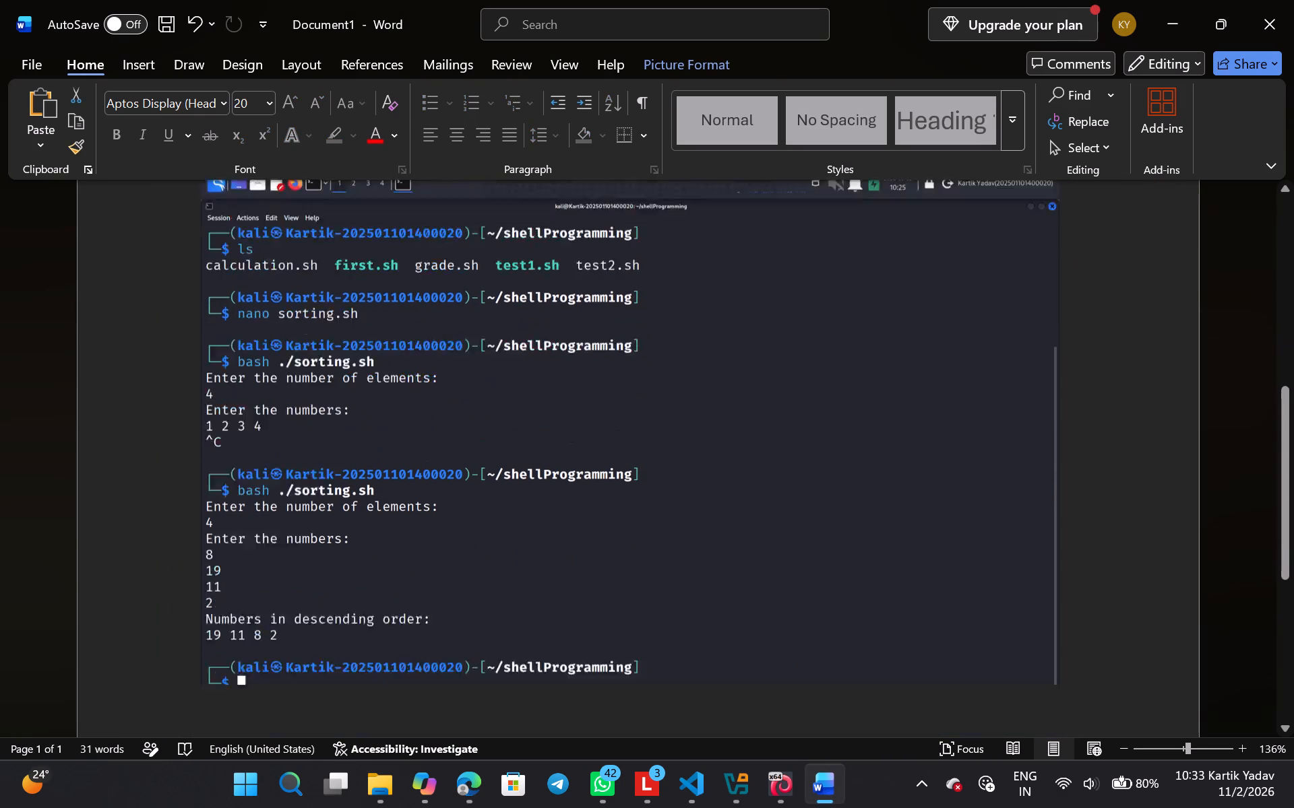
{"action": "scroll", "coordinate": [1161, 358], "scroll_direction": "down", "scroll_amount": 2}
{"action": "scroll", "coordinate": [1077, 553], "scroll_direction": "down", "scroll_amount": 2}
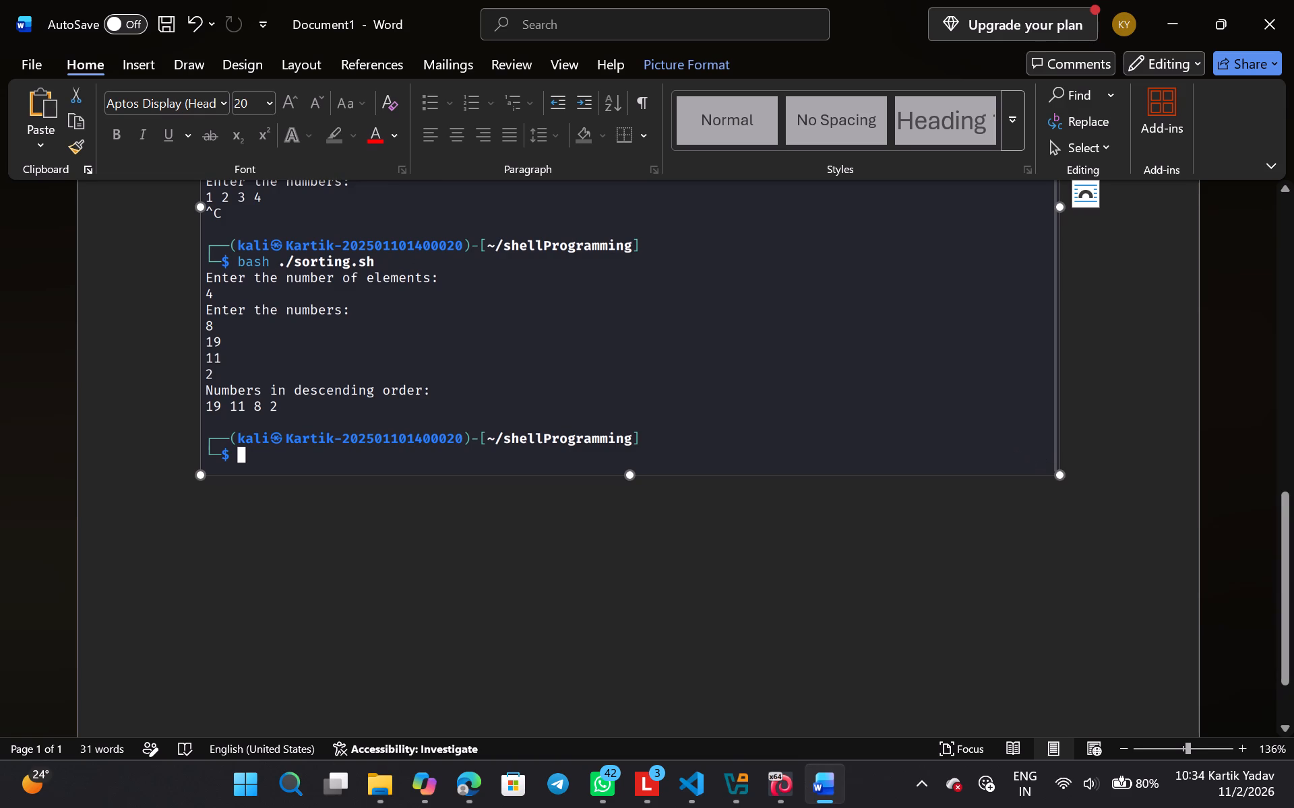
Enlarge the floating terminal screenshot proportionally from its lower-right corner until it reaches the page's right edge.
{"action": "left_click", "coordinate": [1008, 439]}
{"action": "left_click_drag", "start_coordinate": [1061, 475], "coordinate": [1152, 563]}
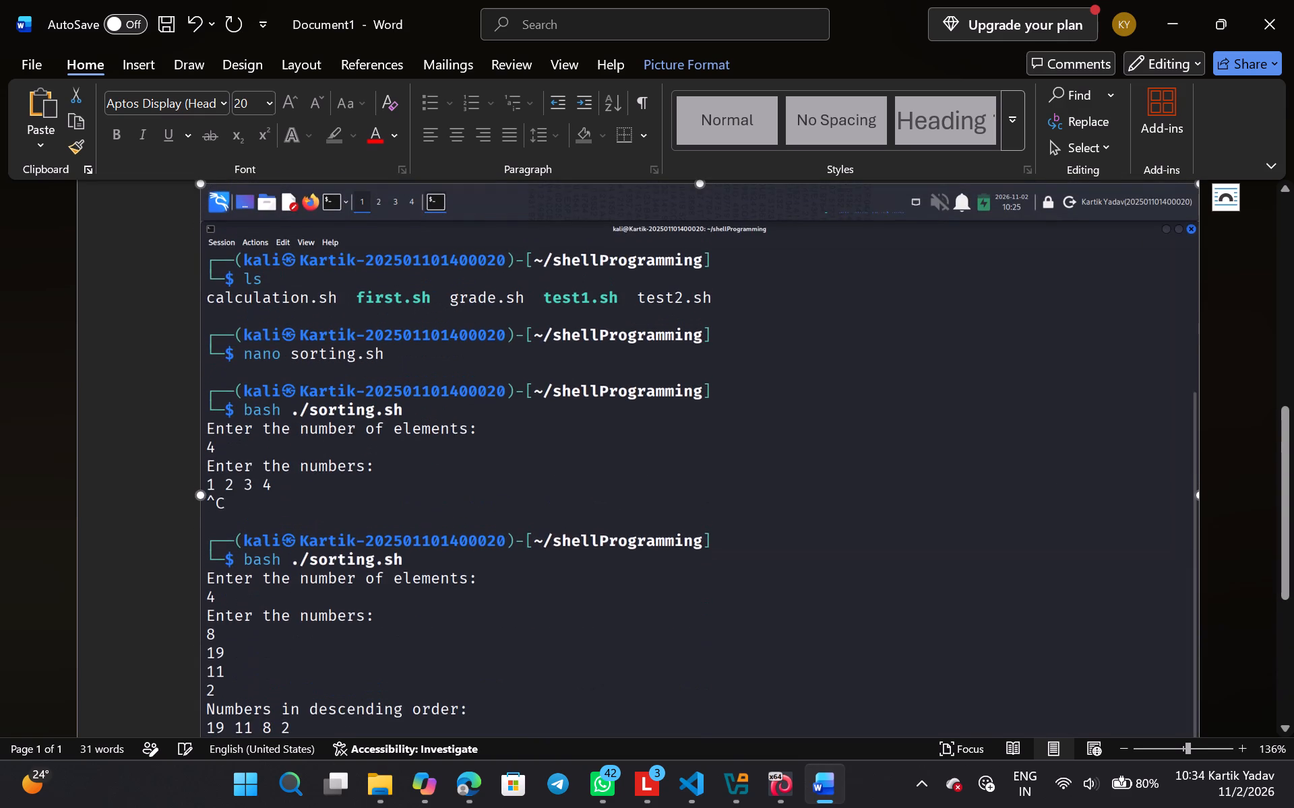
Move the enlarged terminal screenshot to the bottom of the page, centred horizontally, leaving space below the Branch line.
{"action": "left_click_drag", "start_coordinate": [820, 467], "coordinate": [756, 488]}
{"action": "scroll", "coordinate": [756, 488], "scroll_direction": "up", "scroll_amount": 1}
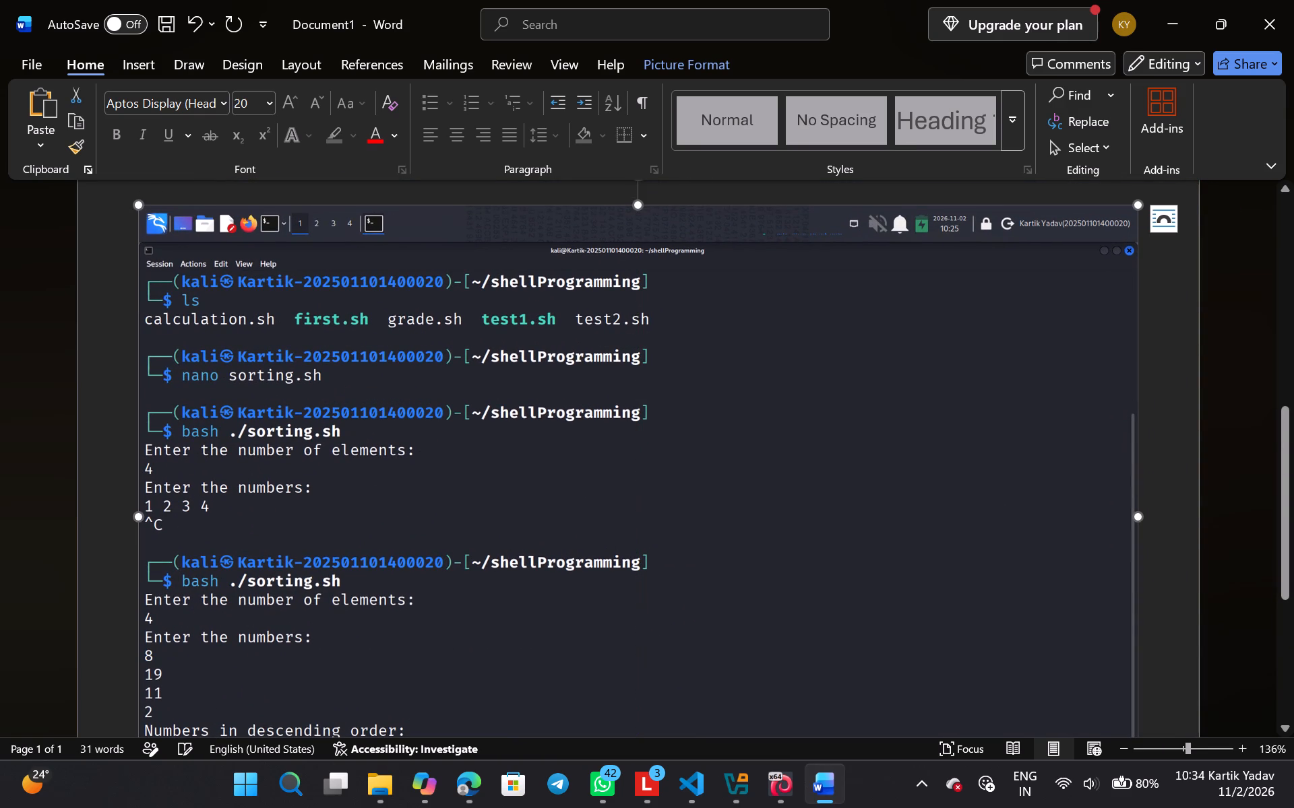
{"action": "scroll", "coordinate": [756, 488], "scroll_direction": "up", "scroll_amount": 1}
{"action": "scroll", "coordinate": [1180, 405], "scroll_direction": "down", "scroll_amount": 1}
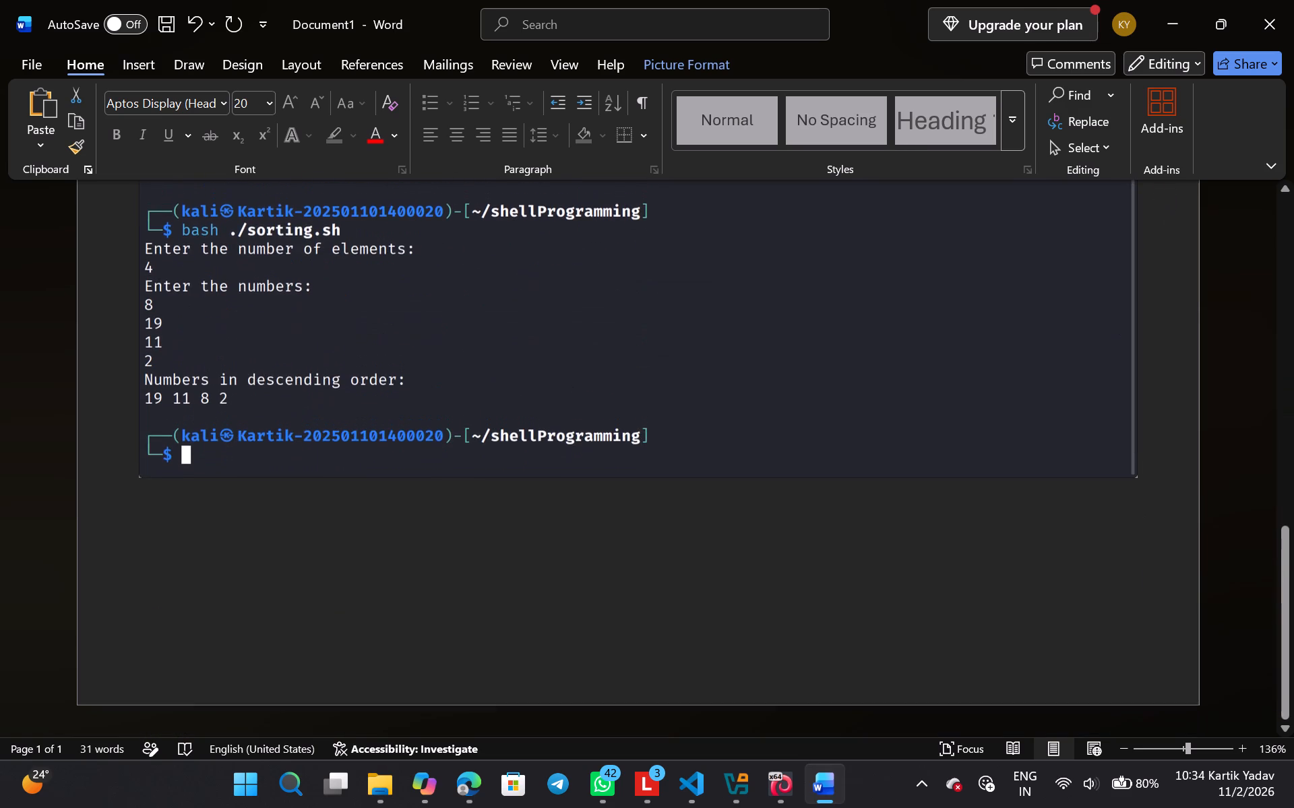
{"action": "scroll", "coordinate": [1180, 405], "scroll_direction": "up", "scroll_amount": 1}
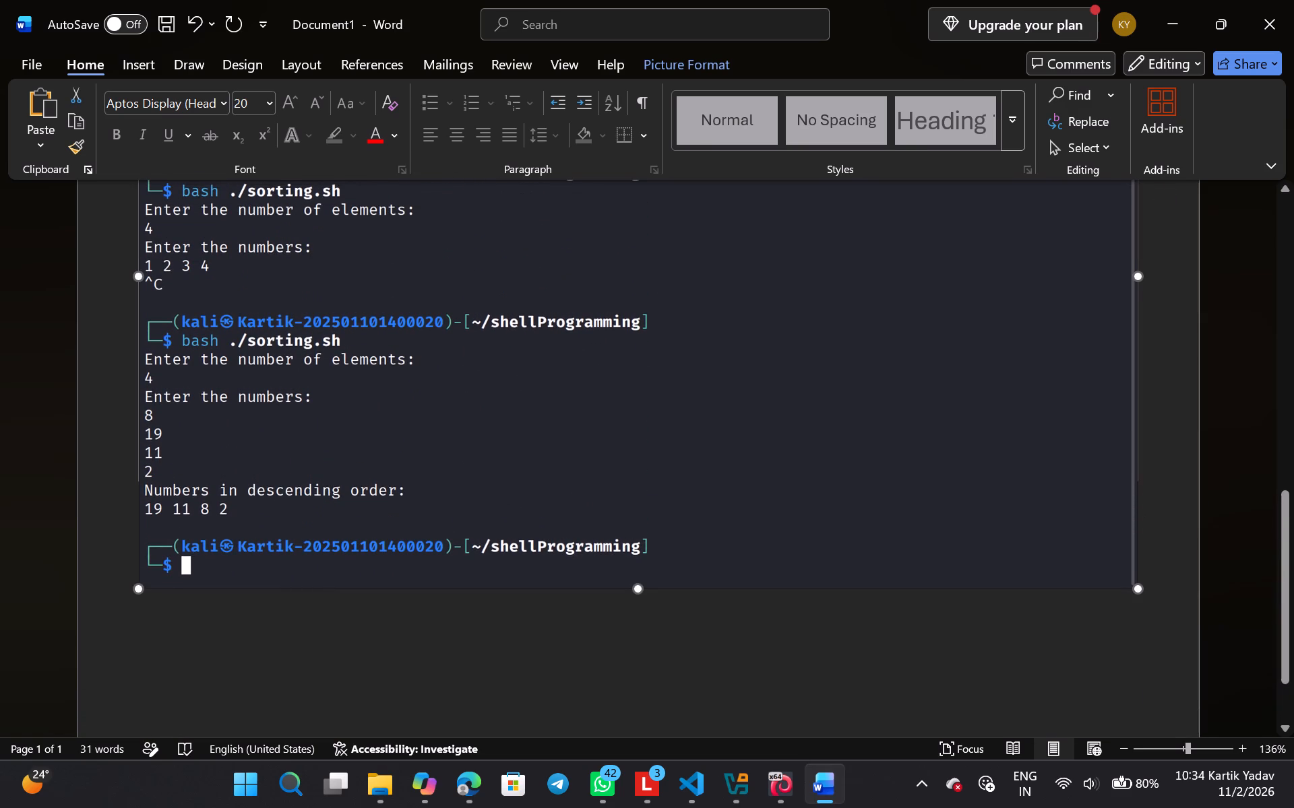
{"action": "left_click_drag", "start_coordinate": [642, 401], "coordinate": [640, 448]}
{"action": "scroll", "coordinate": [1175, 403], "scroll_direction": "up", "scroll_amount": 3}
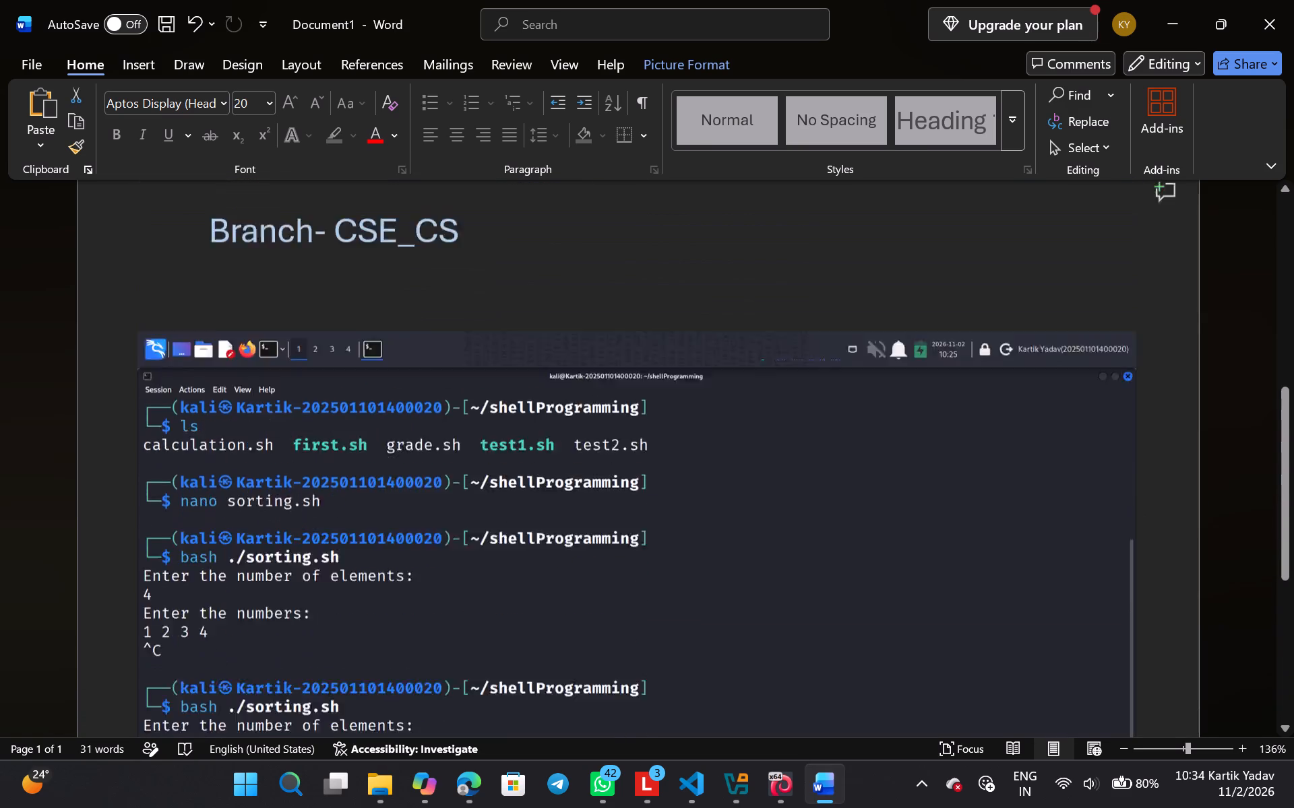
{"action": "scroll", "coordinate": [1175, 403], "scroll_direction": "down", "scroll_amount": 1}
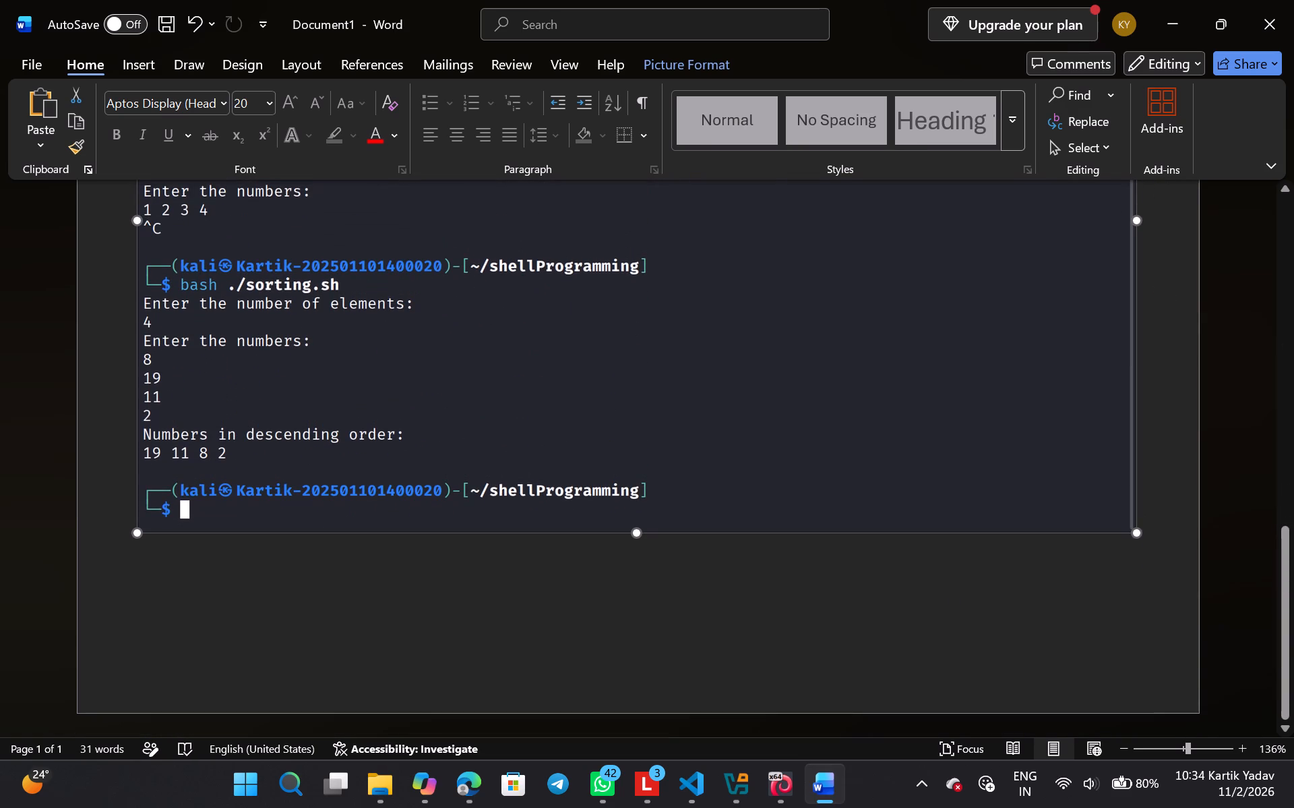
{"action": "left_click_drag", "start_coordinate": [596, 397], "coordinate": [620, 548]}
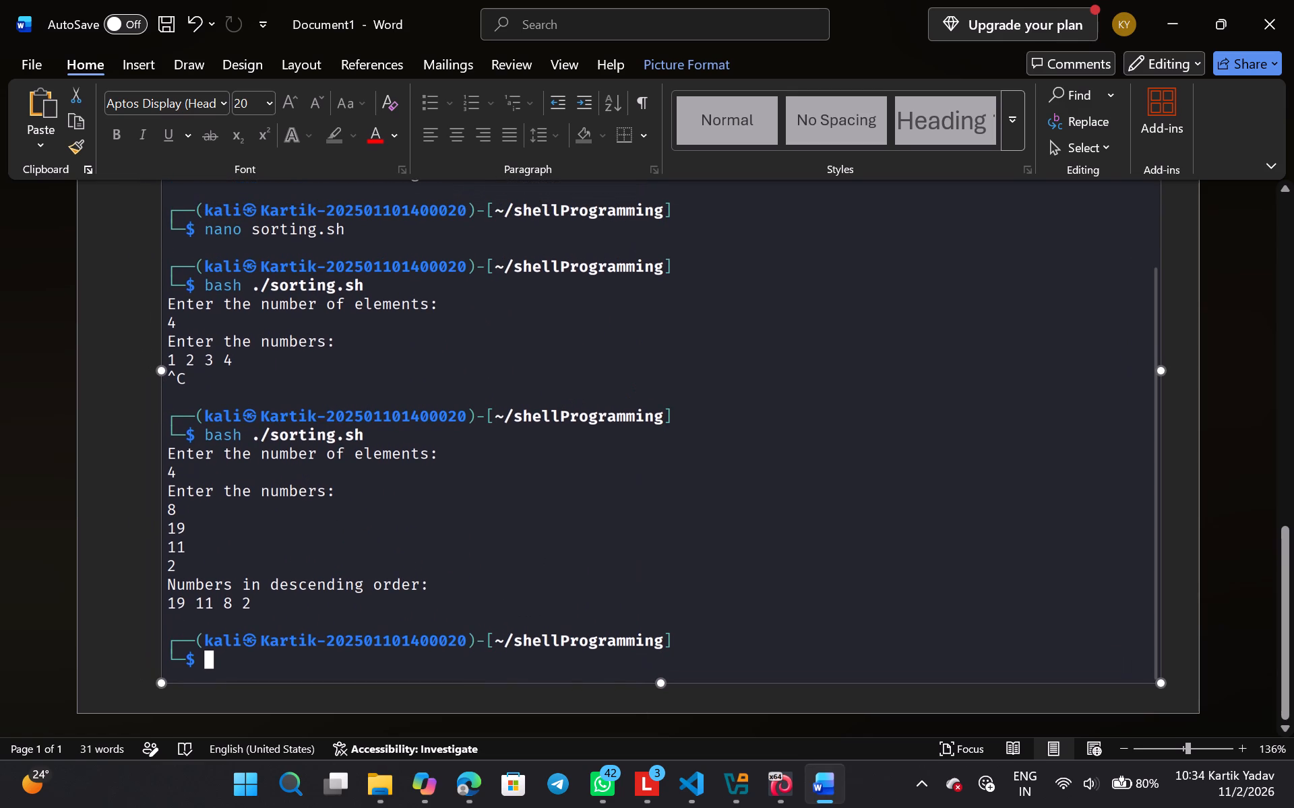
{"action": "left_click_drag", "start_coordinate": [620, 548], "coordinate": [595, 549]}
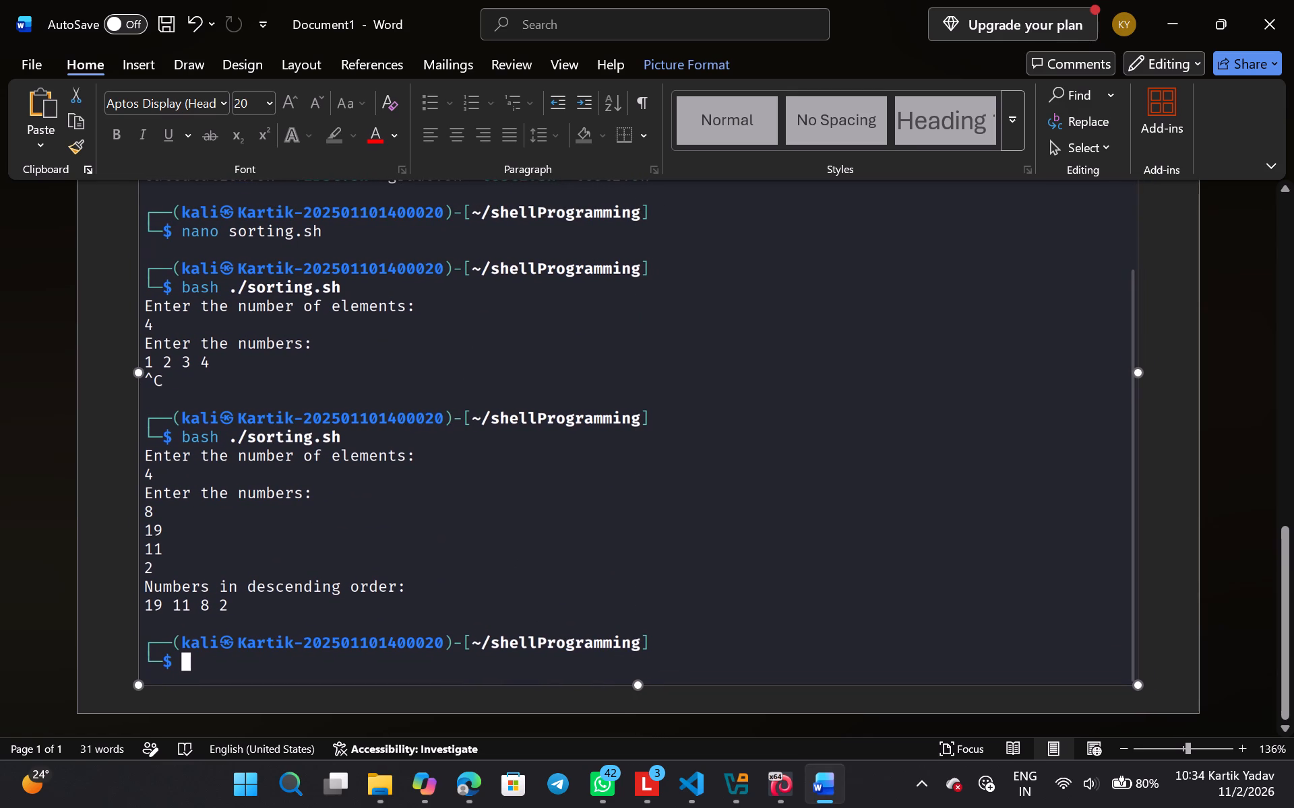
{"action": "left_click_drag", "start_coordinate": [595, 549], "coordinate": [593, 549]}
{"action": "scroll", "coordinate": [1180, 426], "scroll_direction": "up", "scroll_amount": 4}
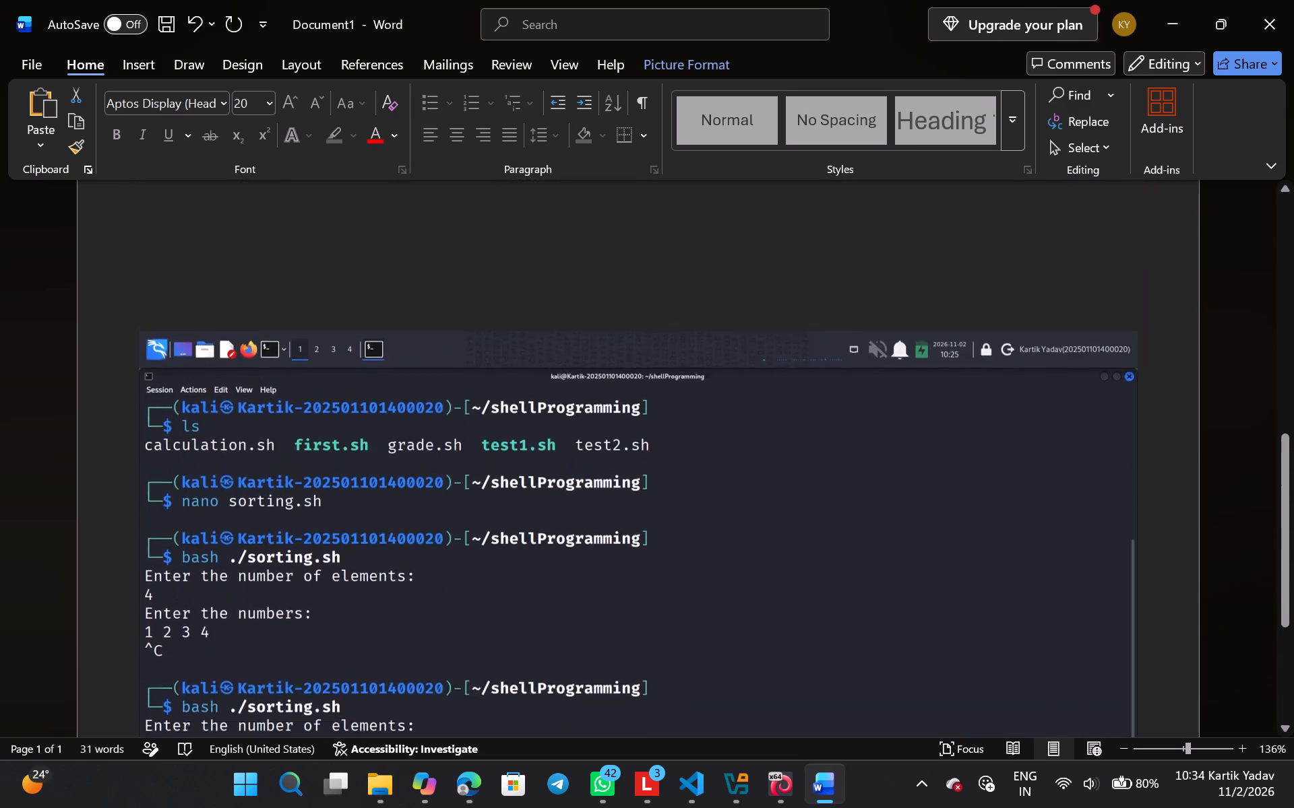
{"action": "scroll", "coordinate": [1180, 426], "scroll_direction": "up", "scroll_amount": 2}
Add four new paragraphs after the Branch line, in the space above the terminal screenshot.
{"action": "left_click", "coordinate": [195, 561]}
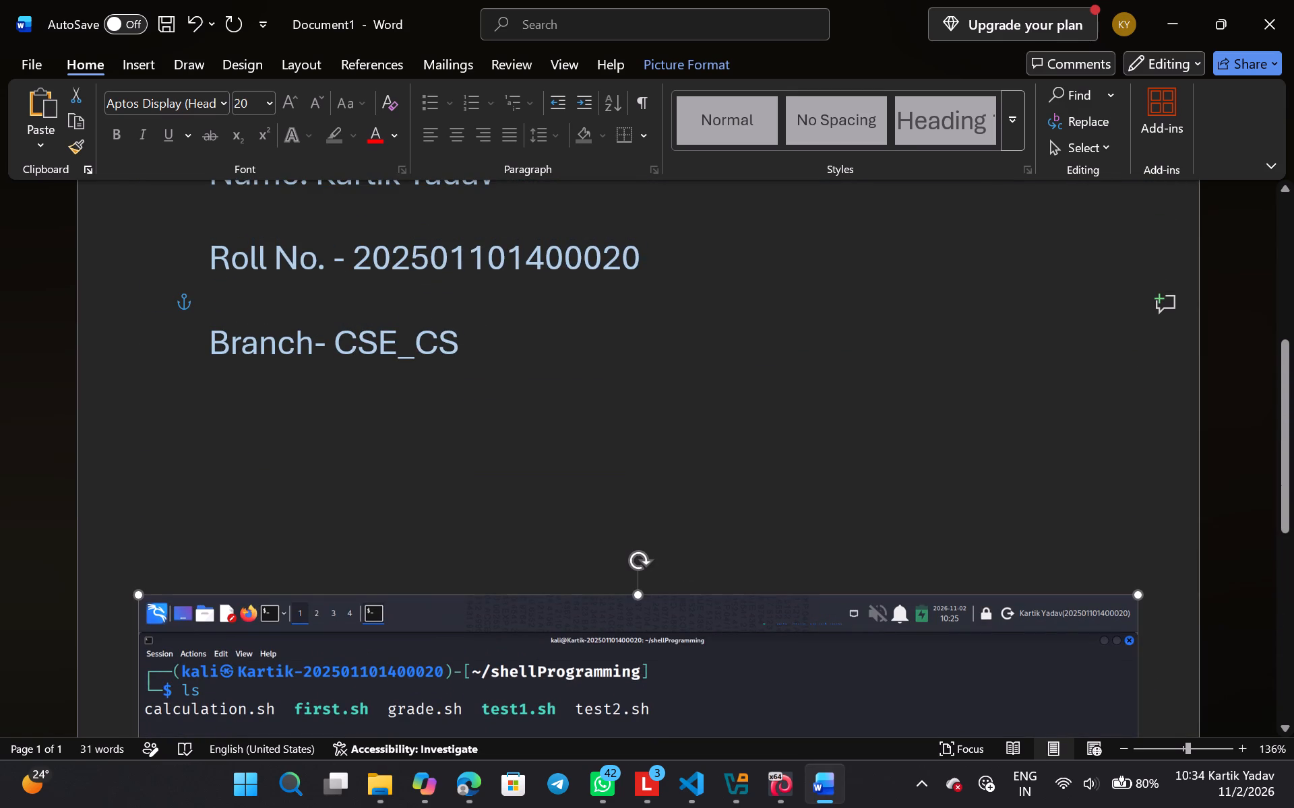
{"action": "left_click", "coordinate": [712, 388]}
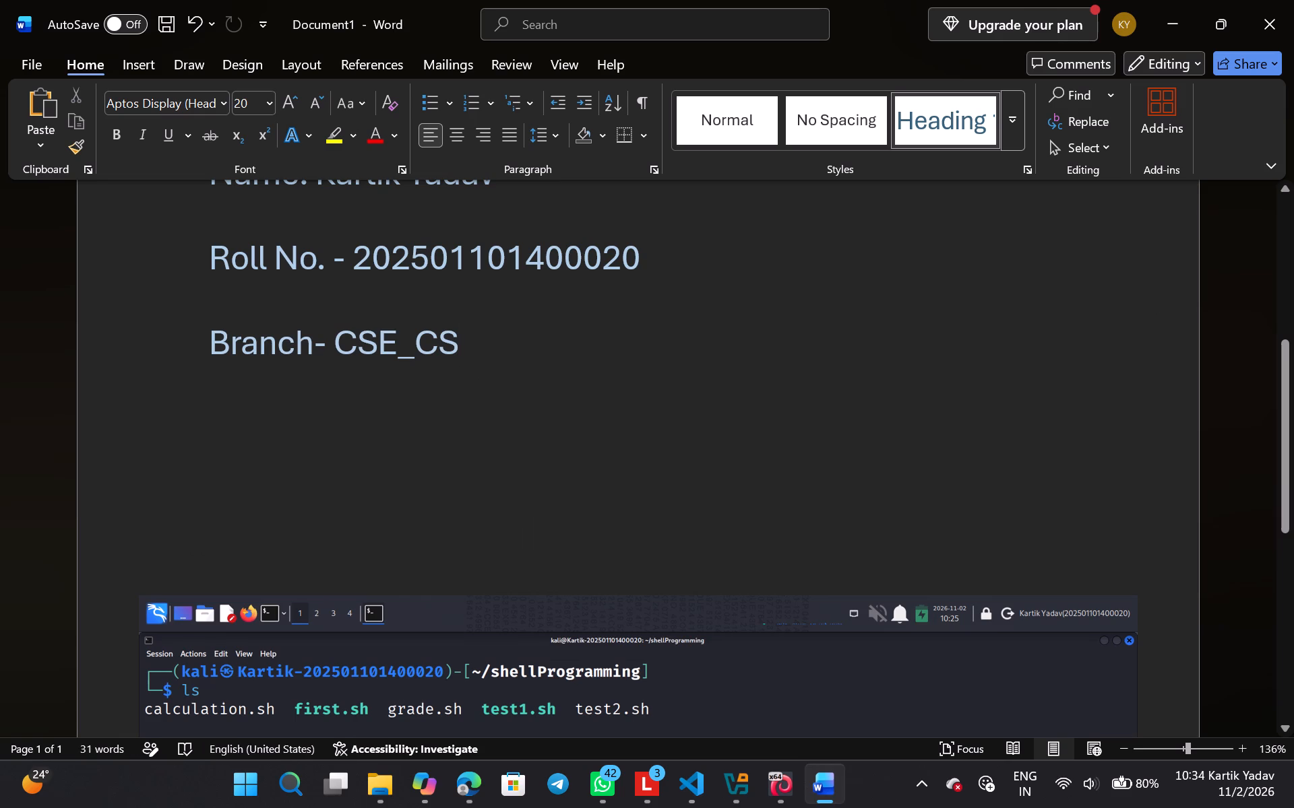
{"action": "left_click", "coordinate": [211, 524]}
{"action": "left_click", "coordinate": [539, 383]}
{"action": "key", "text": "Return"}
{"action": "key", "text": "Return"}
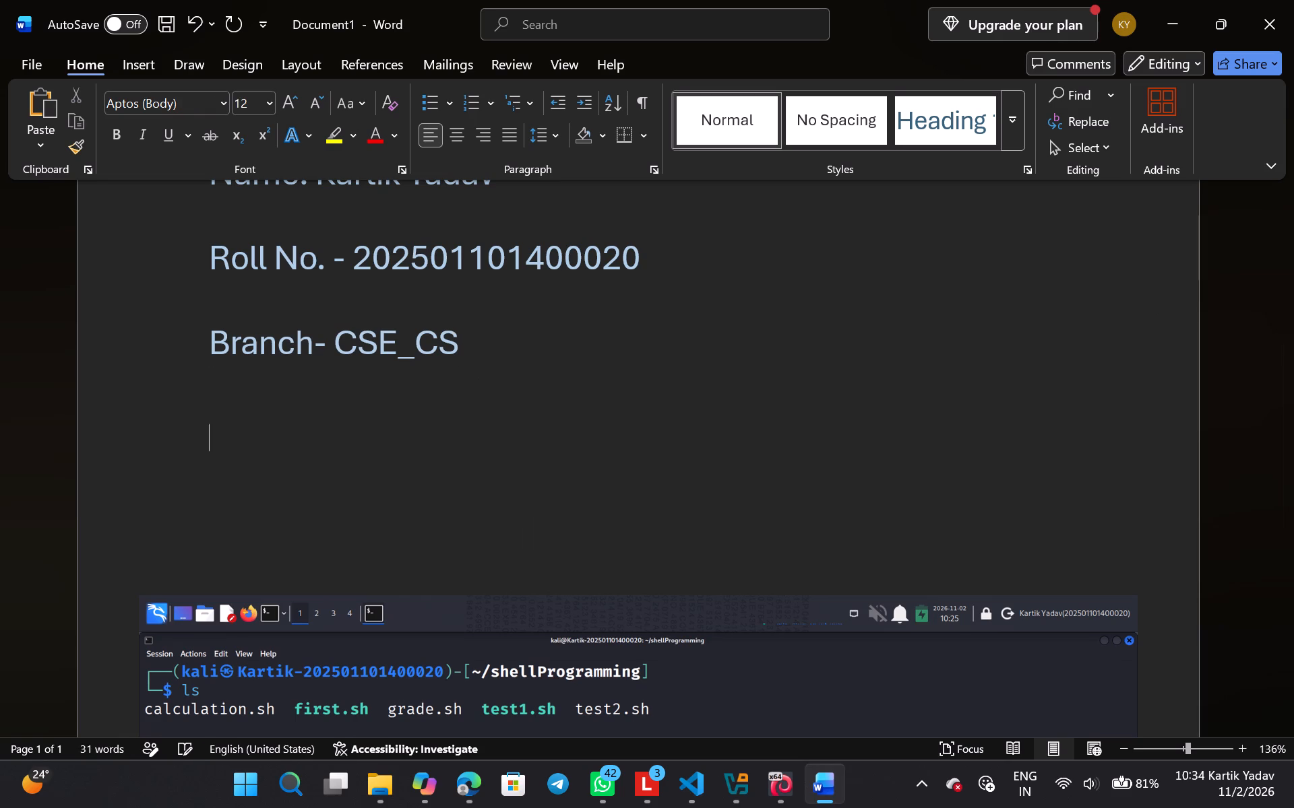
{"action": "key", "text": "Return"}
{"action": "key", "text": "Return"}
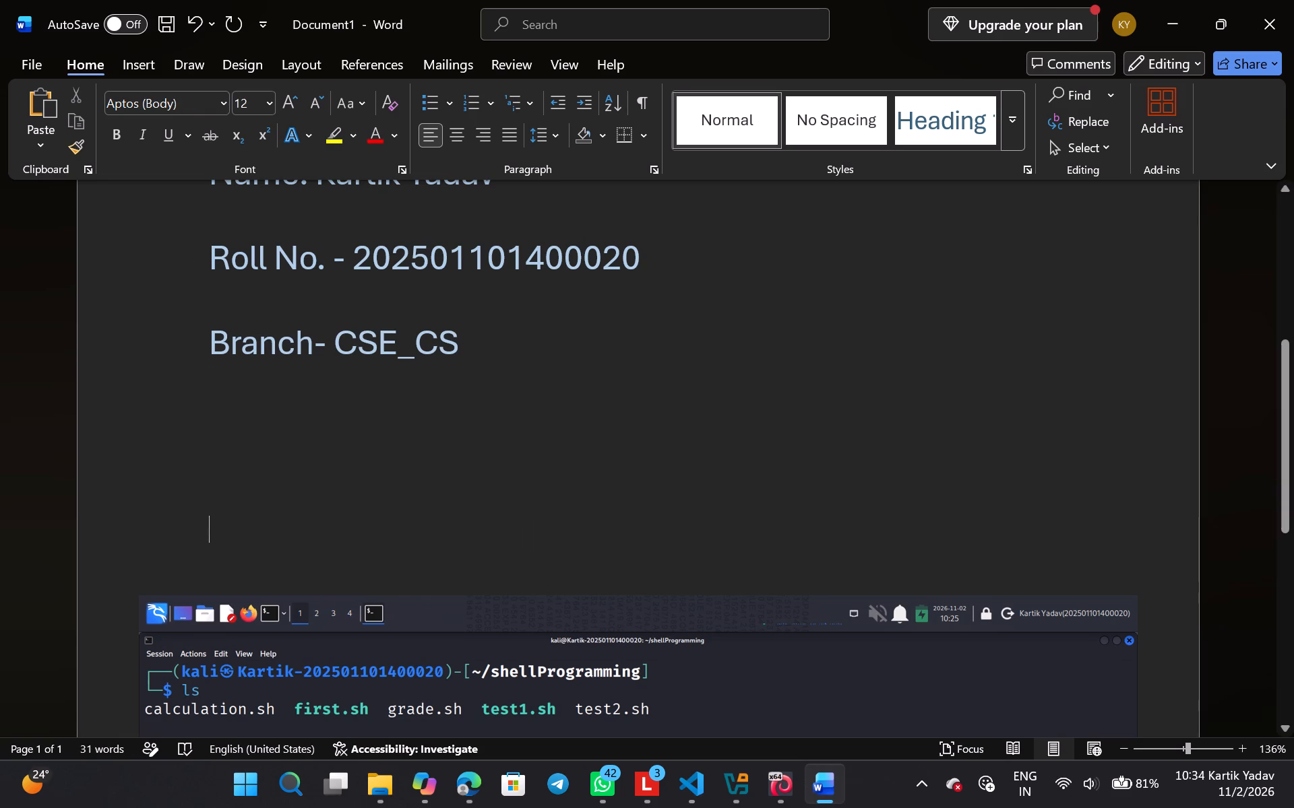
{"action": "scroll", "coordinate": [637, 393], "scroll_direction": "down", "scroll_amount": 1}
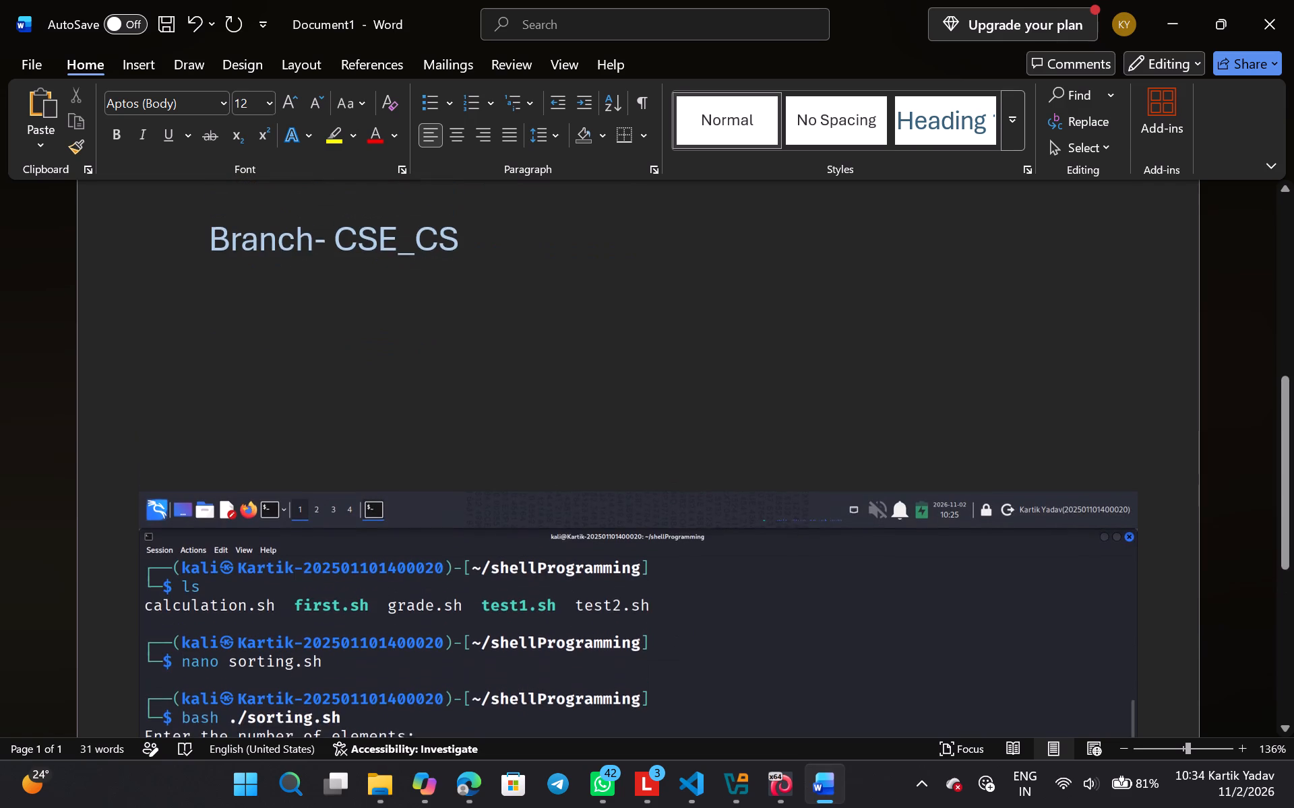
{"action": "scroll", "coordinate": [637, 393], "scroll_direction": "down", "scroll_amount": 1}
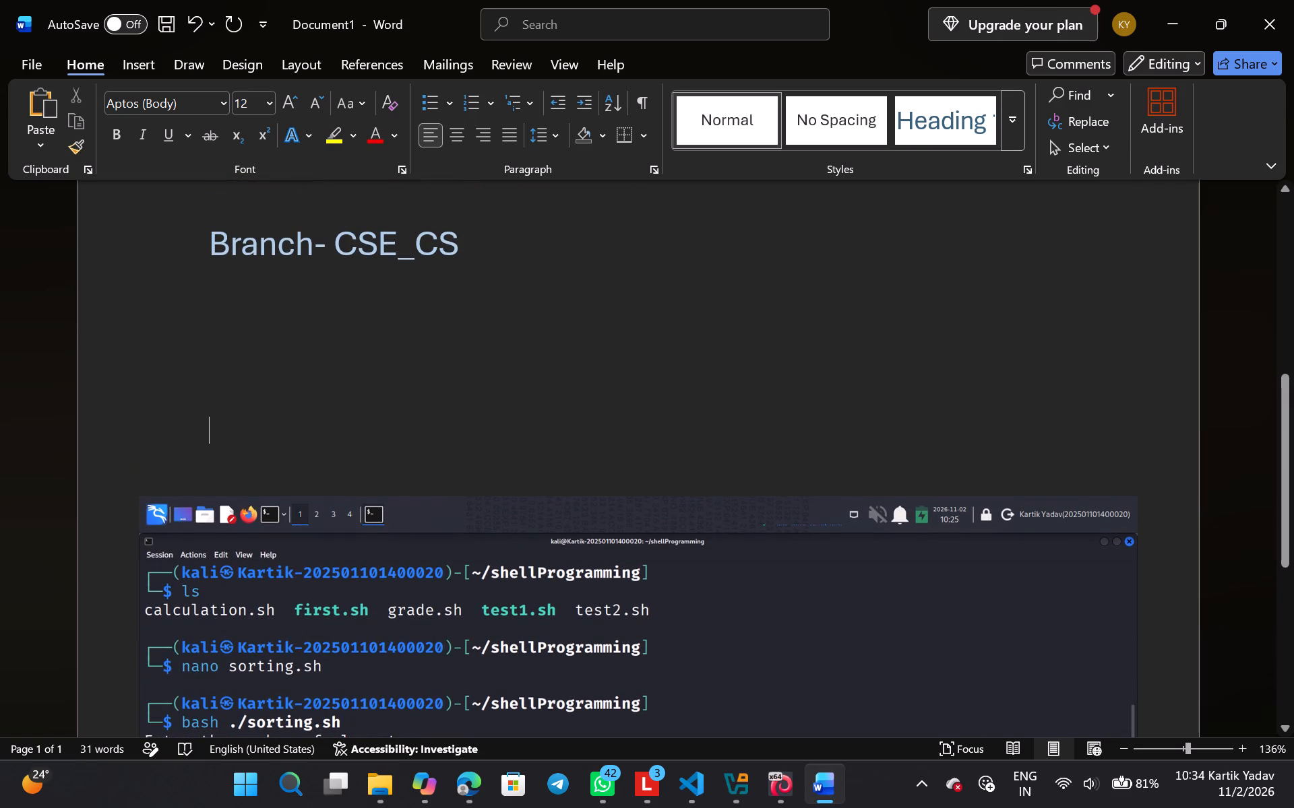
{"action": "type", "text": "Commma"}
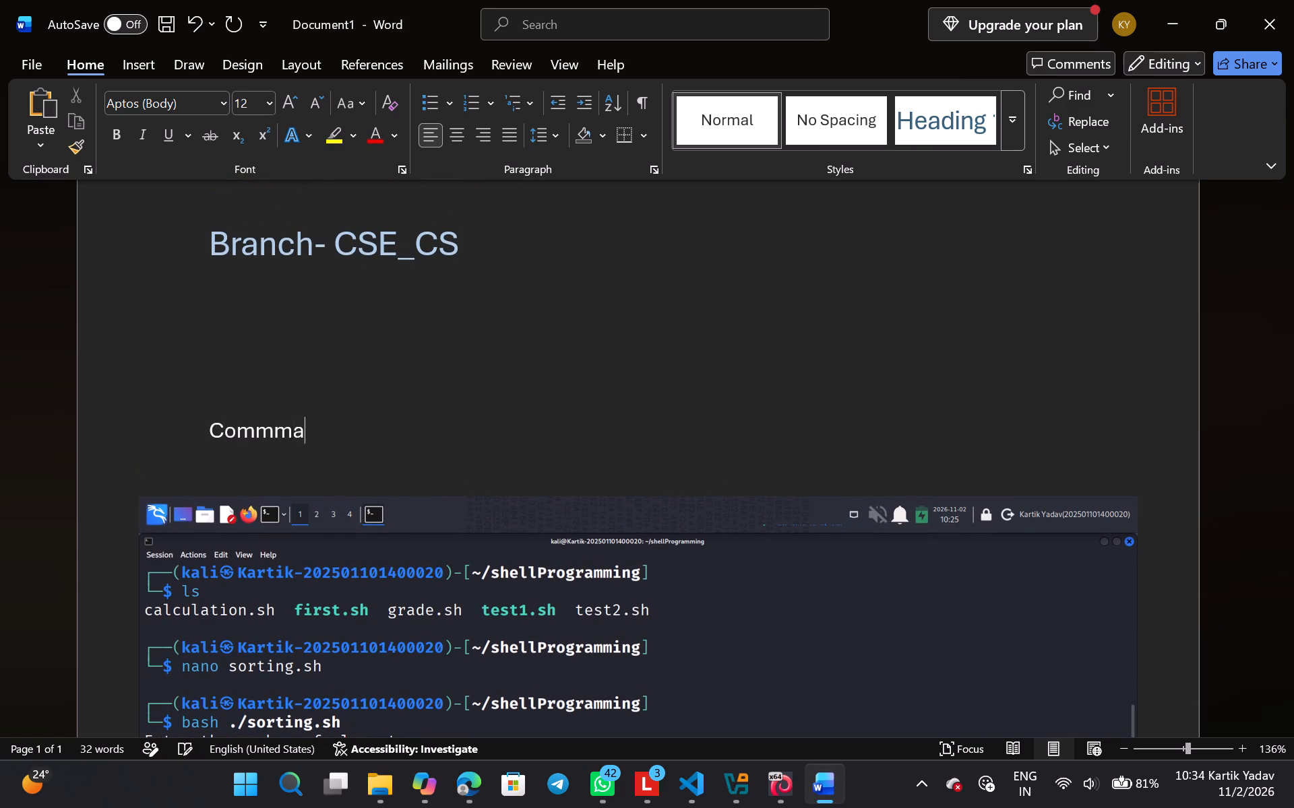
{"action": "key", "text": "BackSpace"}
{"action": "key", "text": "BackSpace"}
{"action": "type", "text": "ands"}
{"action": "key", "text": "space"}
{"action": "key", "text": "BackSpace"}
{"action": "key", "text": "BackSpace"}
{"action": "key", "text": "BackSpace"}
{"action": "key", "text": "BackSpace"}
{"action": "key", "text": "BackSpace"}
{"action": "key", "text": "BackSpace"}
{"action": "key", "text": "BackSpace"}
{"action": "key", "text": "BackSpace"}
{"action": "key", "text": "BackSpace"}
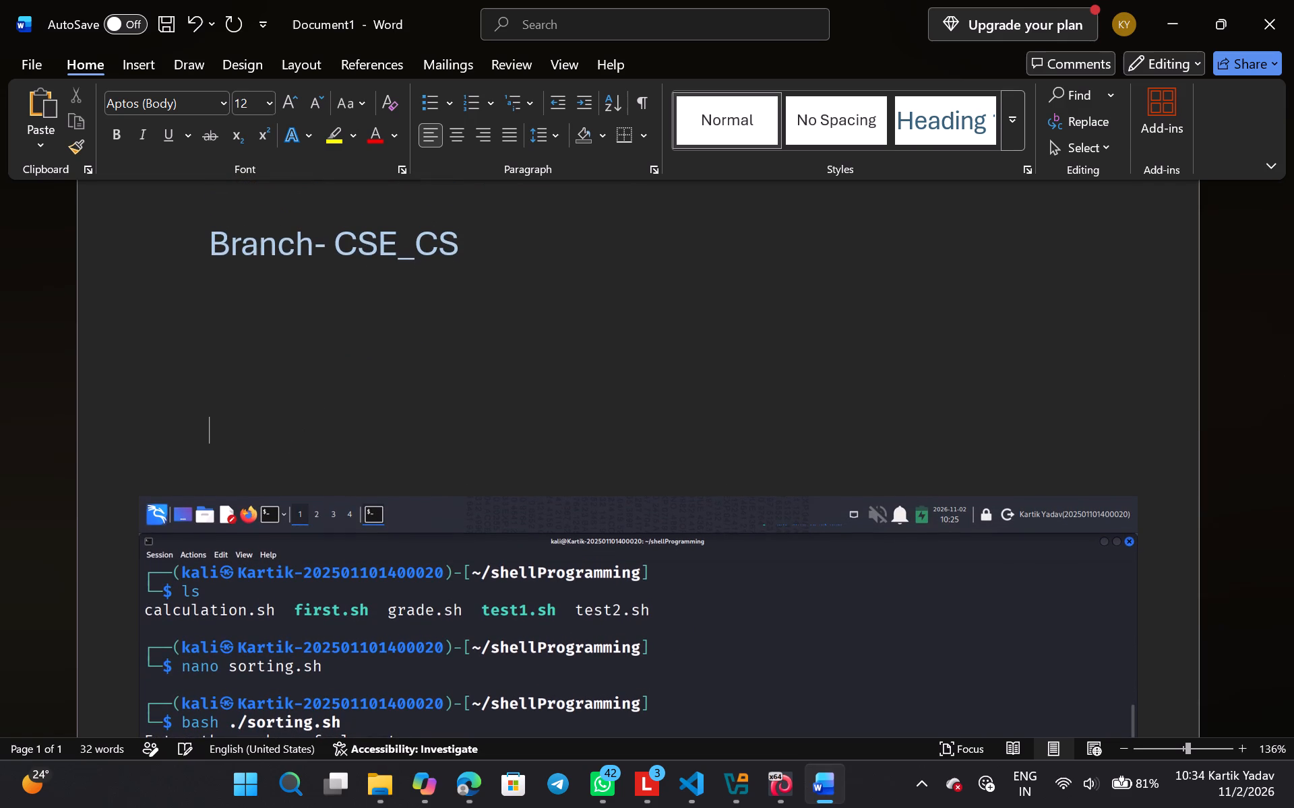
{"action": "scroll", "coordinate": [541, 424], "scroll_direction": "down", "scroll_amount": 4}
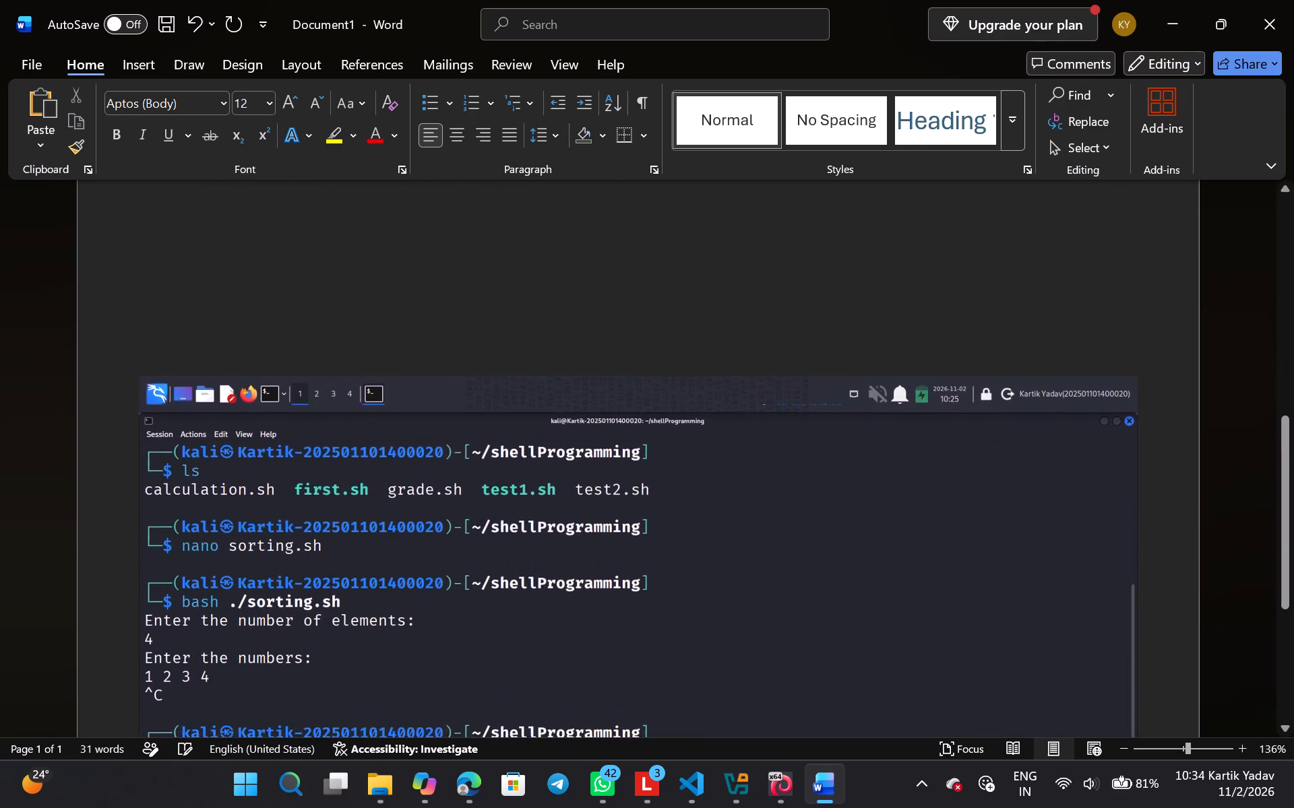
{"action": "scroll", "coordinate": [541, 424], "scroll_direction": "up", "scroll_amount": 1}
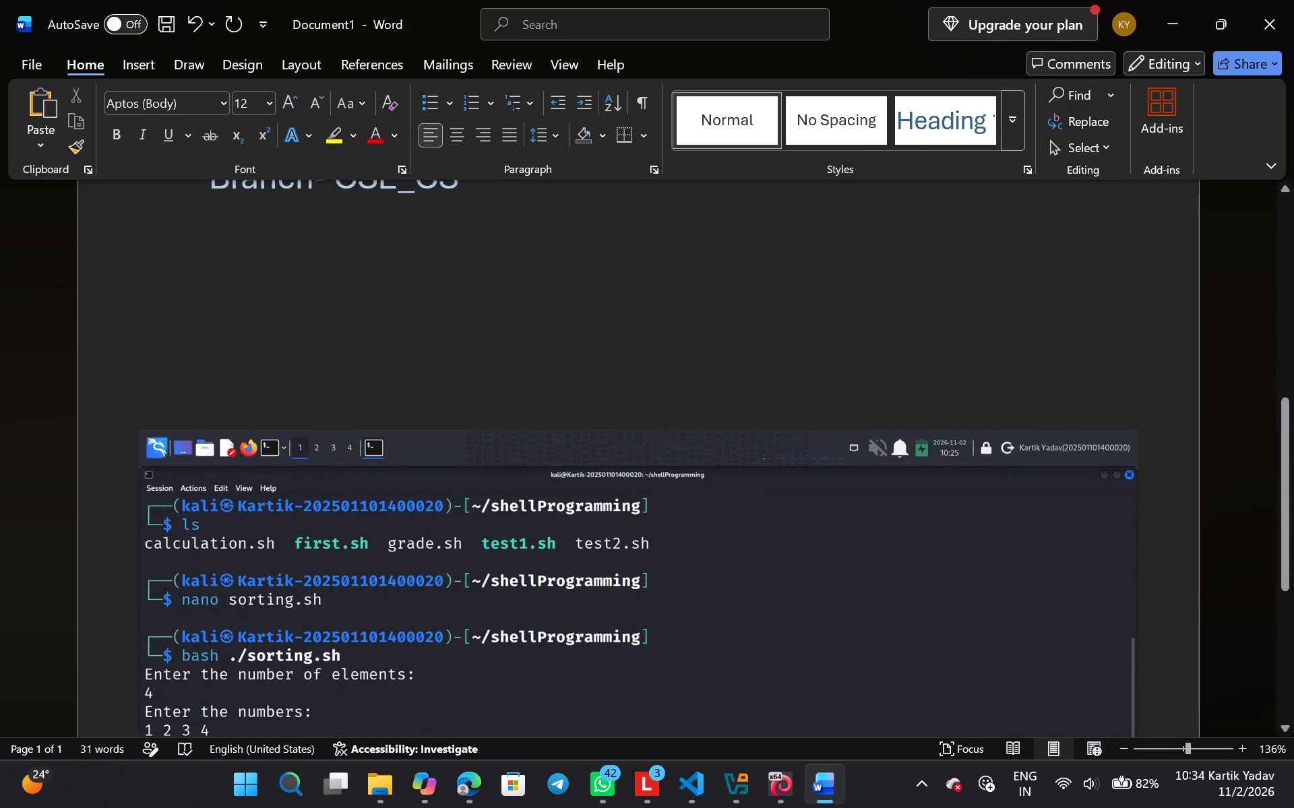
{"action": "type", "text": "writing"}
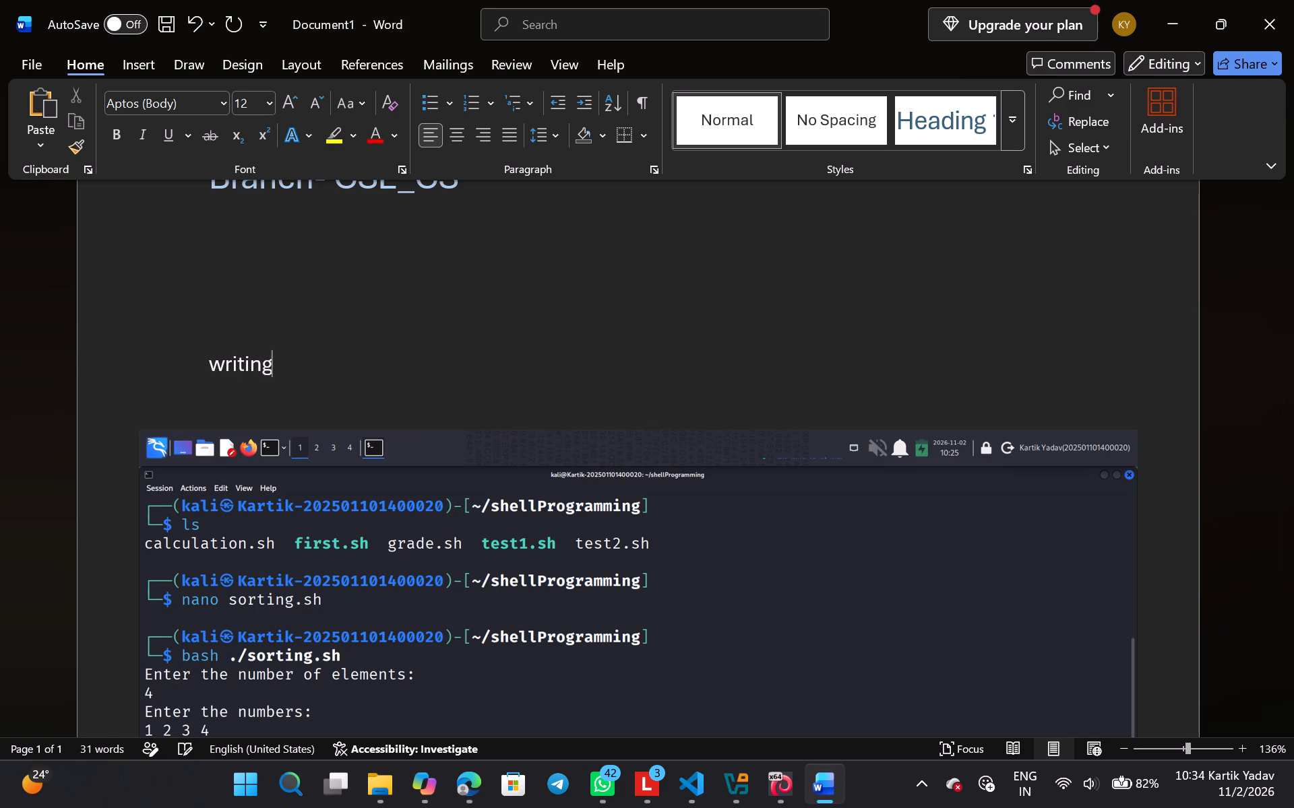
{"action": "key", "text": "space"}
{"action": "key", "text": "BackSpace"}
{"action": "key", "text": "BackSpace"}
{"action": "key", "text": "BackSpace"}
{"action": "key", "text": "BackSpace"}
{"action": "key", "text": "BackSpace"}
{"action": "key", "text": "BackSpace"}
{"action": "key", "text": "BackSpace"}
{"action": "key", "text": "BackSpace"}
Write the caption "Following are the commands , wrote for sorting numbers in descending order." directly above the terminal screenshot.
{"action": "type", "text": "Folloi"}
{"action": "key", "text": "BackSpace"}
{"action": "key", "text": "w"}
{"action": "key", "text": "BackSpace"}
{"action": "key", "text": "i"}
{"action": "key", "text": "BackSpace"}
{"action": "type", "text": "wing ae"}
{"action": "key", "text": "space"}
{"action": "key", "text": "BackSpace"}
{"action": "key", "text": "BackSpace"}
{"action": "type", "text": "re the commands i"}
{"action": "key", "text": "space"}
{"action": "key", "text": "BackSpace"}
{"action": "key", "text": "BackSpace"}
{"action": "type", "text": "wor"}
{"action": "key", "text": "BackSpace"}
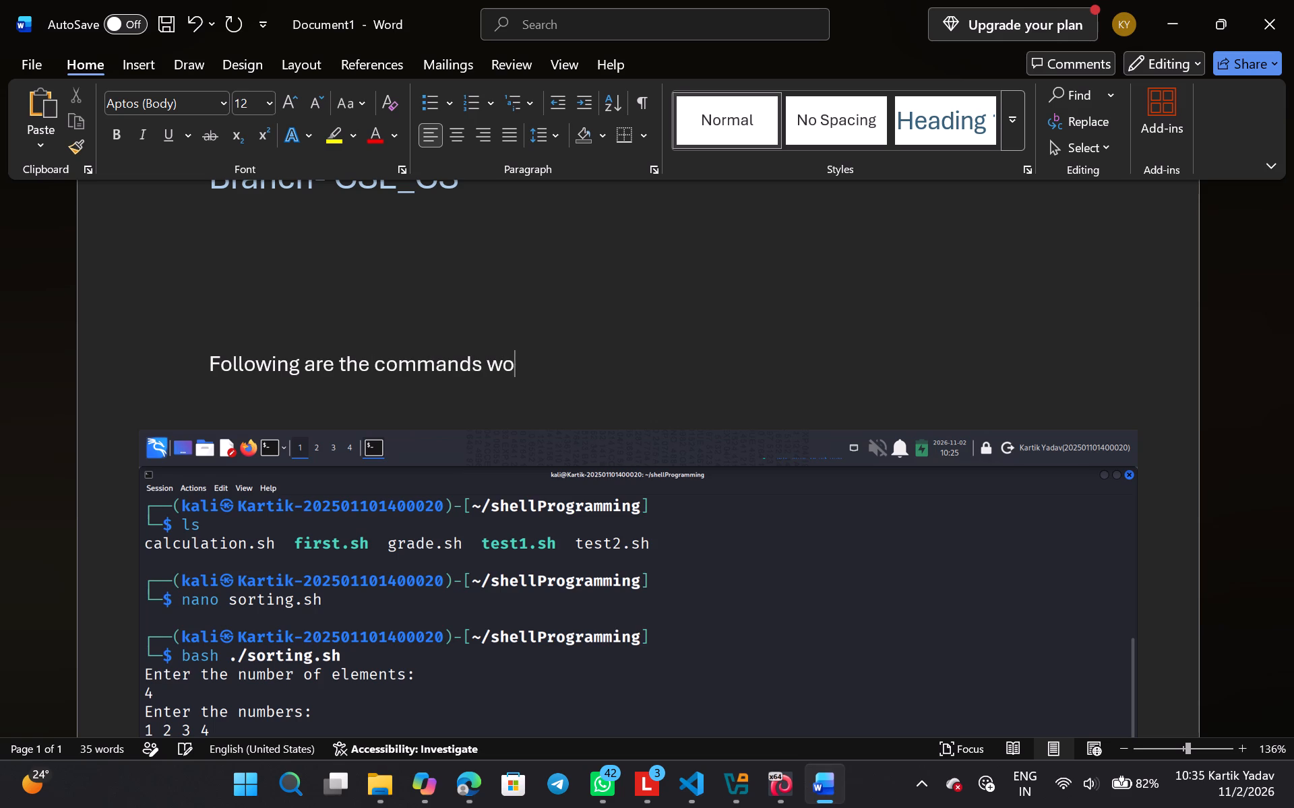
{"action": "key", "text": "BackSpace"}
{"action": "key", "text": "BackSpace"}
{"action": "type", "text": ", wor"}
{"action": "key", "text": "BackSpace"}
{"action": "key", "text": "BackSpace"}
{"action": "type", "text": "rote for"}
{"action": "key", "text": "space"}
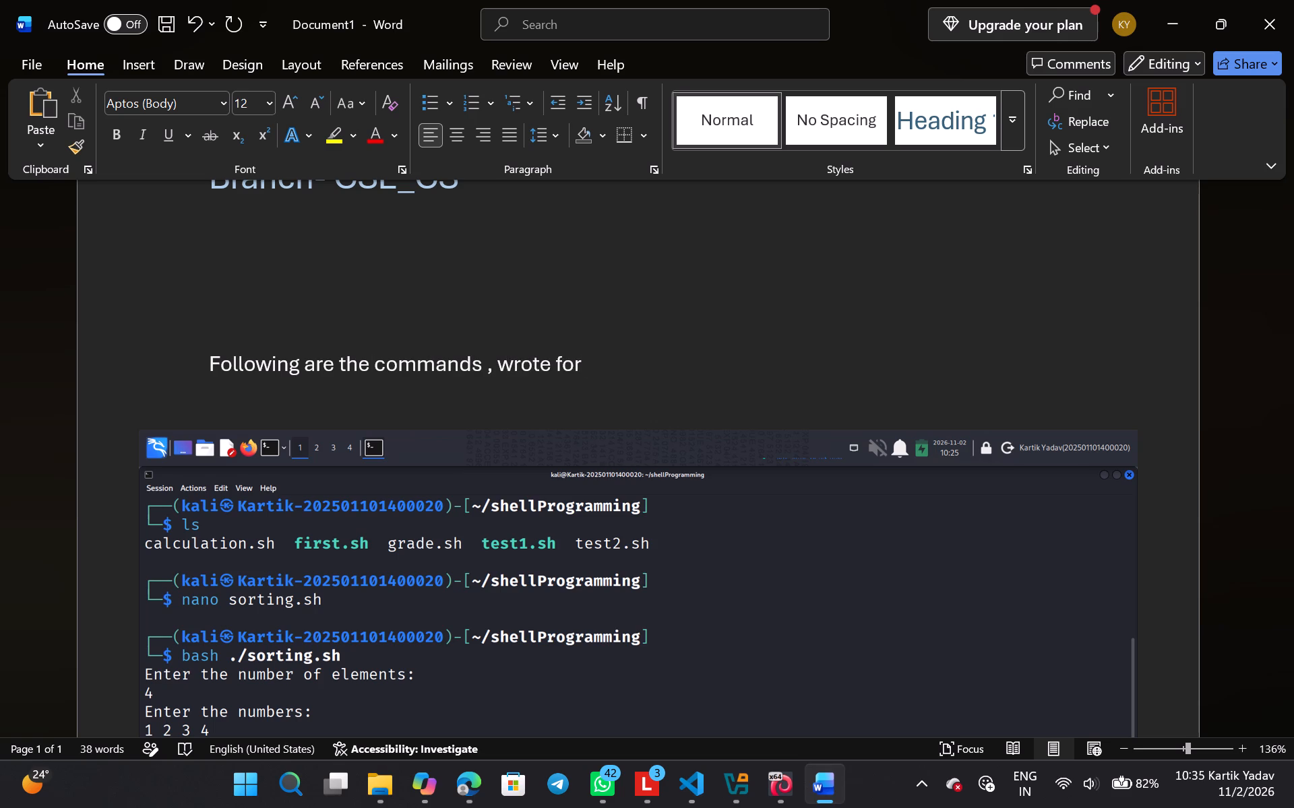
{"action": "type", "text": "sortig"}
{"action": "key", "text": "space"}
{"action": "key", "text": "BackSpace"}
{"action": "key", "text": "BackSpace"}
{"action": "type", "text": "ng nume"}
{"action": "key", "text": "BackSpace"}
{"action": "type", "text": "bers in descending order"}
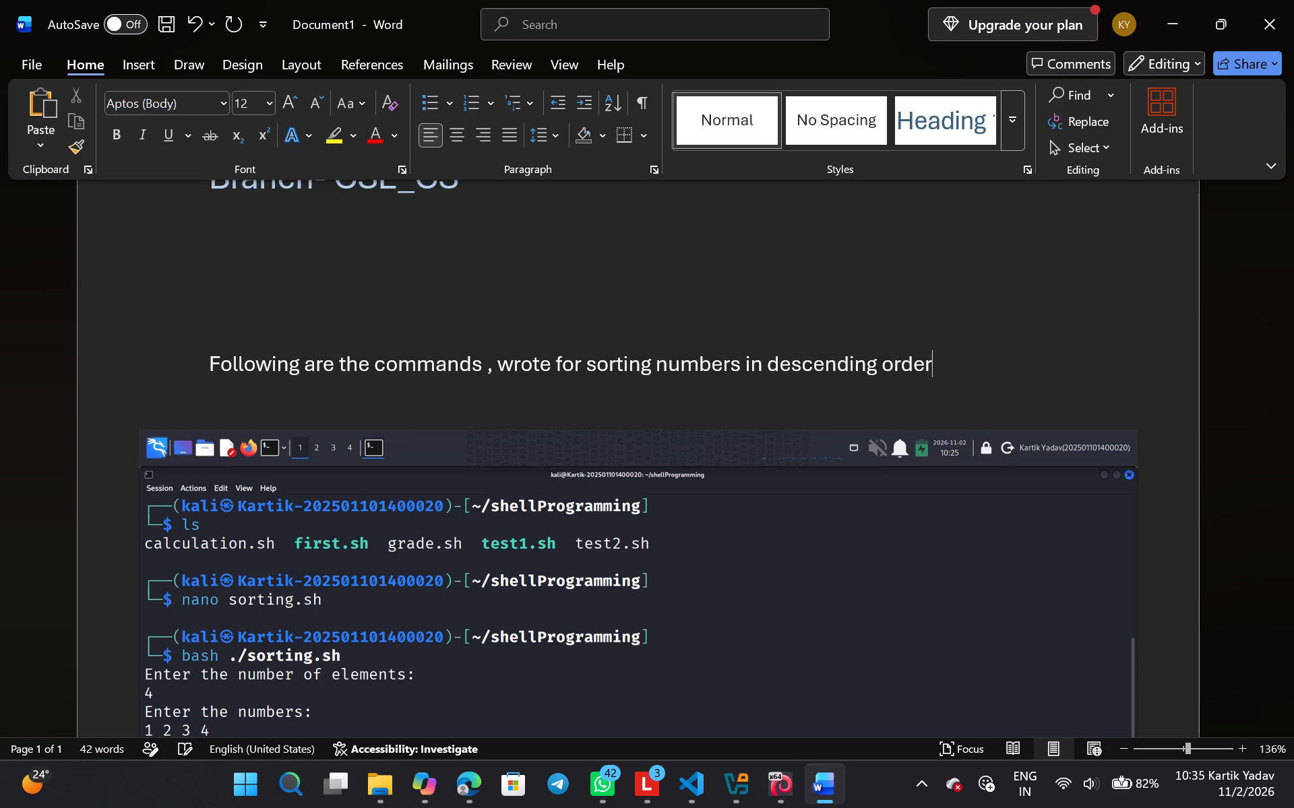
{"action": "key", "text": "period"}
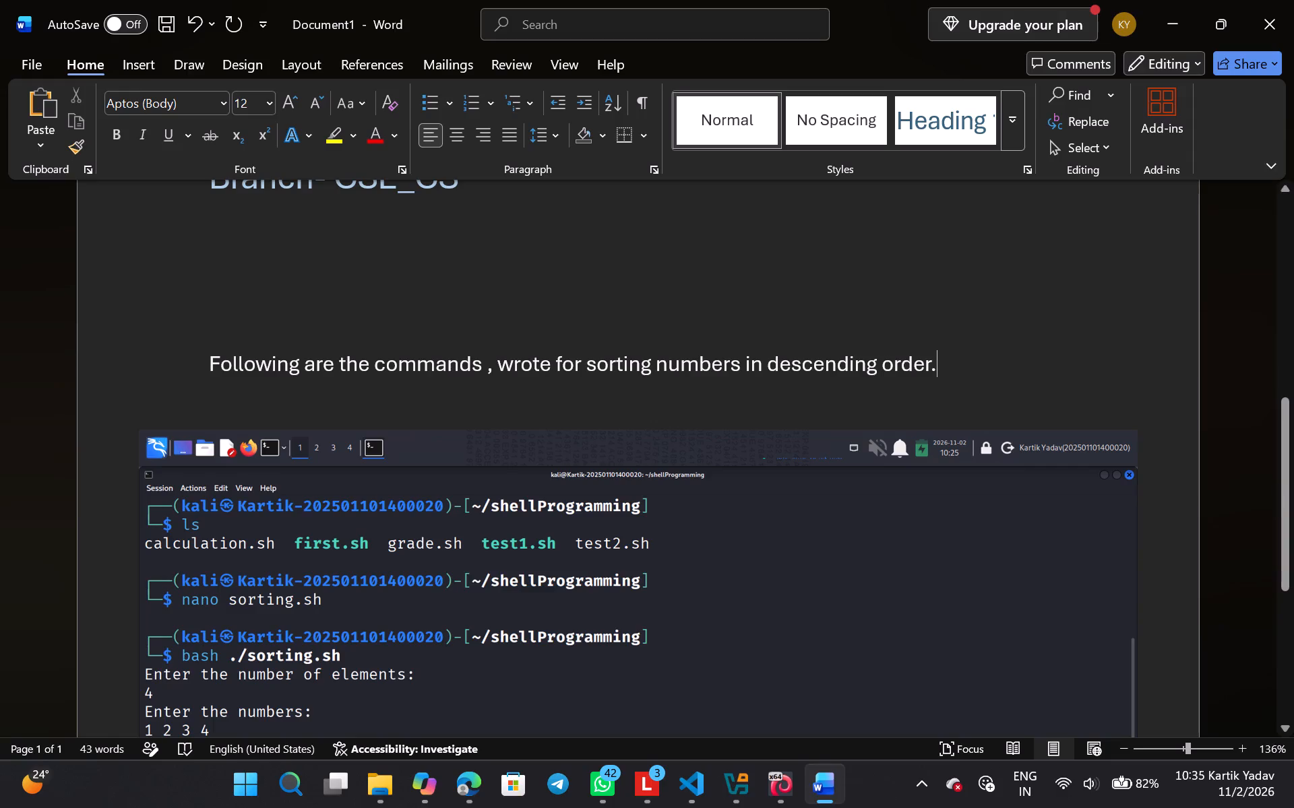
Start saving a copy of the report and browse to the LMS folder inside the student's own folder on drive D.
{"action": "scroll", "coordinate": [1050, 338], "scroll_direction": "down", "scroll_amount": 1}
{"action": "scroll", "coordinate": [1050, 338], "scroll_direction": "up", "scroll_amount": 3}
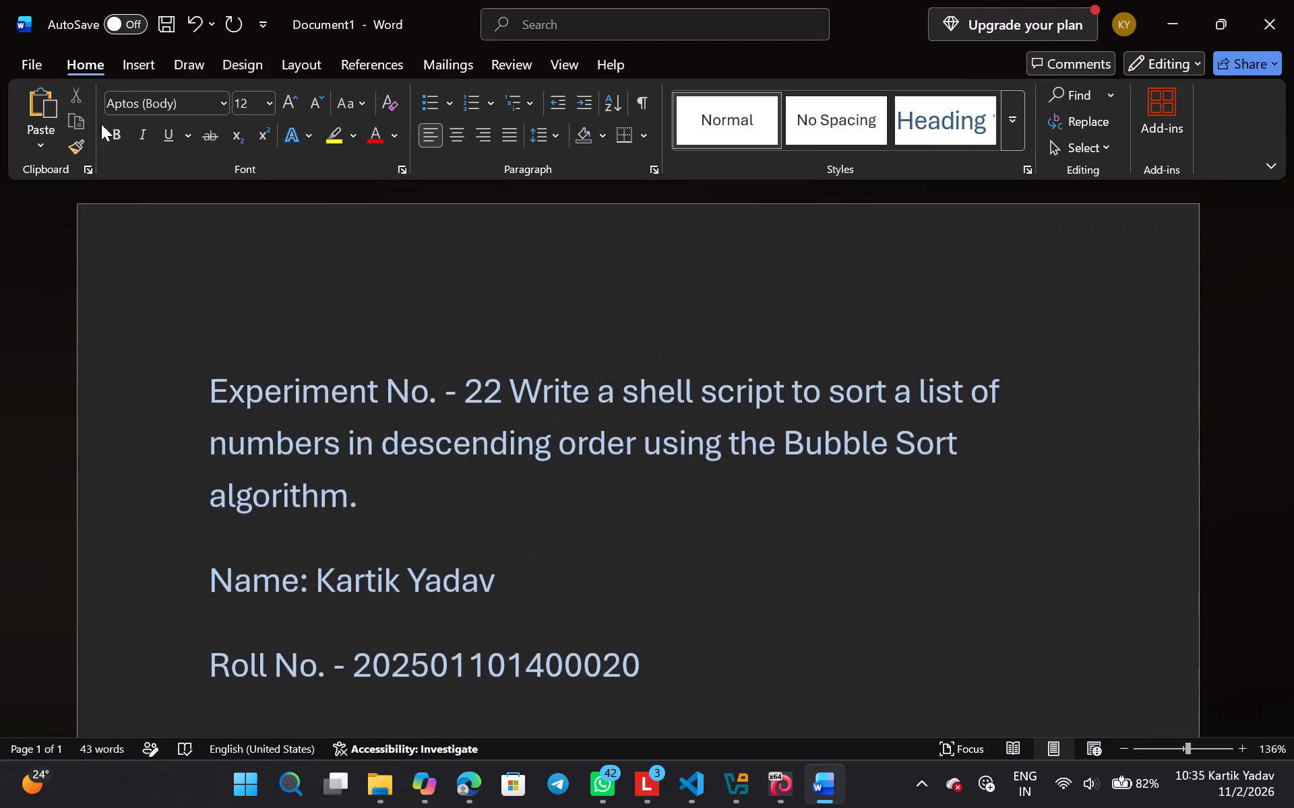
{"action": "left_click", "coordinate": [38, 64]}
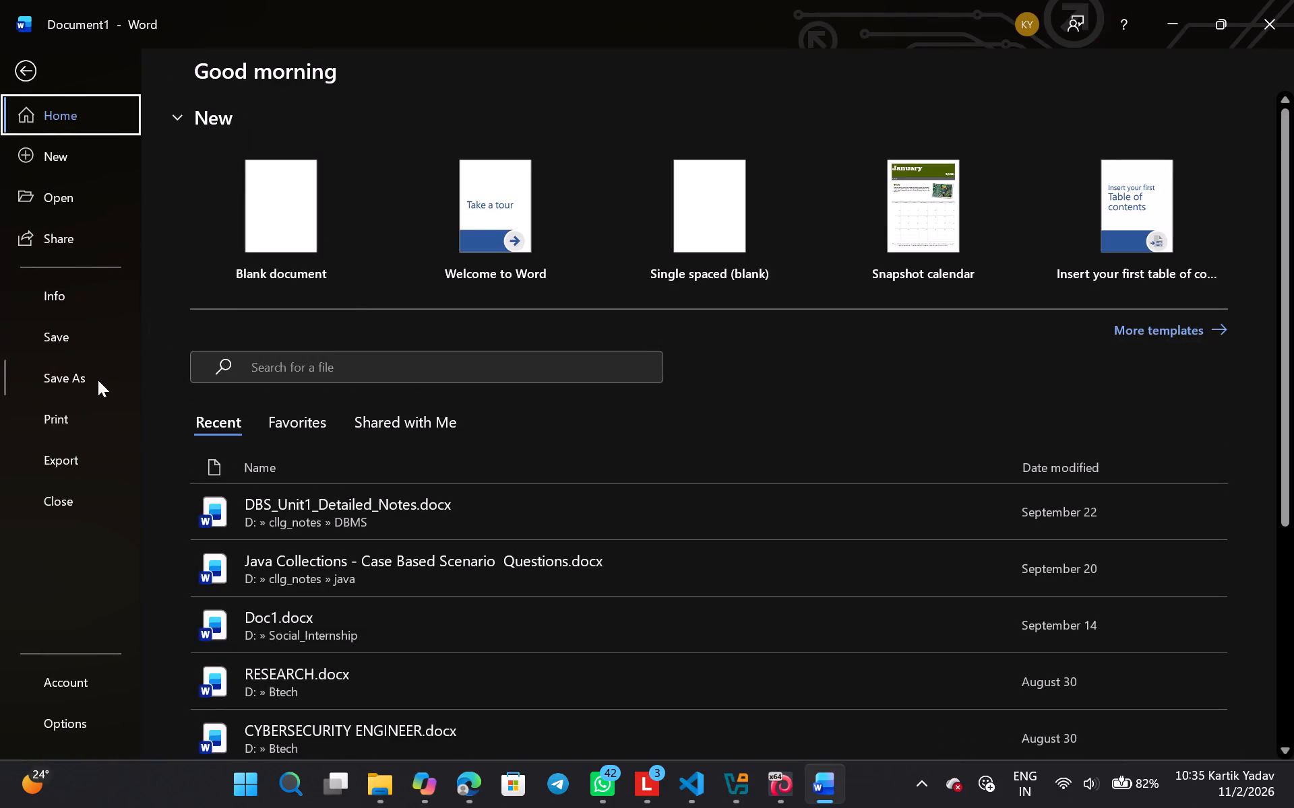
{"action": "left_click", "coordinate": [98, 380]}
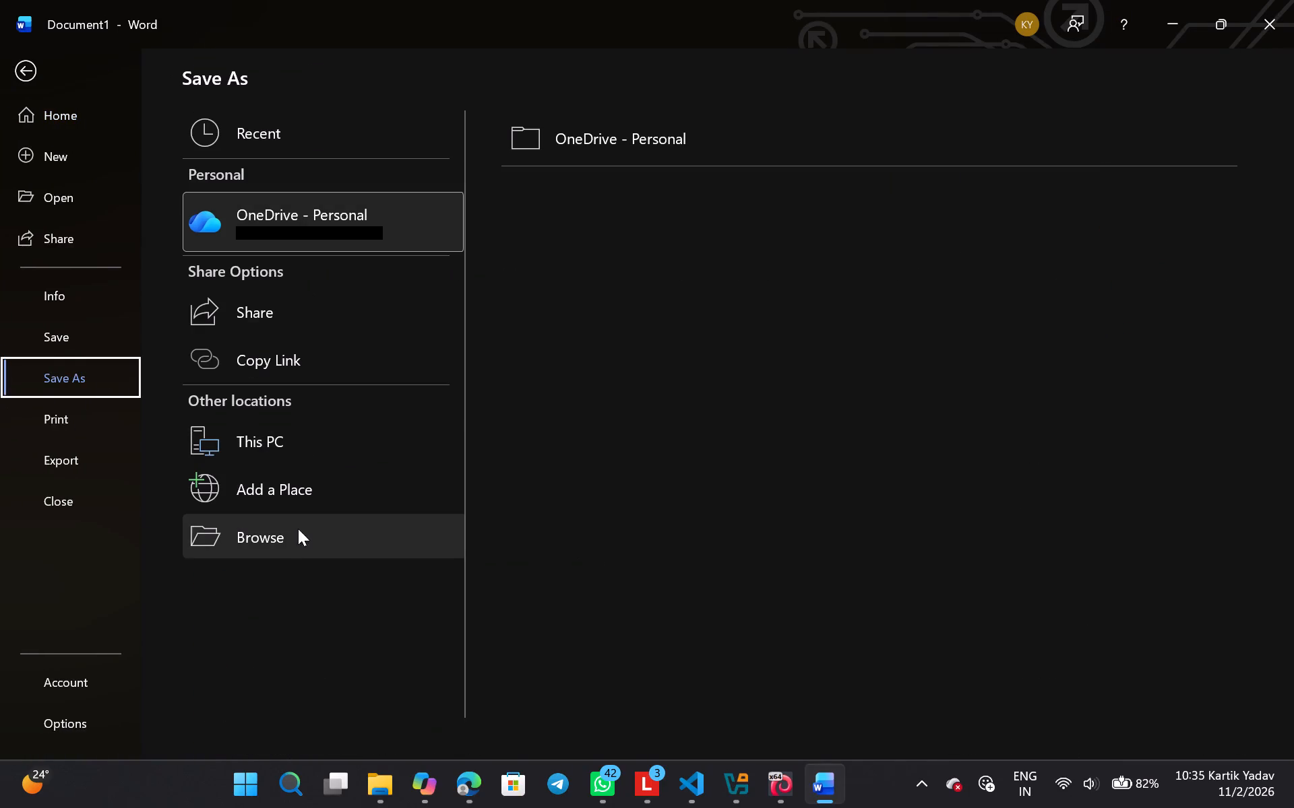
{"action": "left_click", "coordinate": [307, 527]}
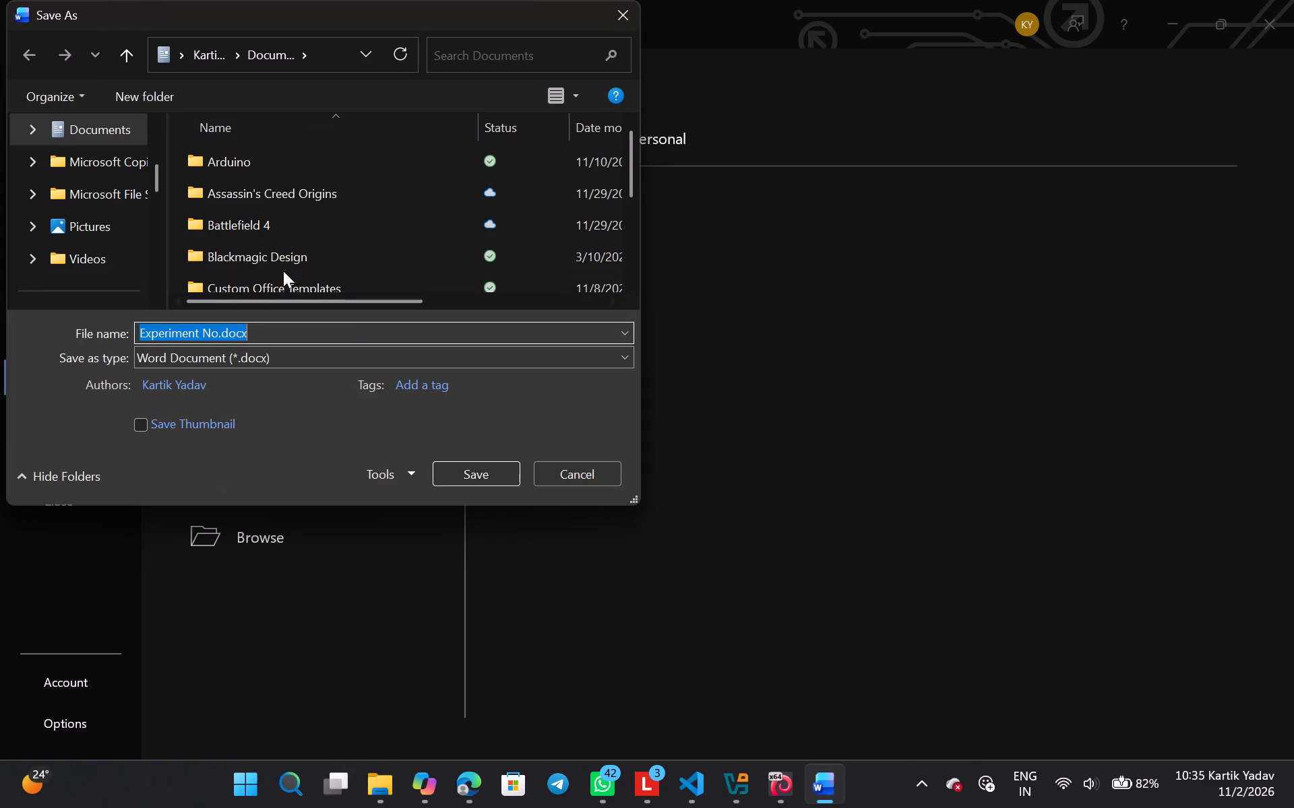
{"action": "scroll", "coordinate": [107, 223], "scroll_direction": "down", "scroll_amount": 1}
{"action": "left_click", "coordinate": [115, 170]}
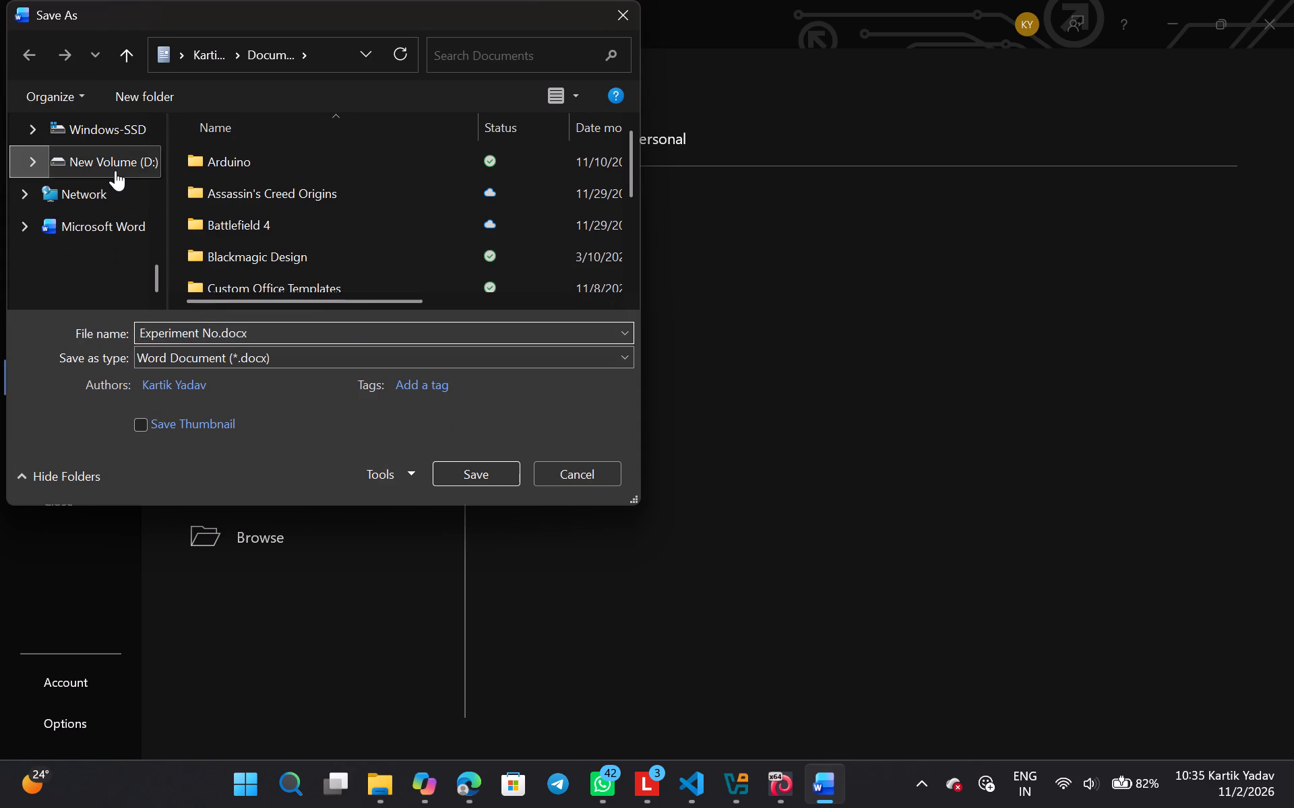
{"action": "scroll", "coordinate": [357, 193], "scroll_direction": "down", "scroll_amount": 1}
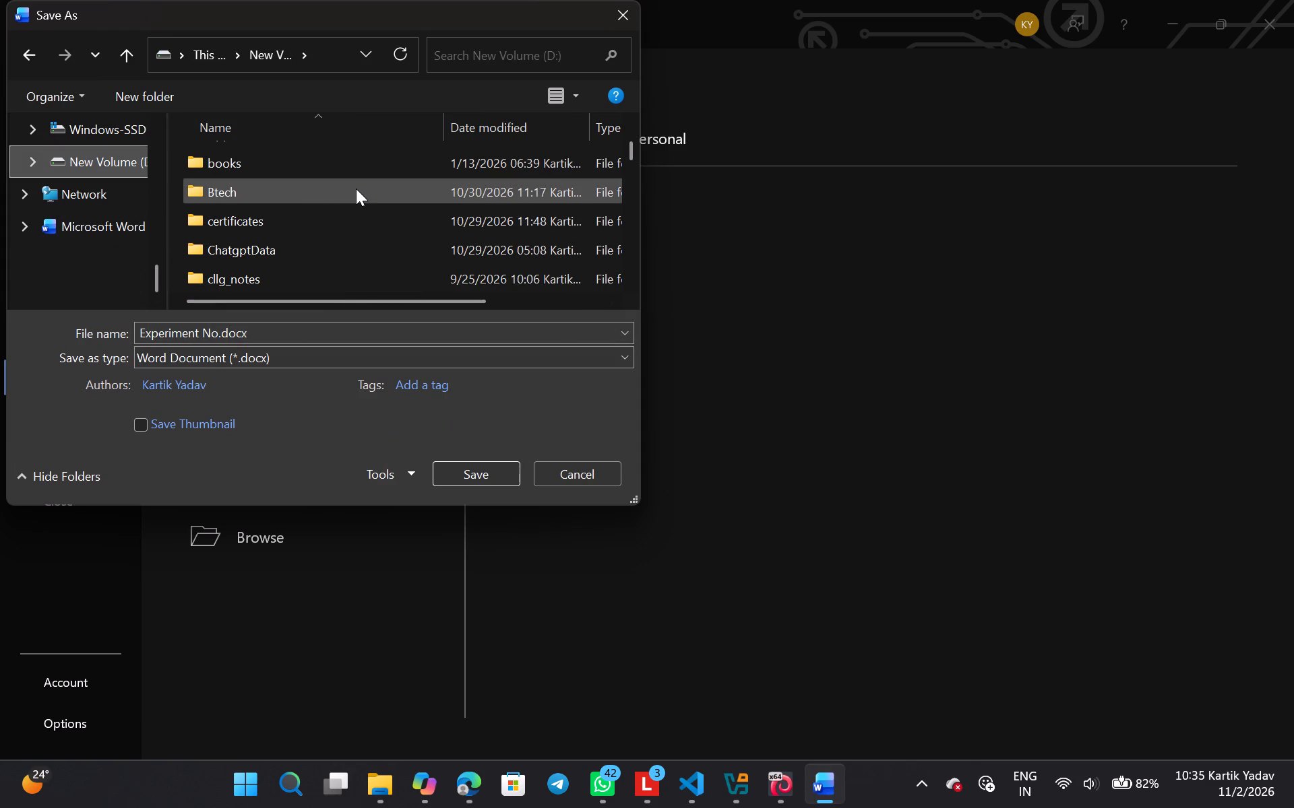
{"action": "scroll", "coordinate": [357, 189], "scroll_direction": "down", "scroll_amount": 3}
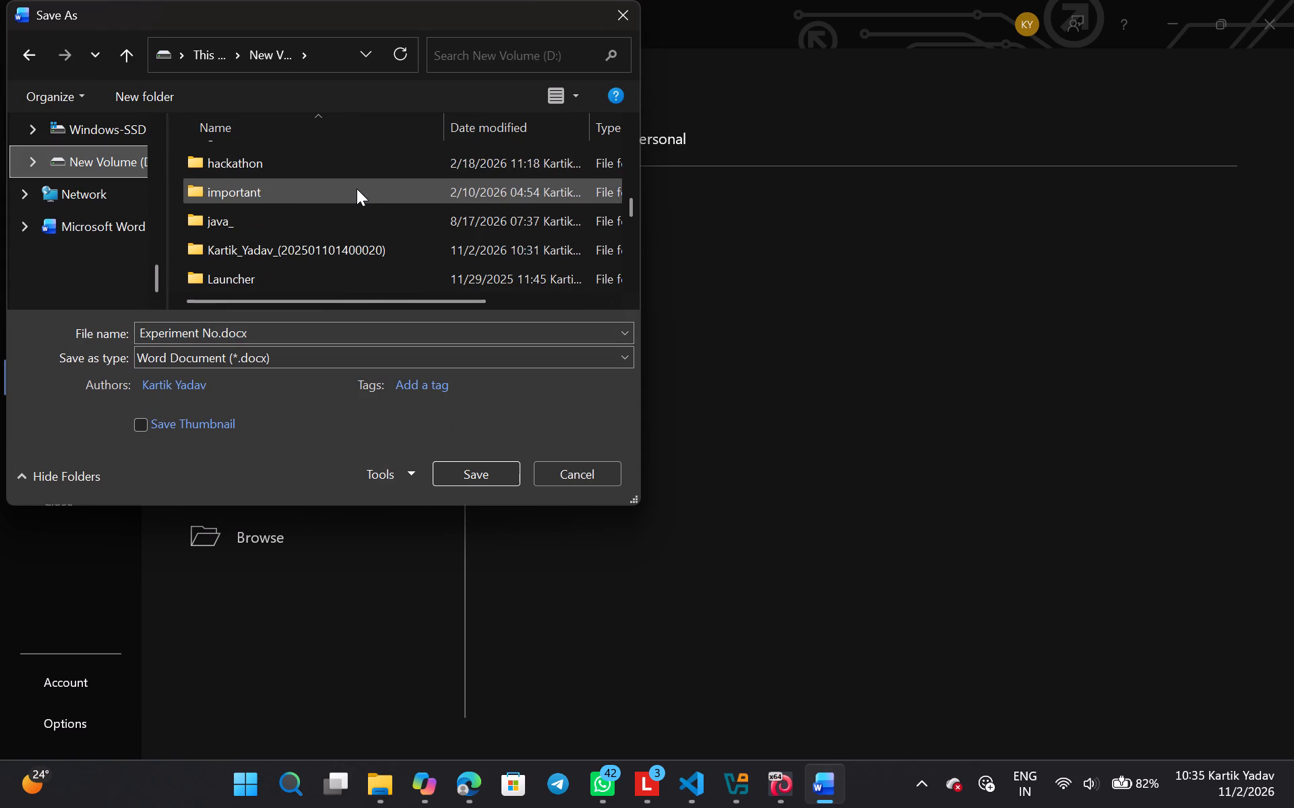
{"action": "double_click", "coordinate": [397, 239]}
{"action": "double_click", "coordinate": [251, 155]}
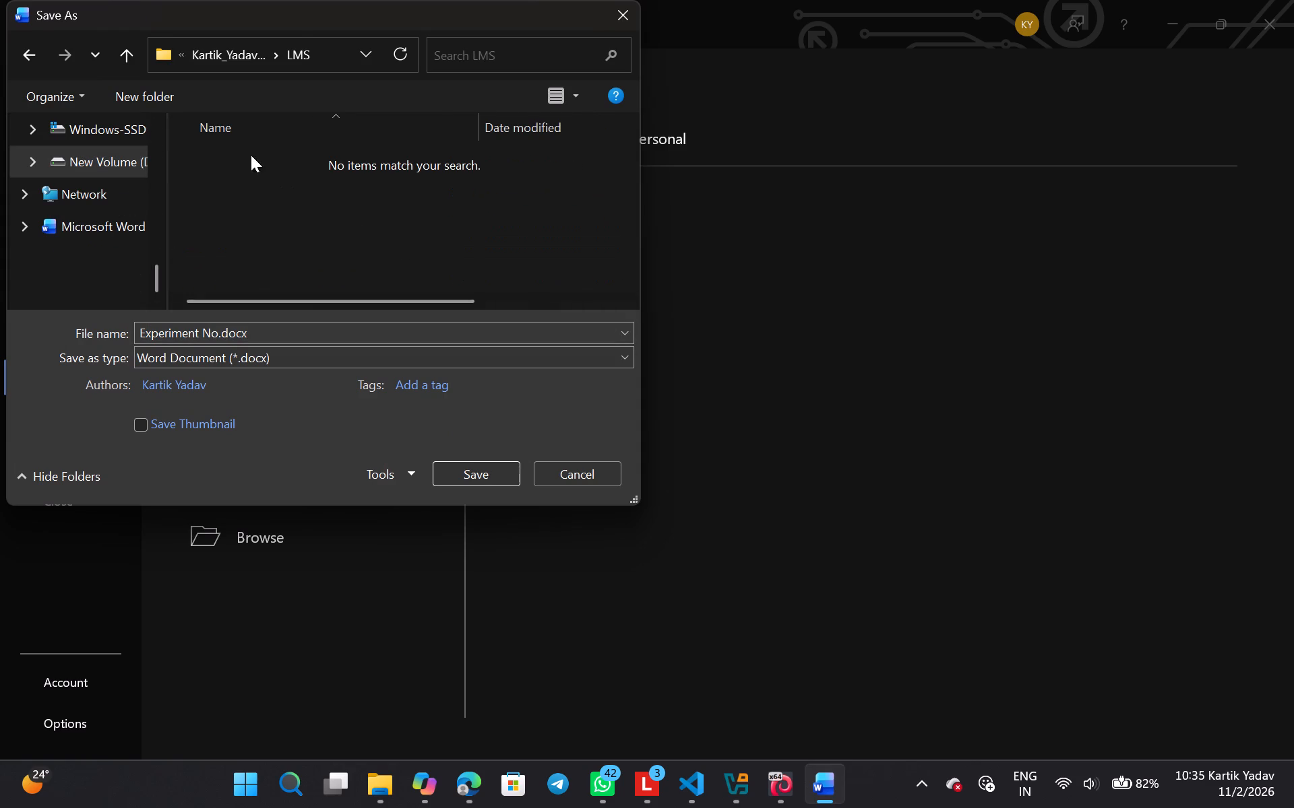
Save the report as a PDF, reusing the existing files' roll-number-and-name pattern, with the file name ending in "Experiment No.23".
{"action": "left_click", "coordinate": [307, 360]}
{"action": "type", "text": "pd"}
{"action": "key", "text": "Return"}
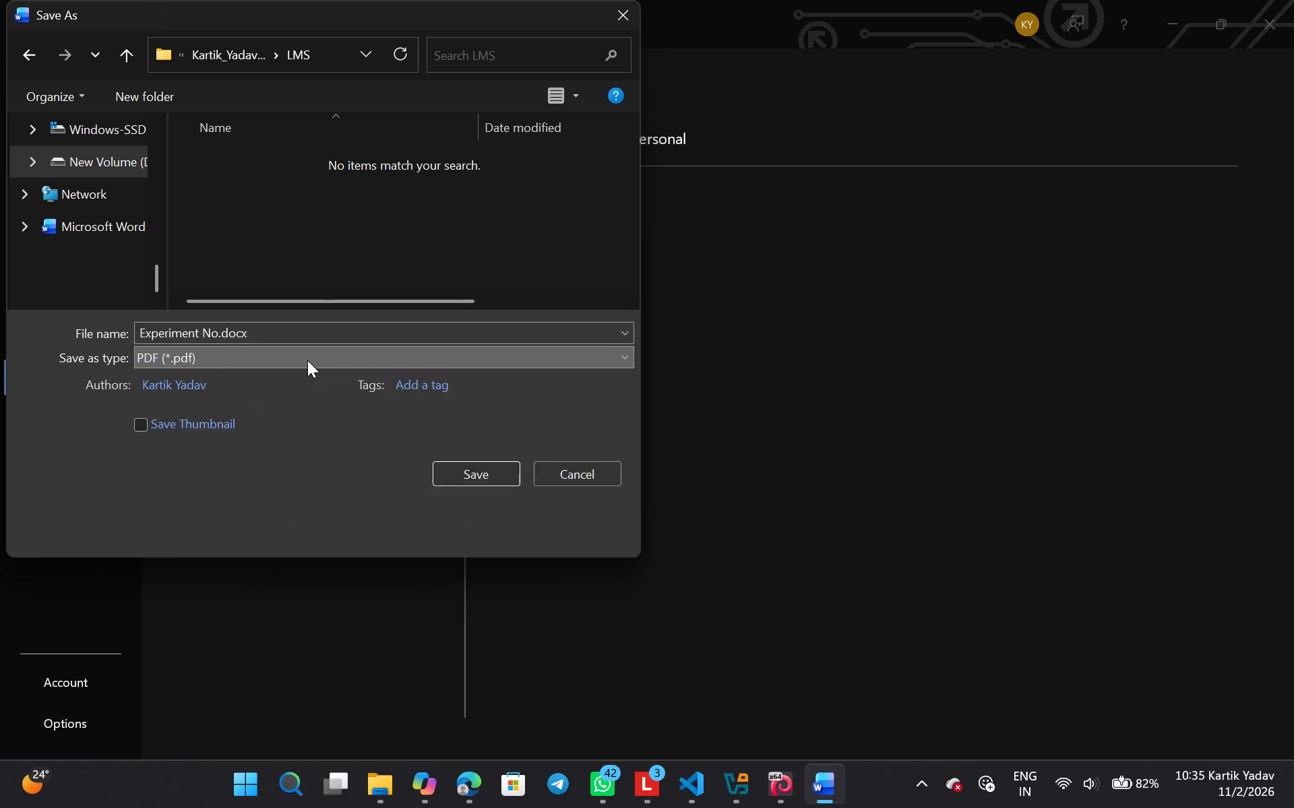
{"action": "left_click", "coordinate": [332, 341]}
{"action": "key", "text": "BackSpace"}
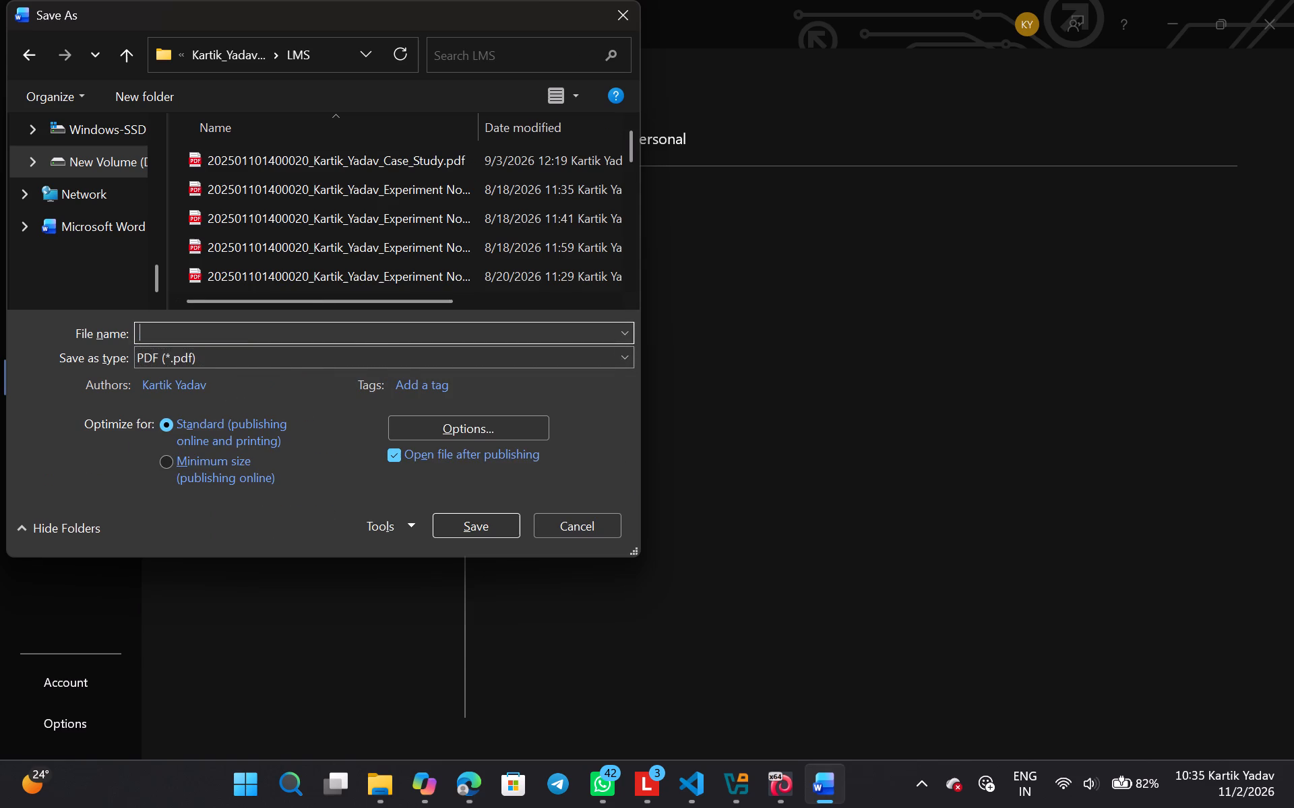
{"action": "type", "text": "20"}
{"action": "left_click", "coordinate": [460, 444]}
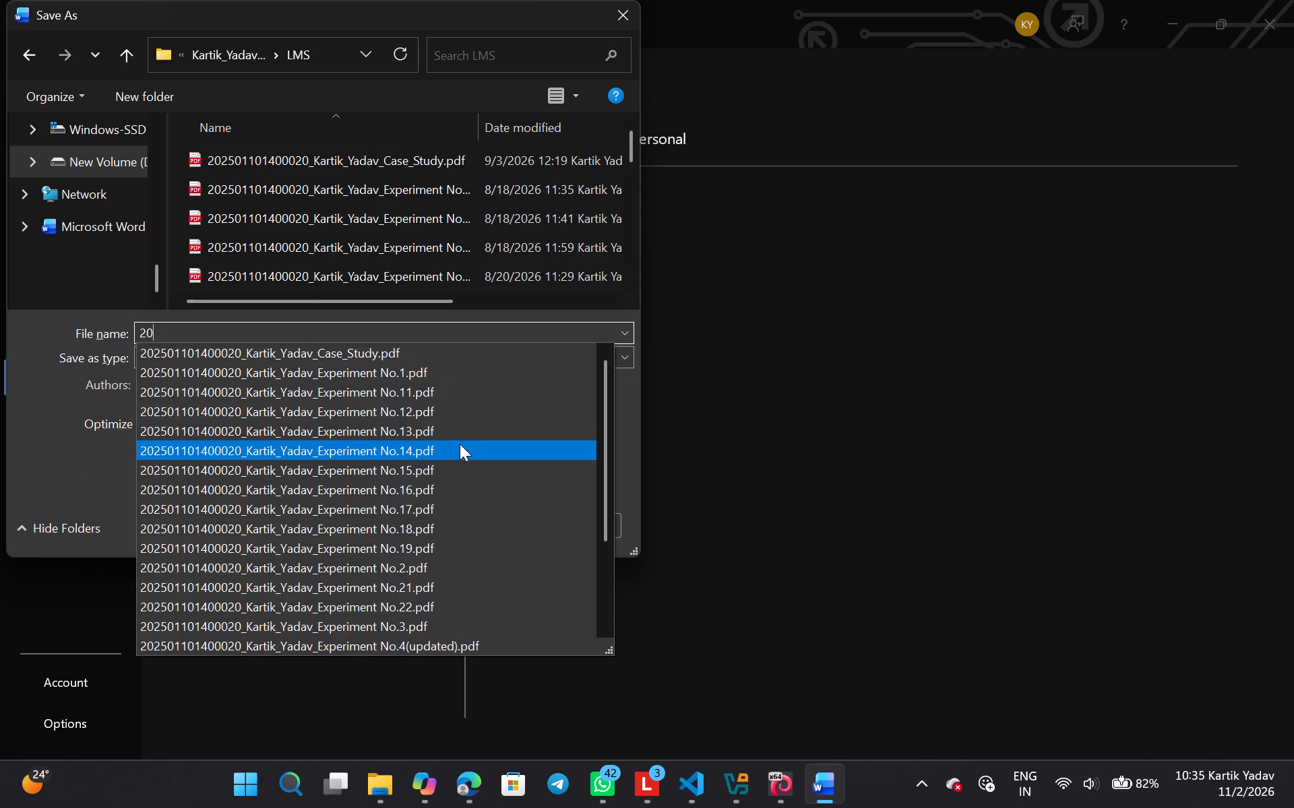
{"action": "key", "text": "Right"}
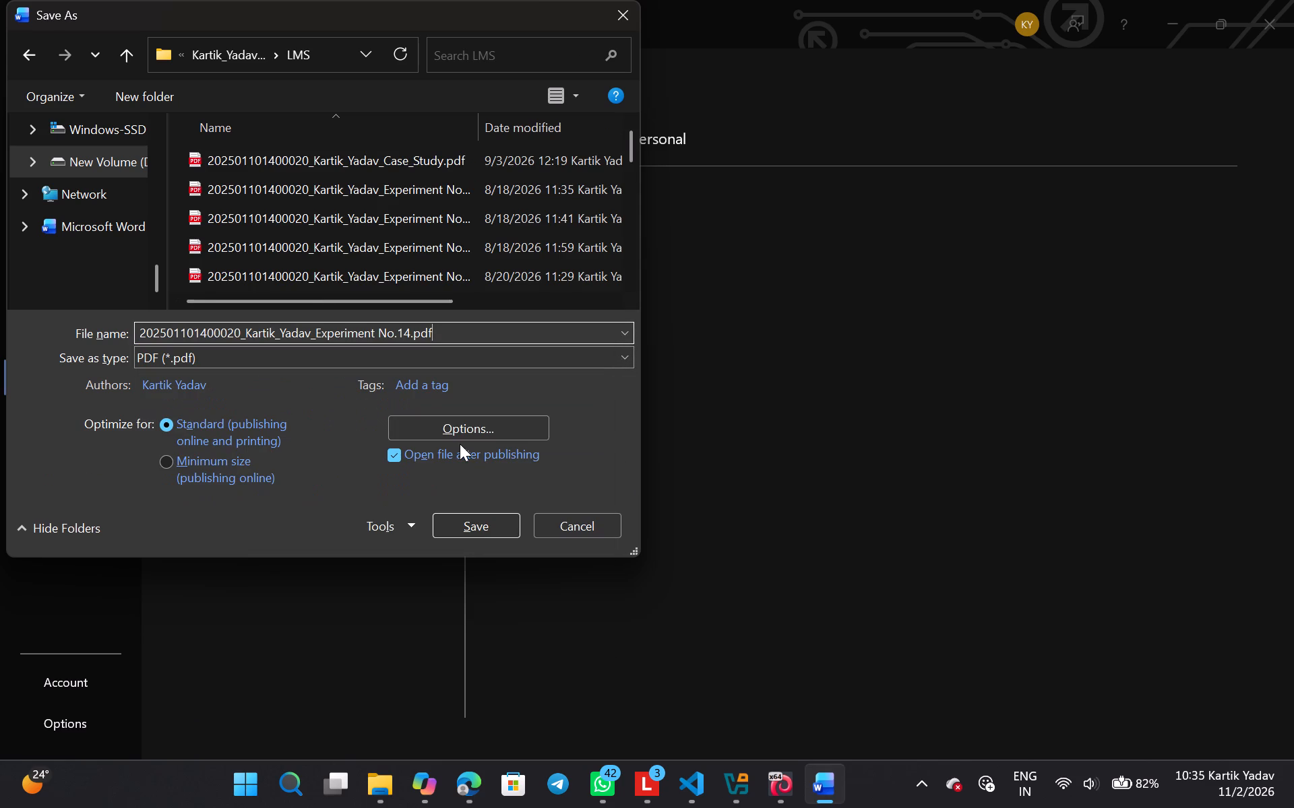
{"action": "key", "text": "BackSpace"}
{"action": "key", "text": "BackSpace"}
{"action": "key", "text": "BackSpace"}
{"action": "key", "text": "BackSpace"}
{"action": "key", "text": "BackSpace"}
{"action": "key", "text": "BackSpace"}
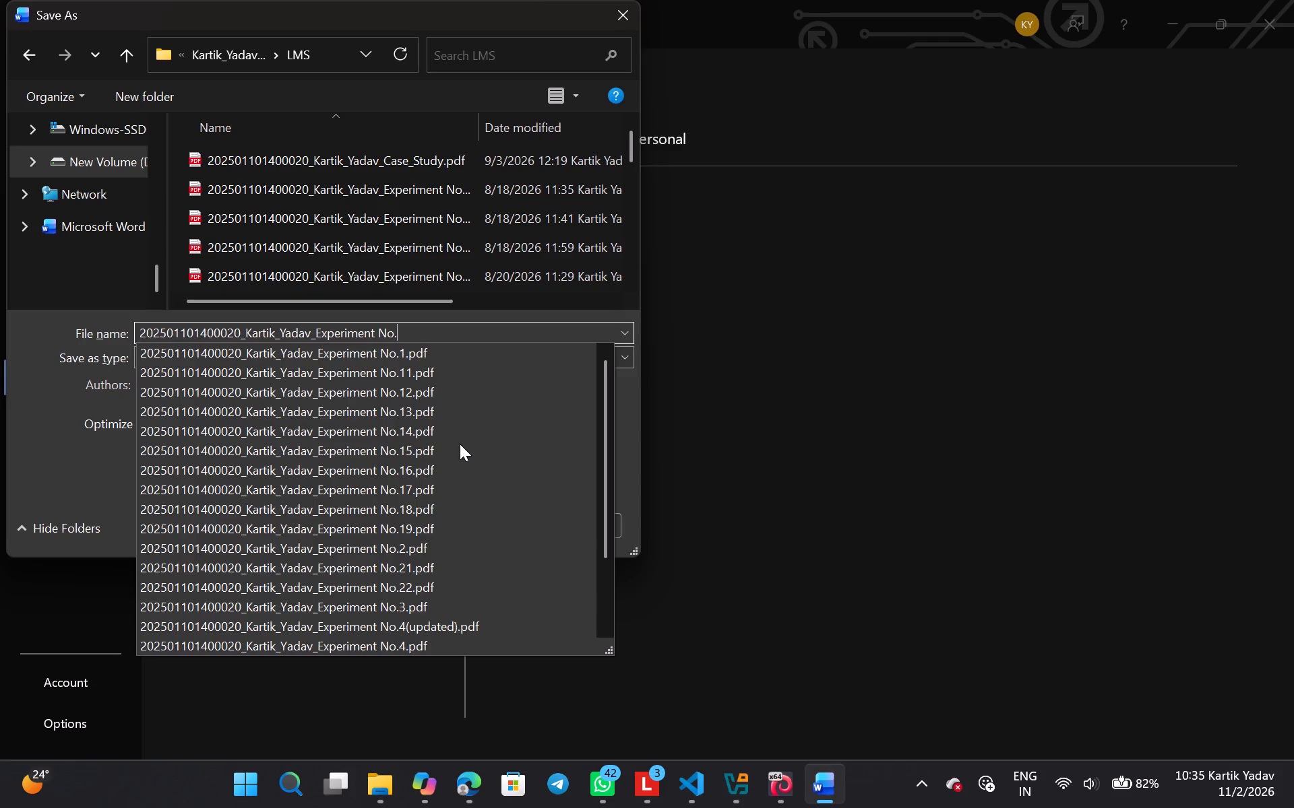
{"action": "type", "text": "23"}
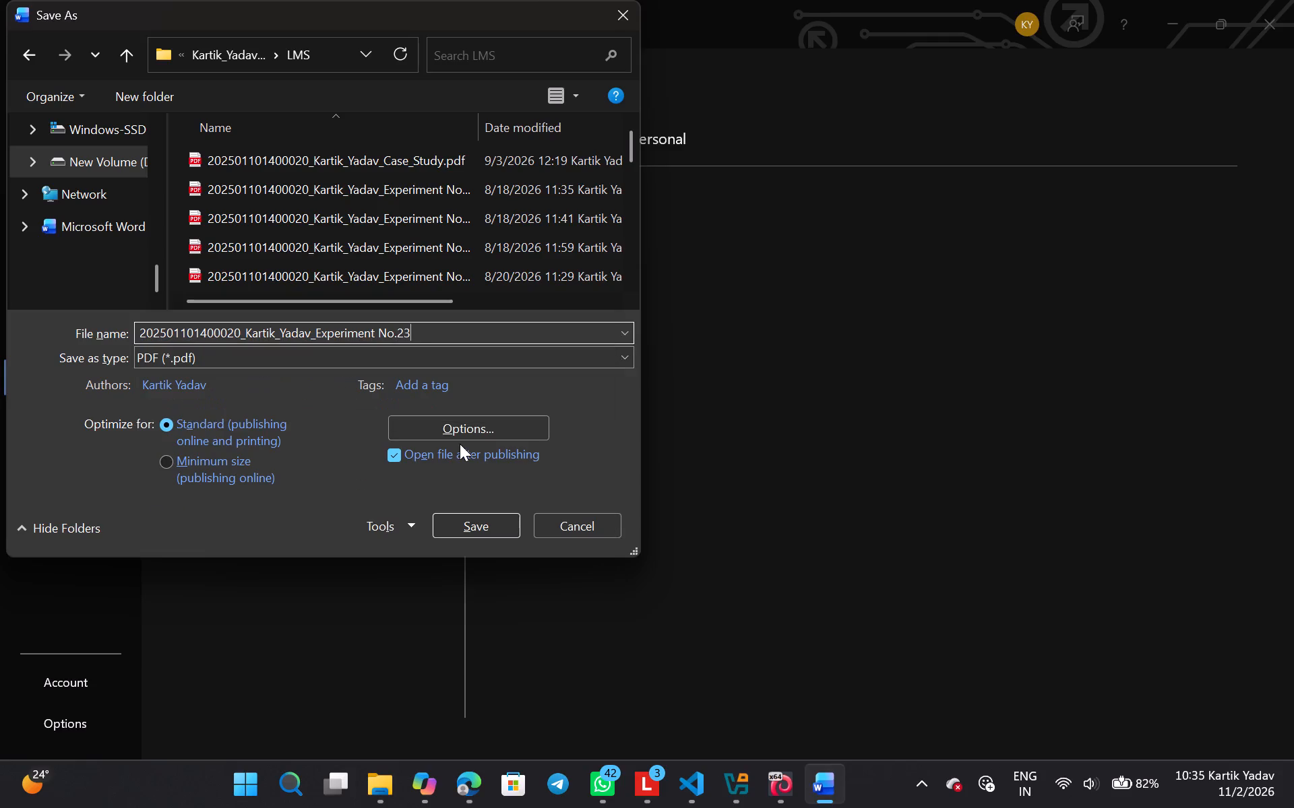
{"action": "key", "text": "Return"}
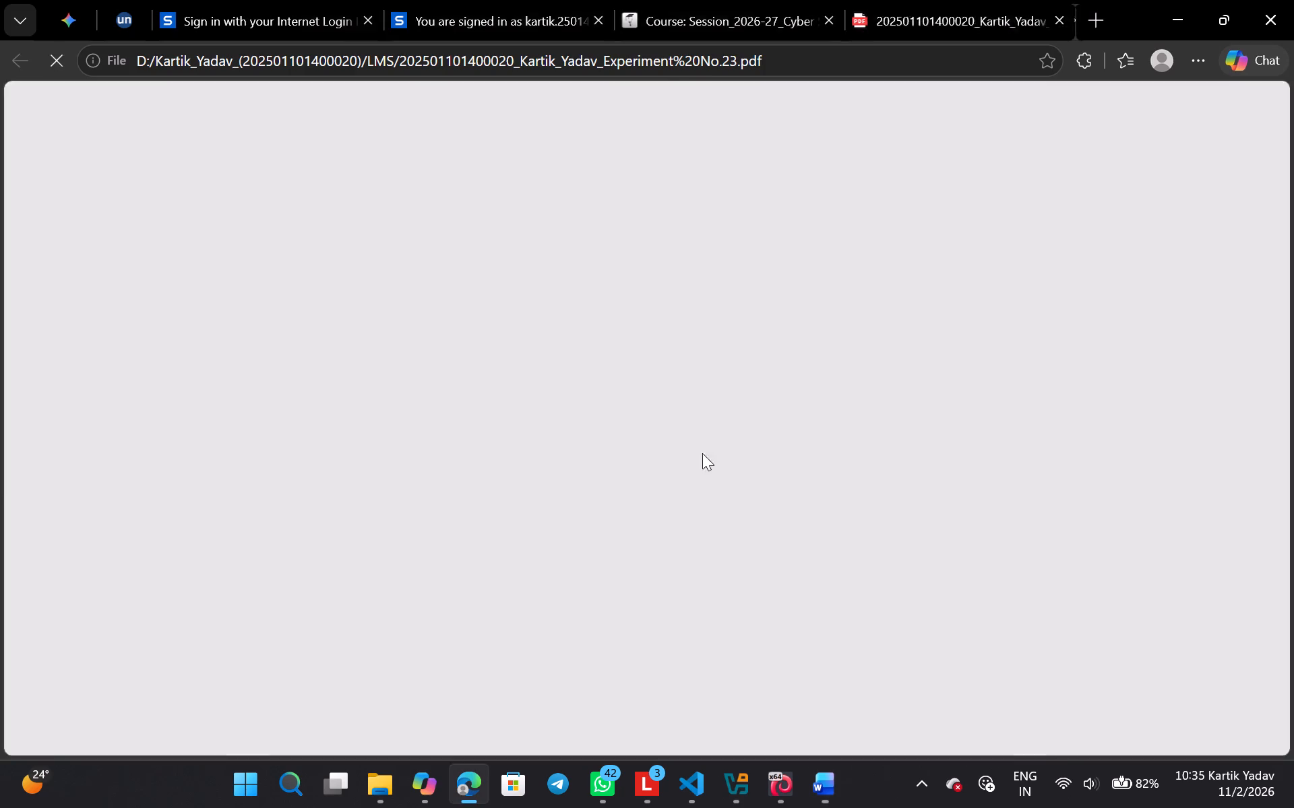
Check the exported PDF against the course's assignment list, and change the experiment number in the Word report's heading to 23.
{"action": "left_click", "coordinate": [637, 11]}
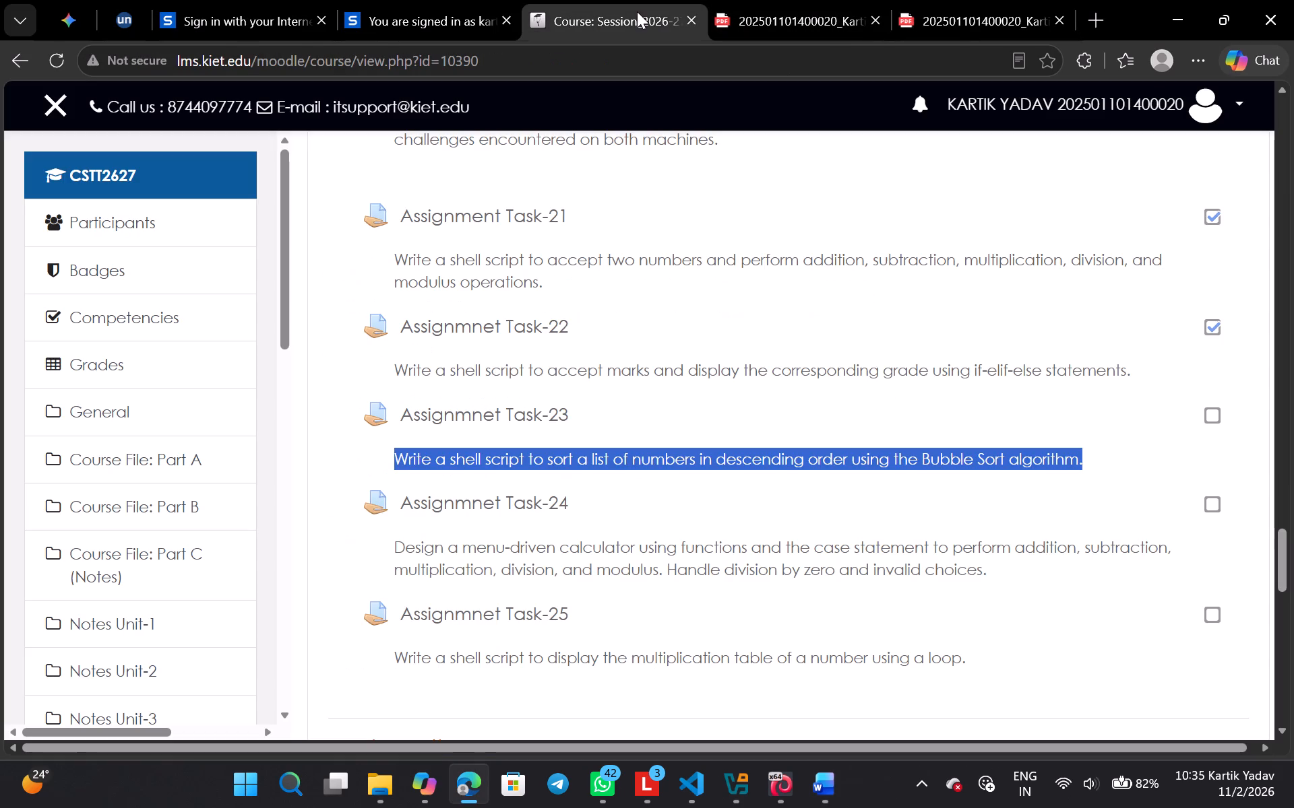
{"action": "left_click", "coordinate": [1022, 0]}
{"action": "scroll", "coordinate": [780, 460], "scroll_direction": "left", "scroll_amount": 1}
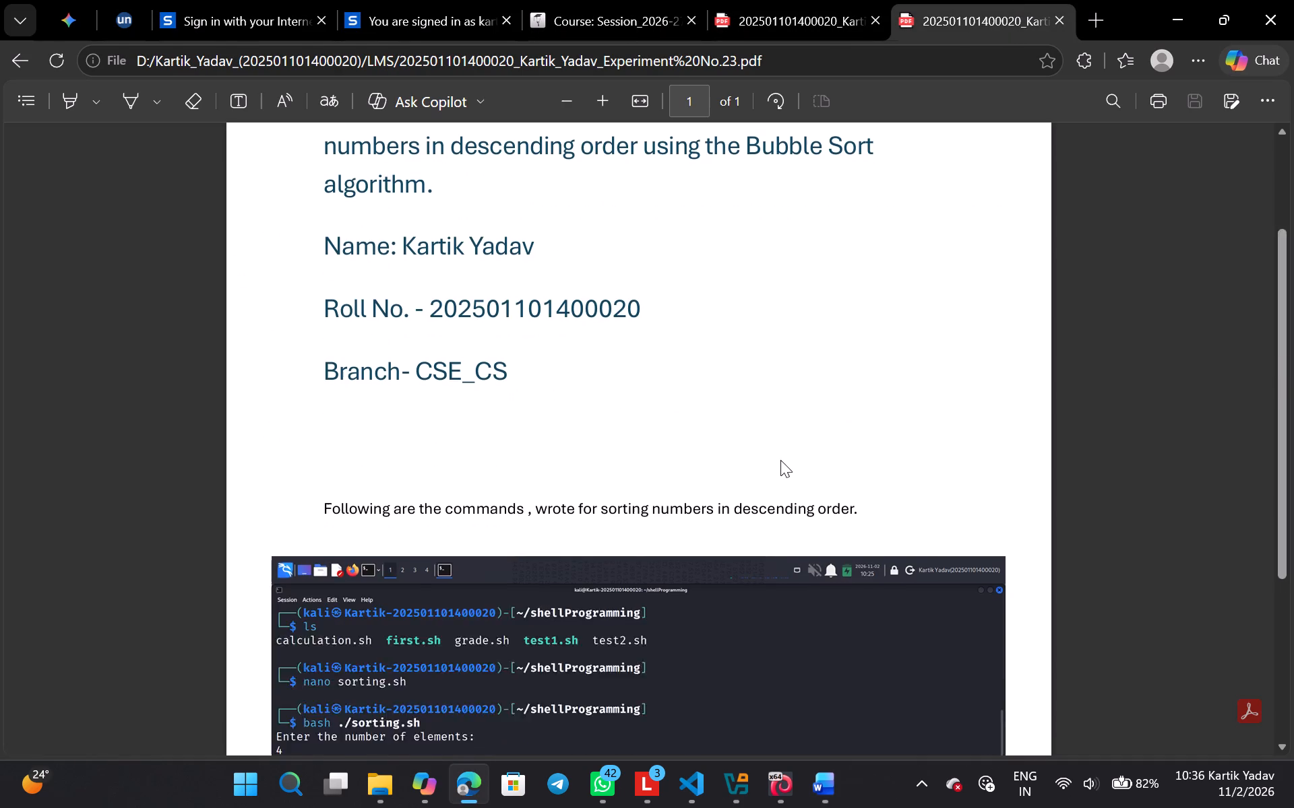
{"action": "scroll", "coordinate": [780, 460], "scroll_direction": "left", "scroll_amount": 1}
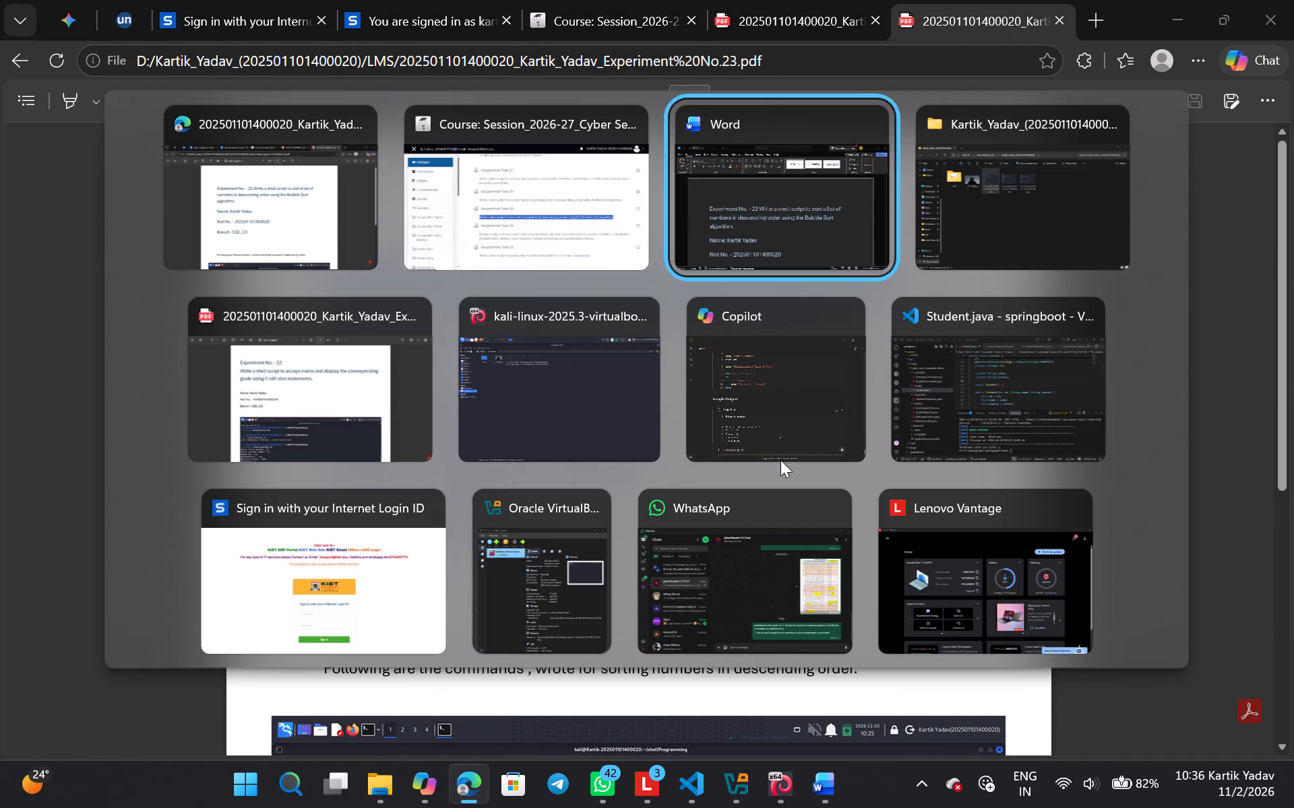
{"action": "left_click", "coordinate": [500, 387]}
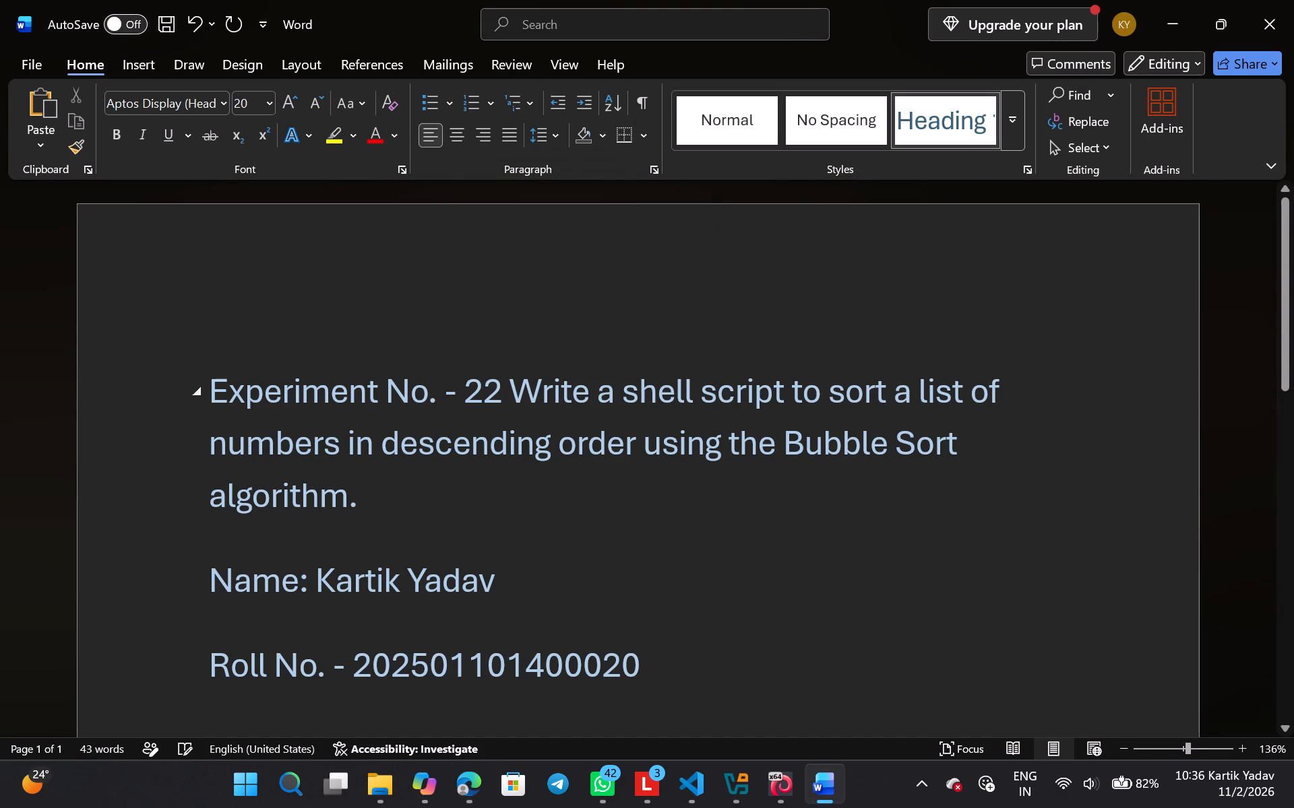
{"action": "key", "text": "BackSpace"}
{"action": "key", "text": "3"}
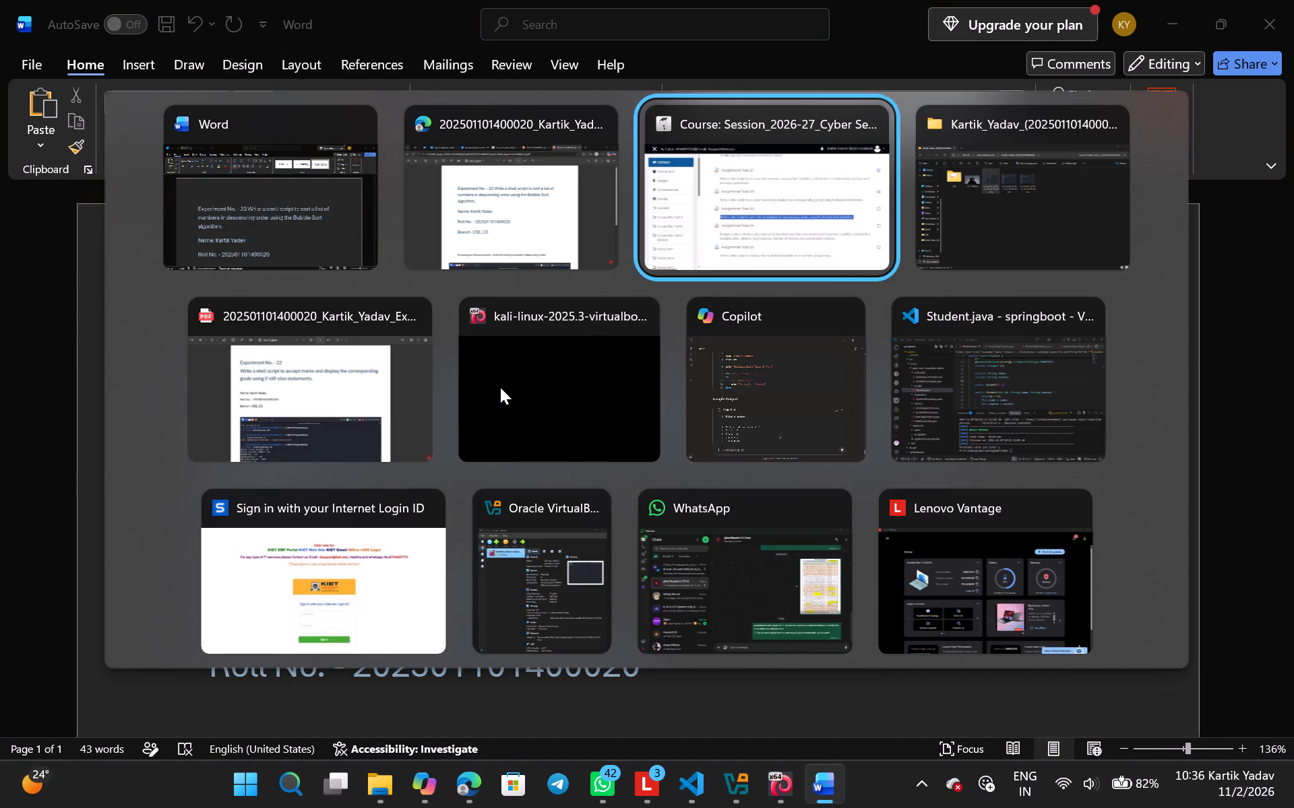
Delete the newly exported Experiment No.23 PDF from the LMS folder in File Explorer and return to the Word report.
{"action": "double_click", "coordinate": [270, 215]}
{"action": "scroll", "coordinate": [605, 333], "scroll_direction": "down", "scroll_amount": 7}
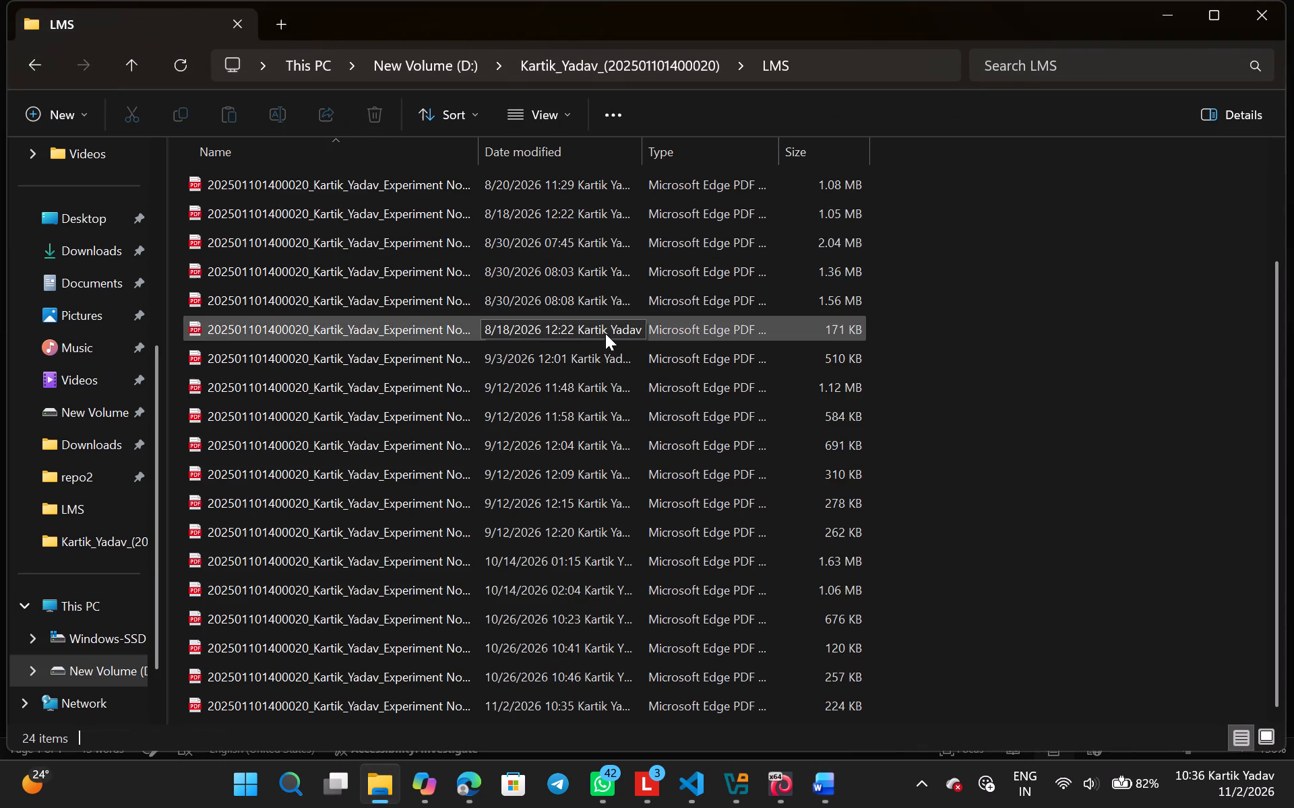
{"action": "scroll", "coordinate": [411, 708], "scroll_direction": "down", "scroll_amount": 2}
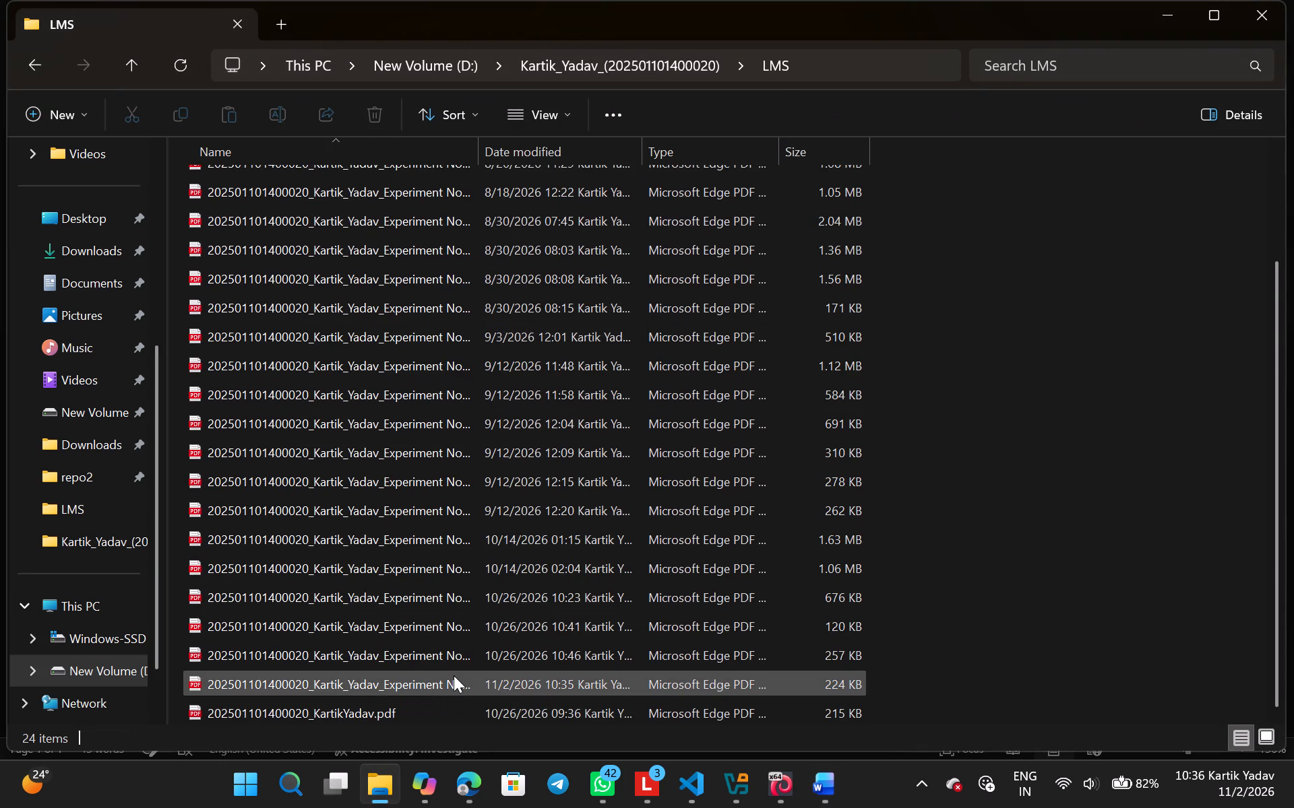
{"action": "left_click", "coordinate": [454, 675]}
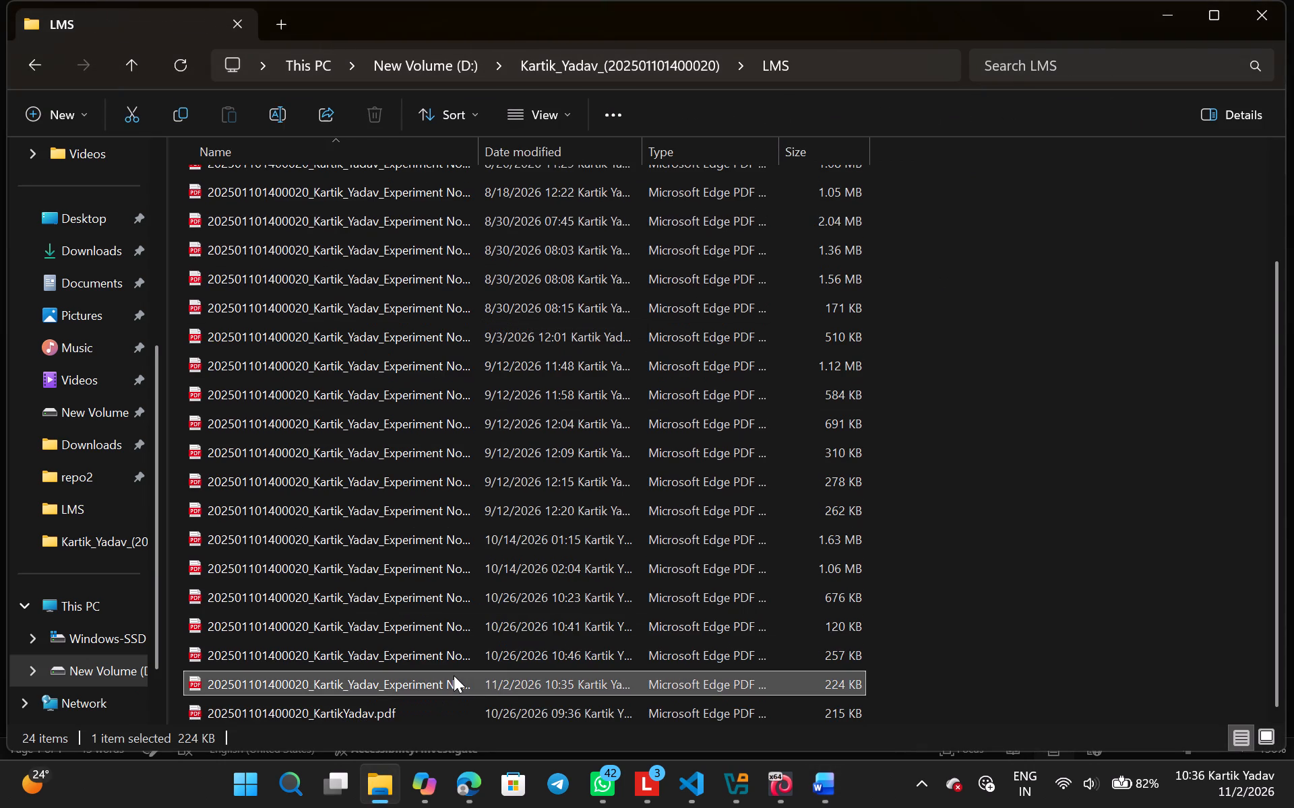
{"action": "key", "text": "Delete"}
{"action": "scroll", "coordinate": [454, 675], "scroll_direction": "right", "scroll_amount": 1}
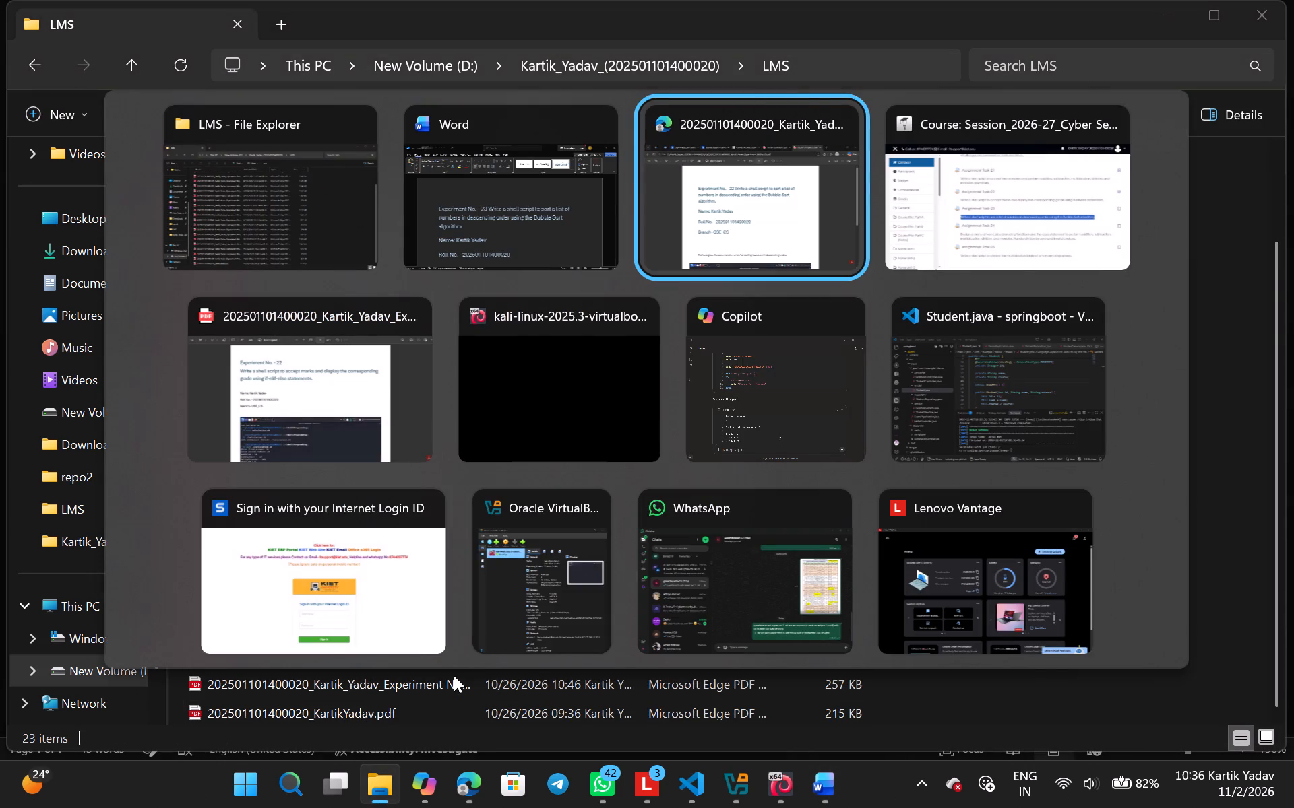
Start saving a copy of the corrected report and browse to the LMS folder inside the student's own folder.
{"action": "left_click", "coordinate": [42, 61]}
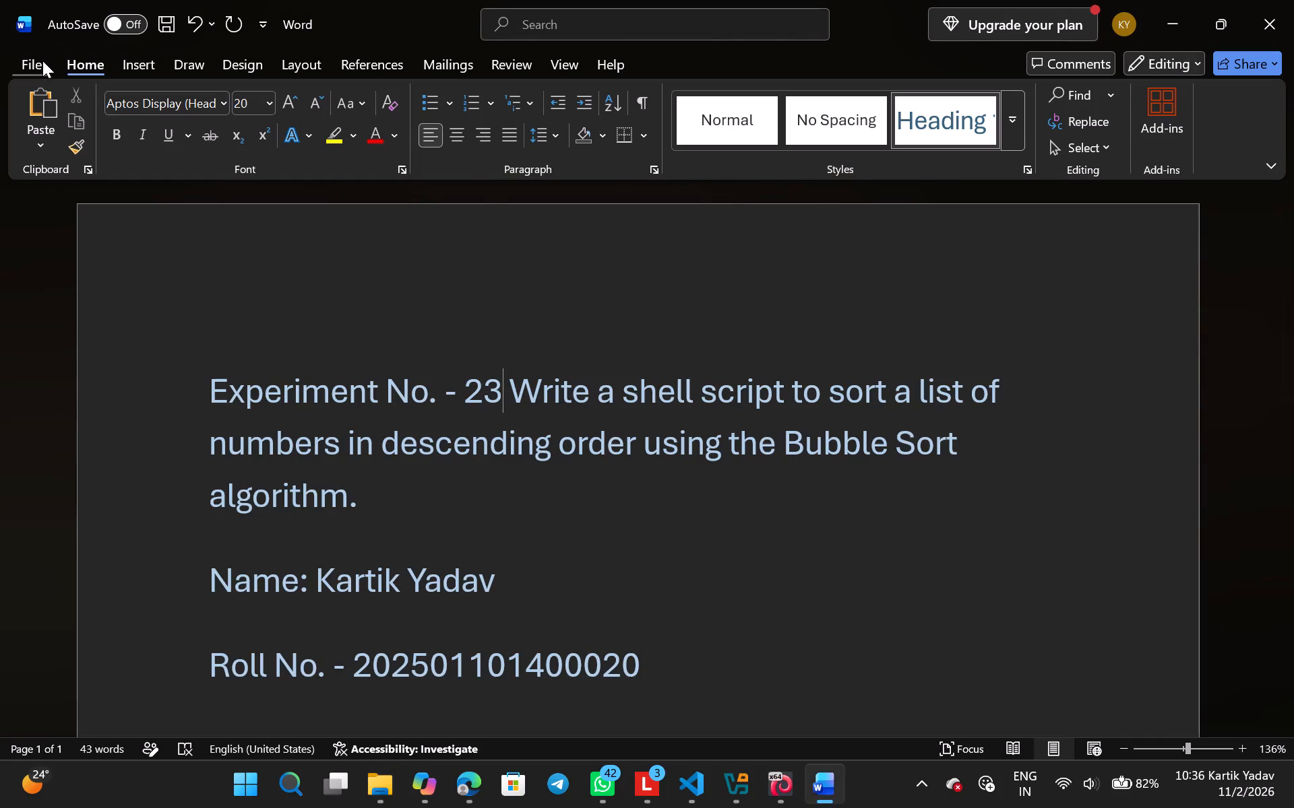
{"action": "left_click", "coordinate": [68, 375]}
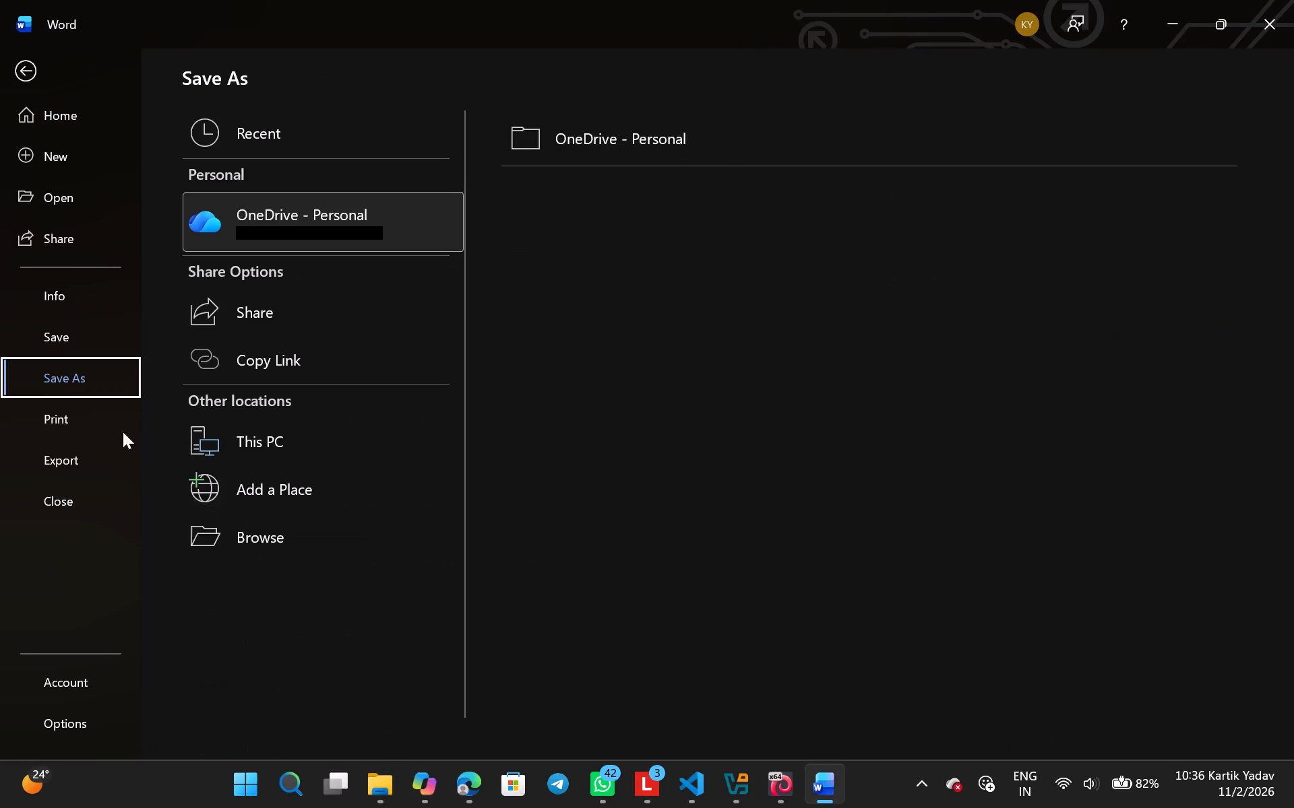
{"action": "left_click", "coordinate": [318, 531]}
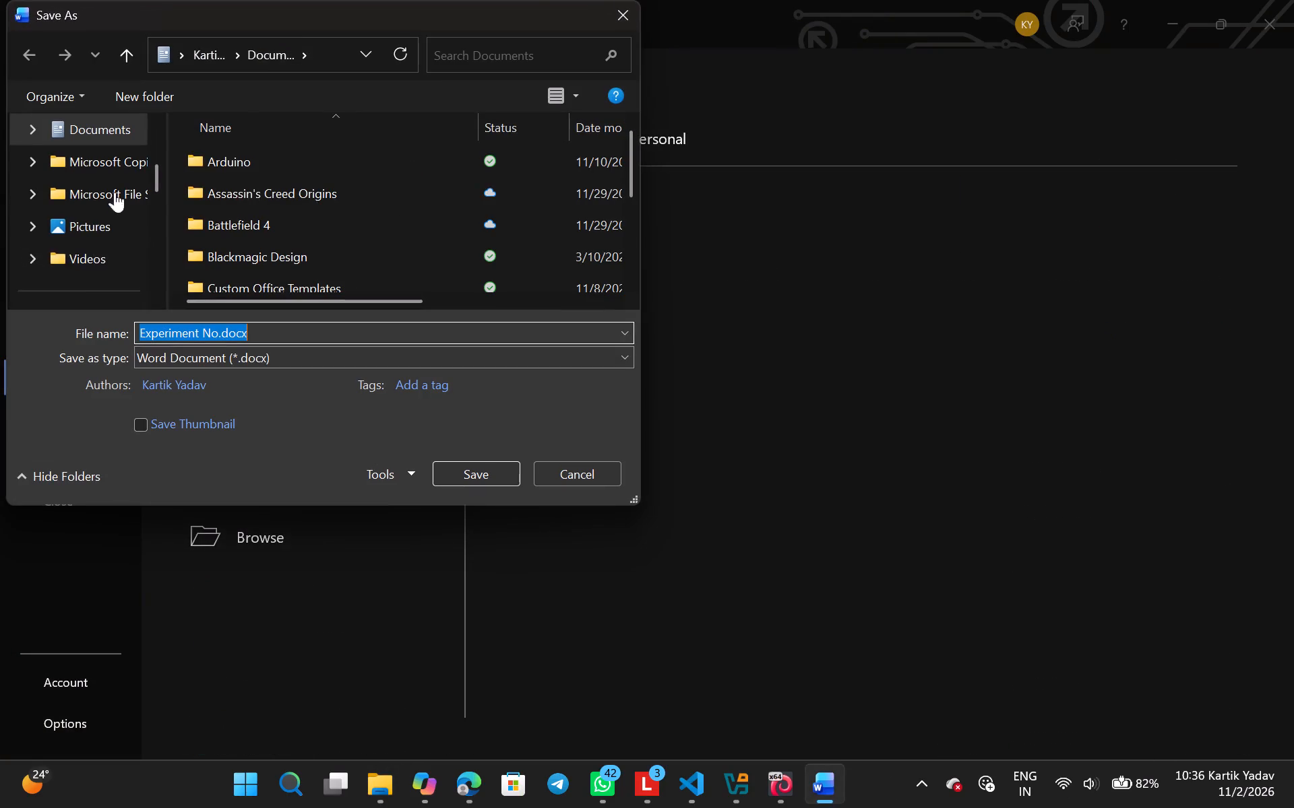
{"action": "scroll", "coordinate": [69, 168], "scroll_direction": "down", "scroll_amount": 1}
{"action": "scroll", "coordinate": [109, 166], "scroll_direction": "up", "scroll_amount": 1}
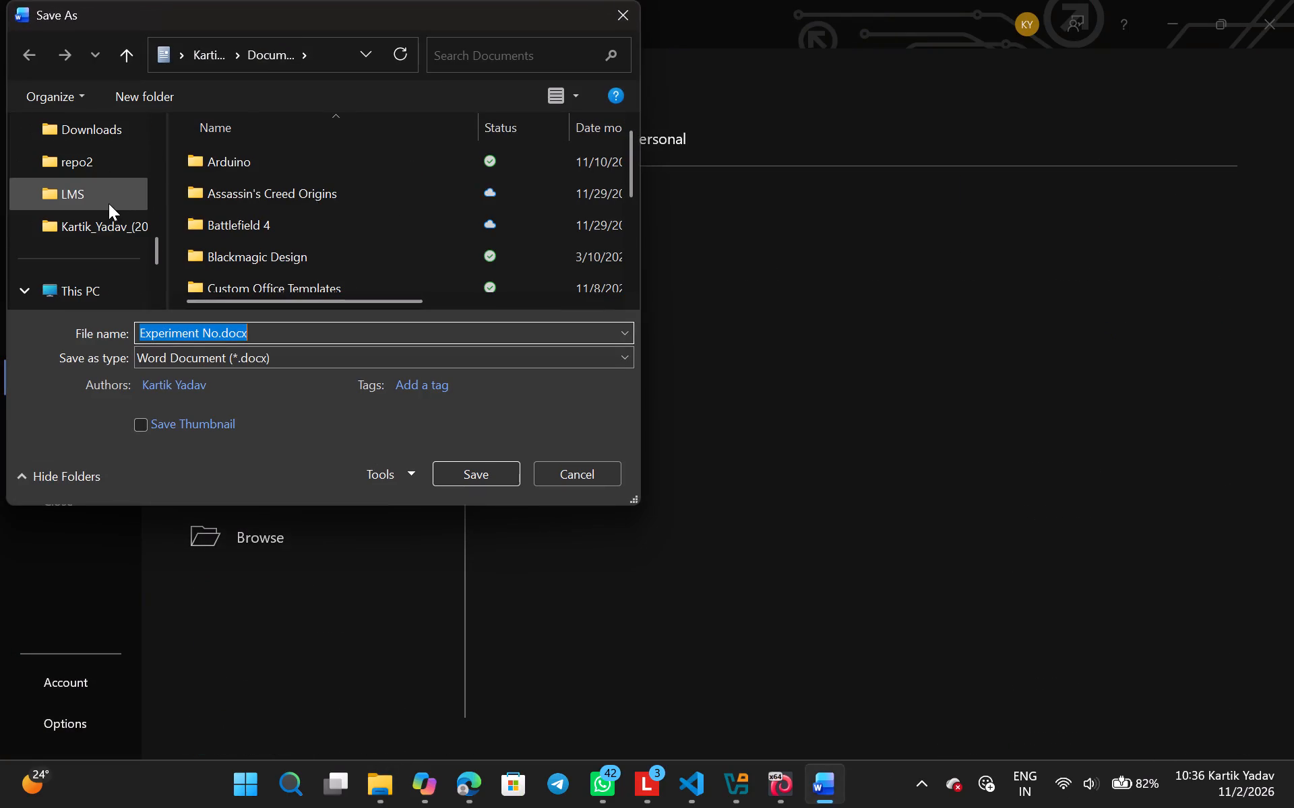
{"action": "left_click", "coordinate": [97, 231]}
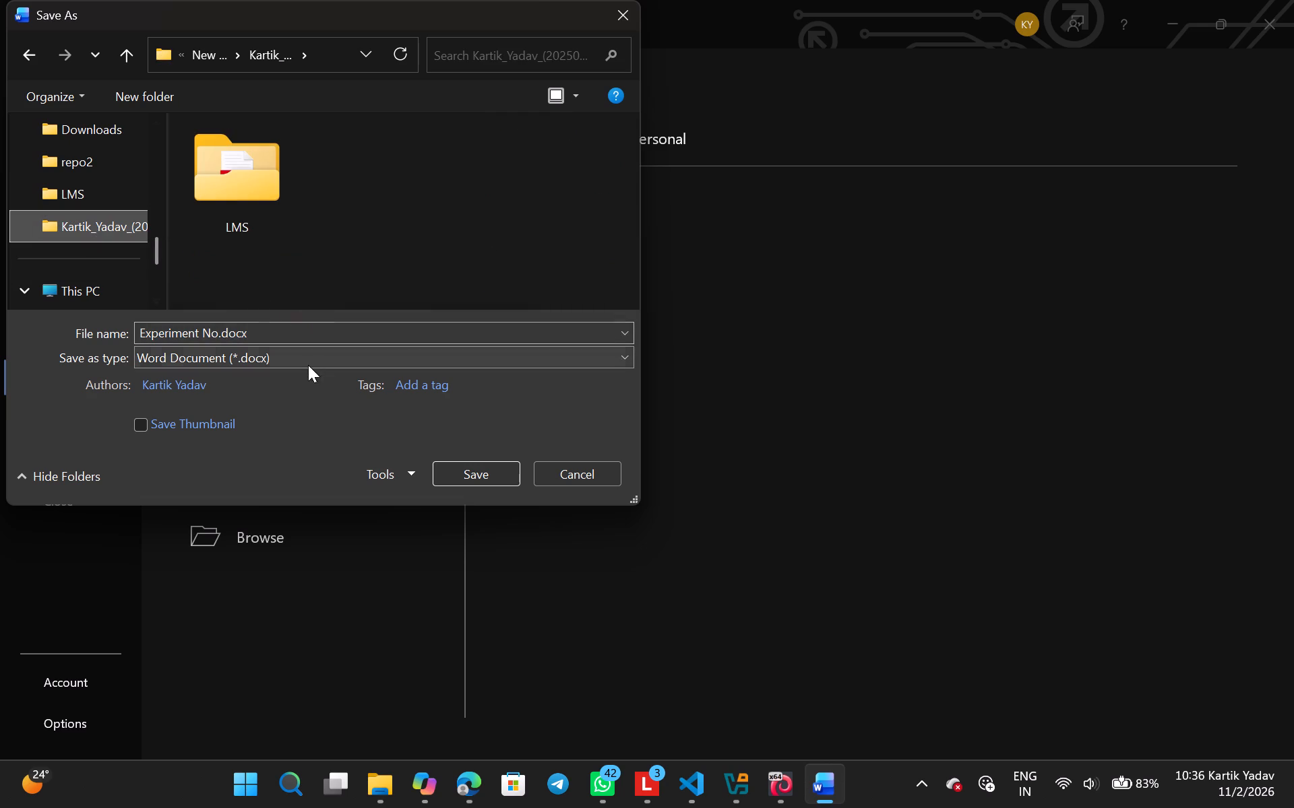
{"action": "double_click", "coordinate": [244, 162]}
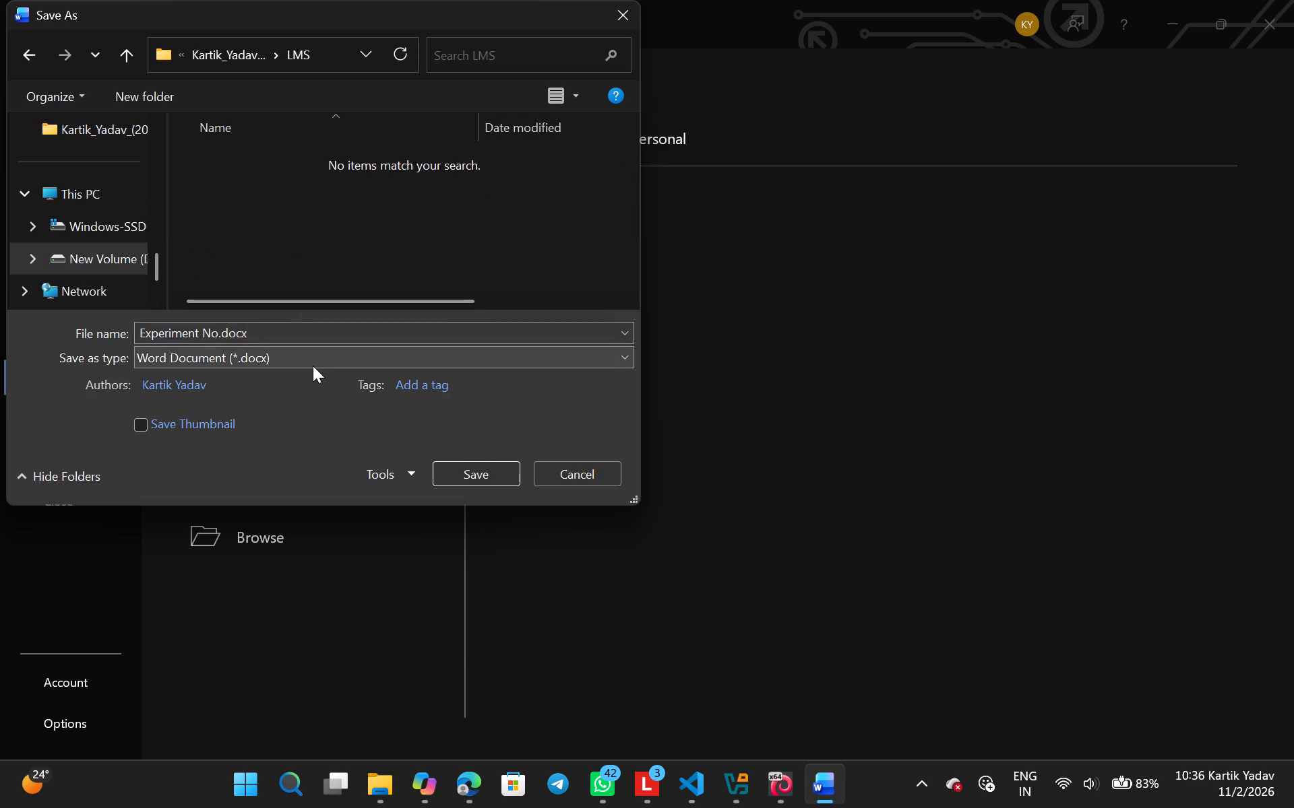
Save the report as a PDF in the LMS folder, reusing the existing roll-number-and-name file pattern and ending the name in "Experiment No.23".
{"action": "left_click", "coordinate": [313, 366]}
{"action": "type", "text": "pd"}
{"action": "key", "text": "Return"}
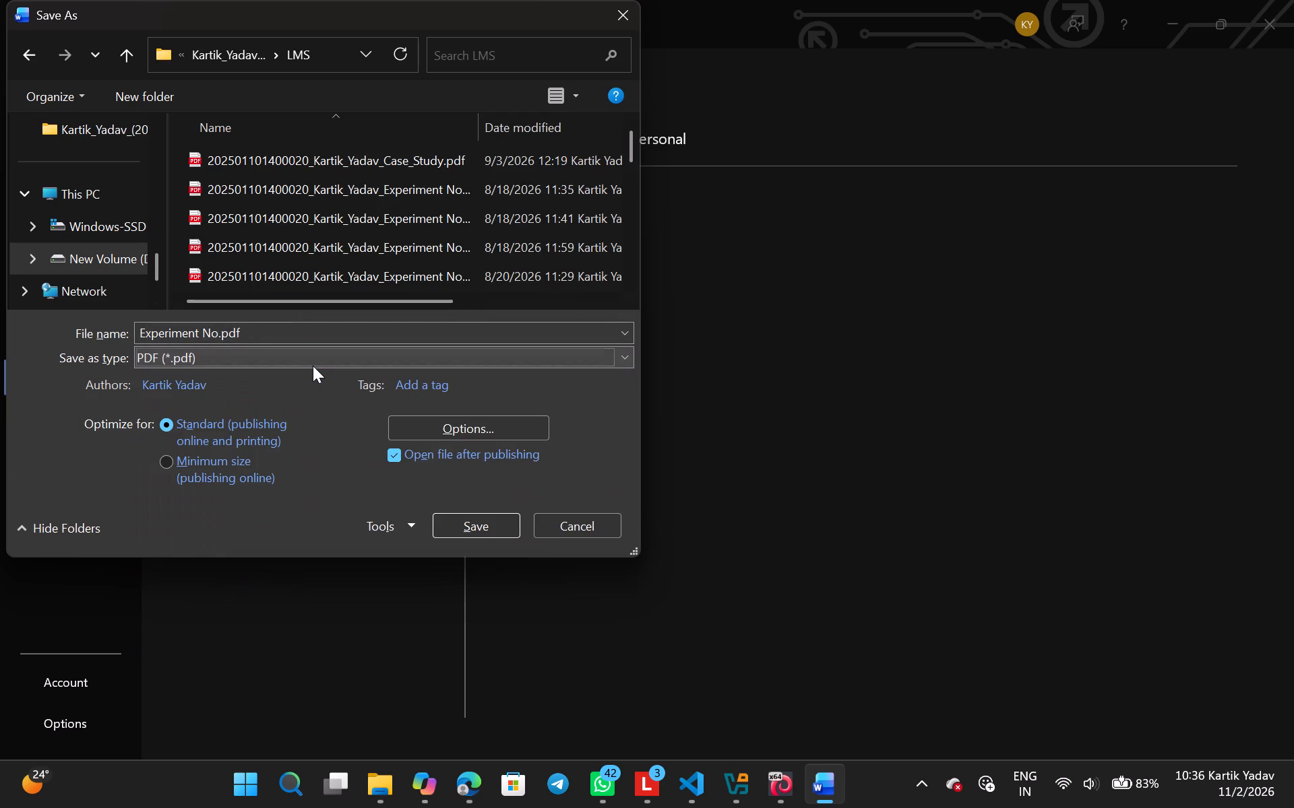
{"action": "left_click", "coordinate": [364, 337]}
{"action": "key", "text": "Delete"}
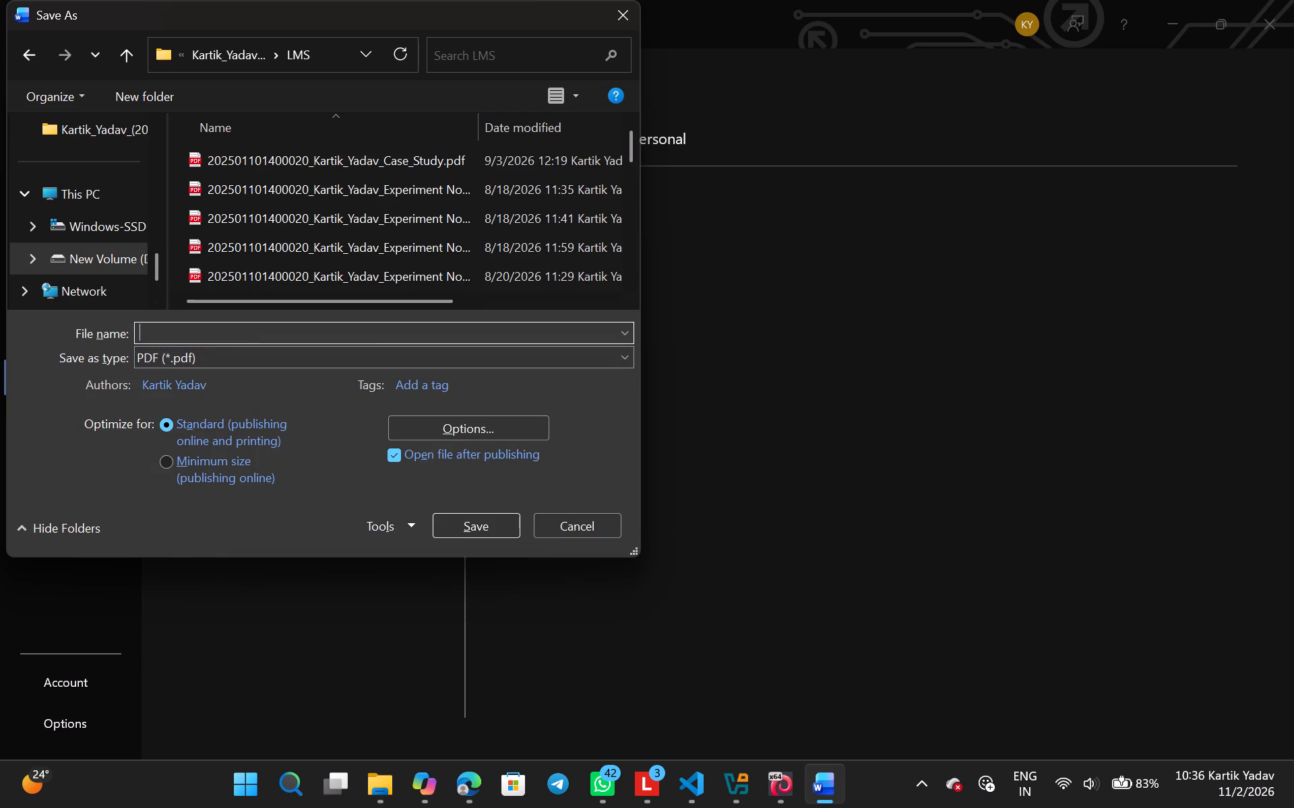
{"action": "type", "text": "20"}
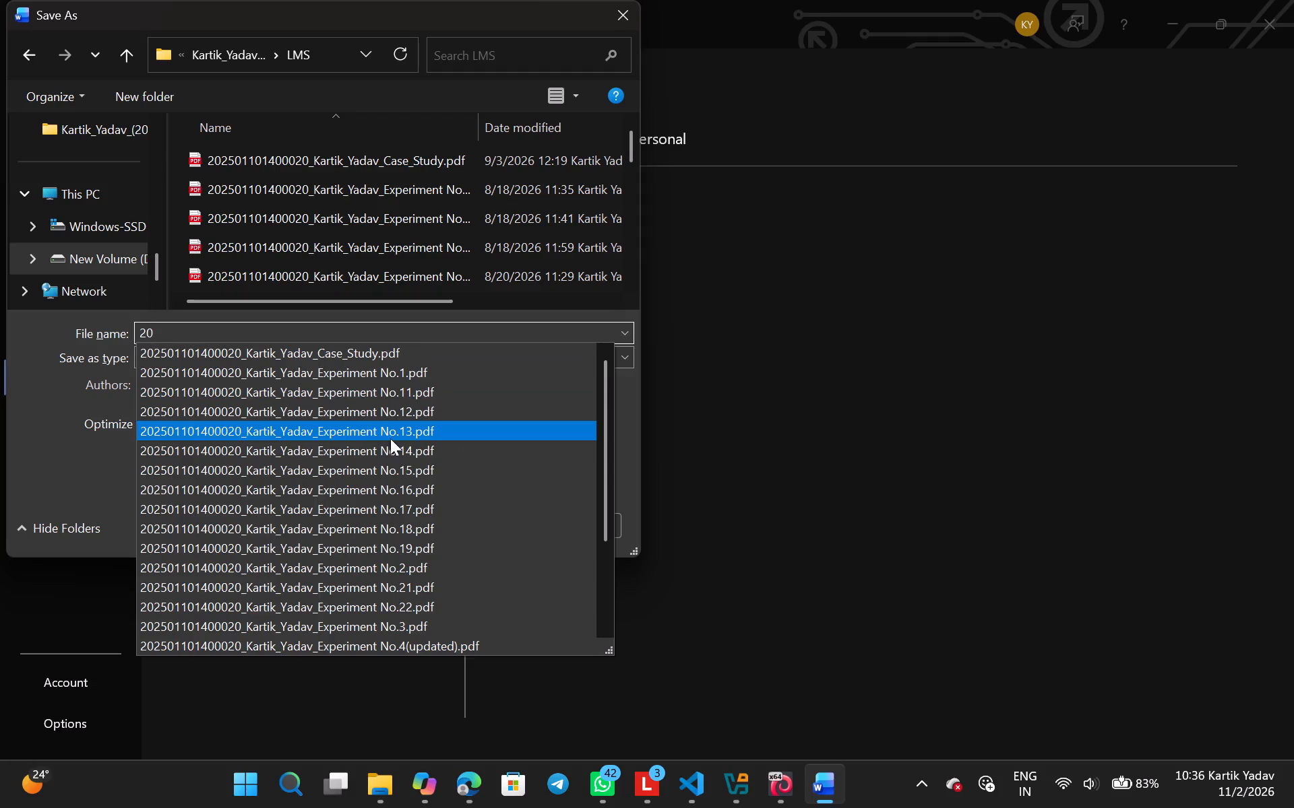
{"action": "left_click", "coordinate": [388, 451]}
{"action": "key", "text": "Right"}
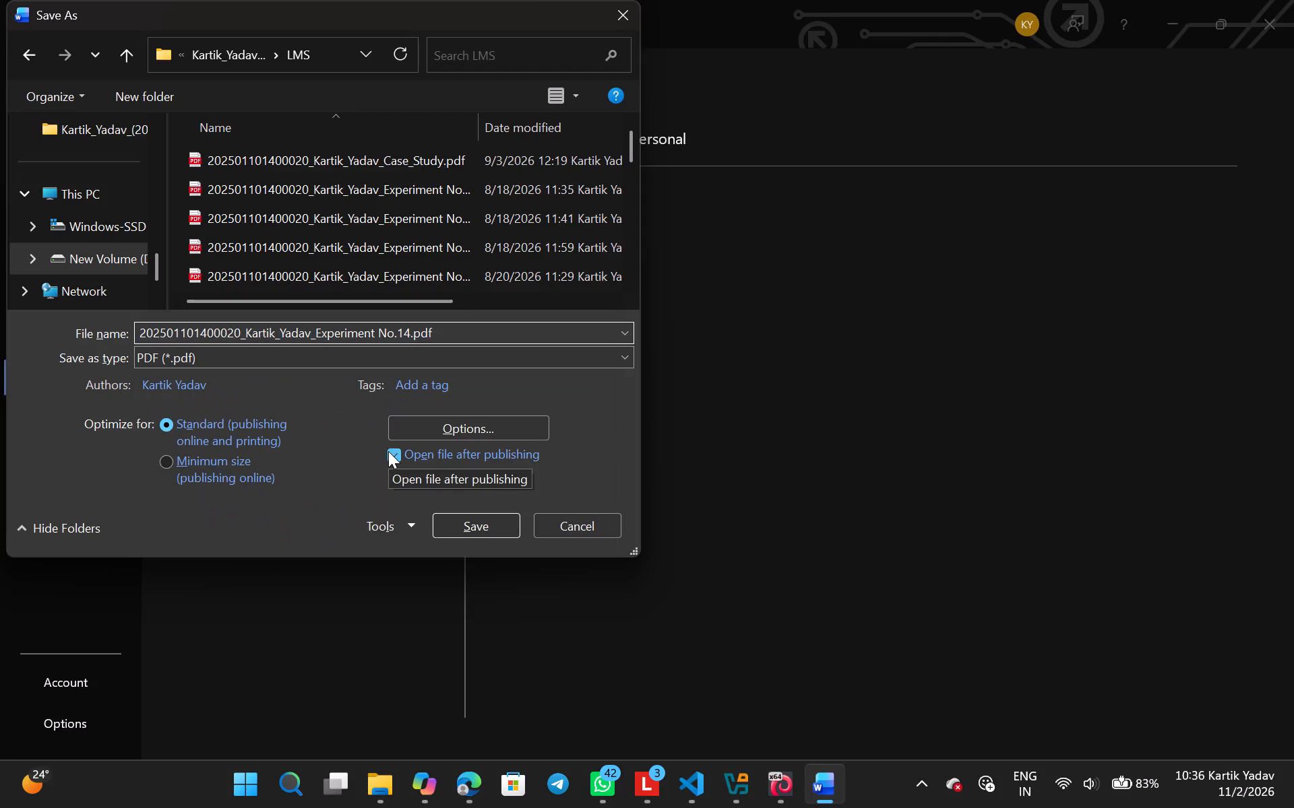
{"action": "key", "text": "BackSpace"}
{"action": "key", "text": "BackSpace"}
{"action": "key", "text": "BackSpace"}
{"action": "key", "text": "BackSpace"}
{"action": "key", "text": "BackSpace"}
{"action": "key", "text": "BackSpace"}
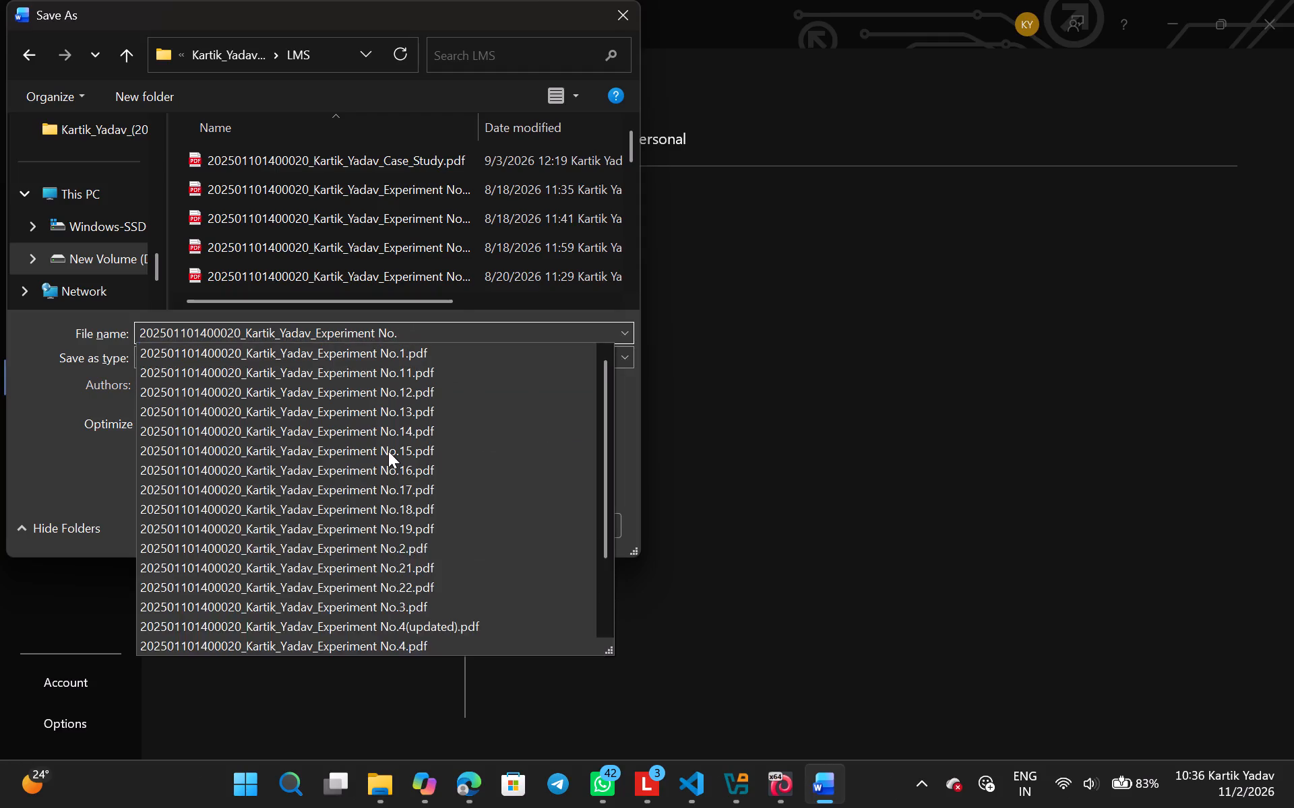
{"action": "type", "text": "23"}
{"action": "key", "text": "Return"}
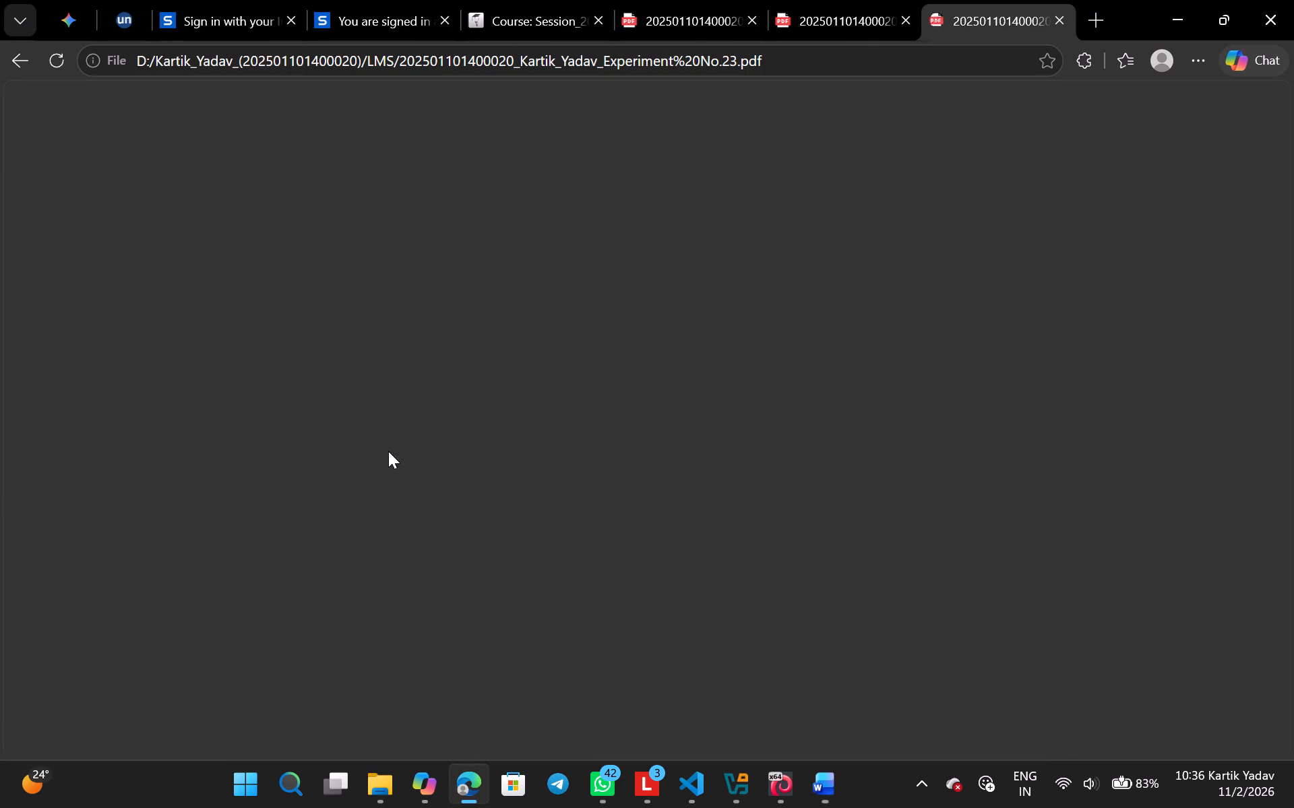
Review the exported PDF from the heading and student details down to the terminal screenshot.
{"action": "scroll", "coordinate": [943, 362], "scroll_direction": "up", "scroll_amount": 1}
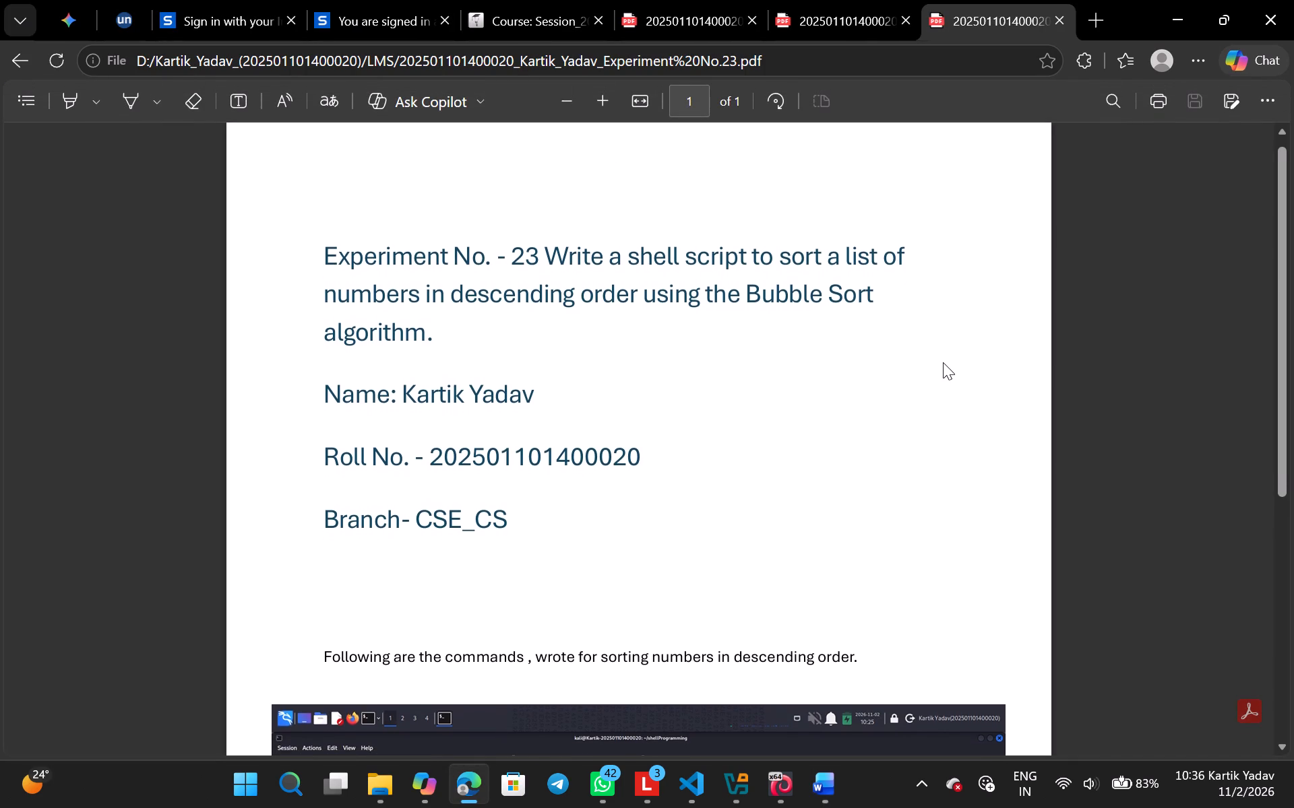
{"action": "scroll", "coordinate": [943, 362], "scroll_direction": "up", "scroll_amount": 1}
{"action": "scroll", "coordinate": [943, 362], "scroll_direction": "down", "scroll_amount": 1}
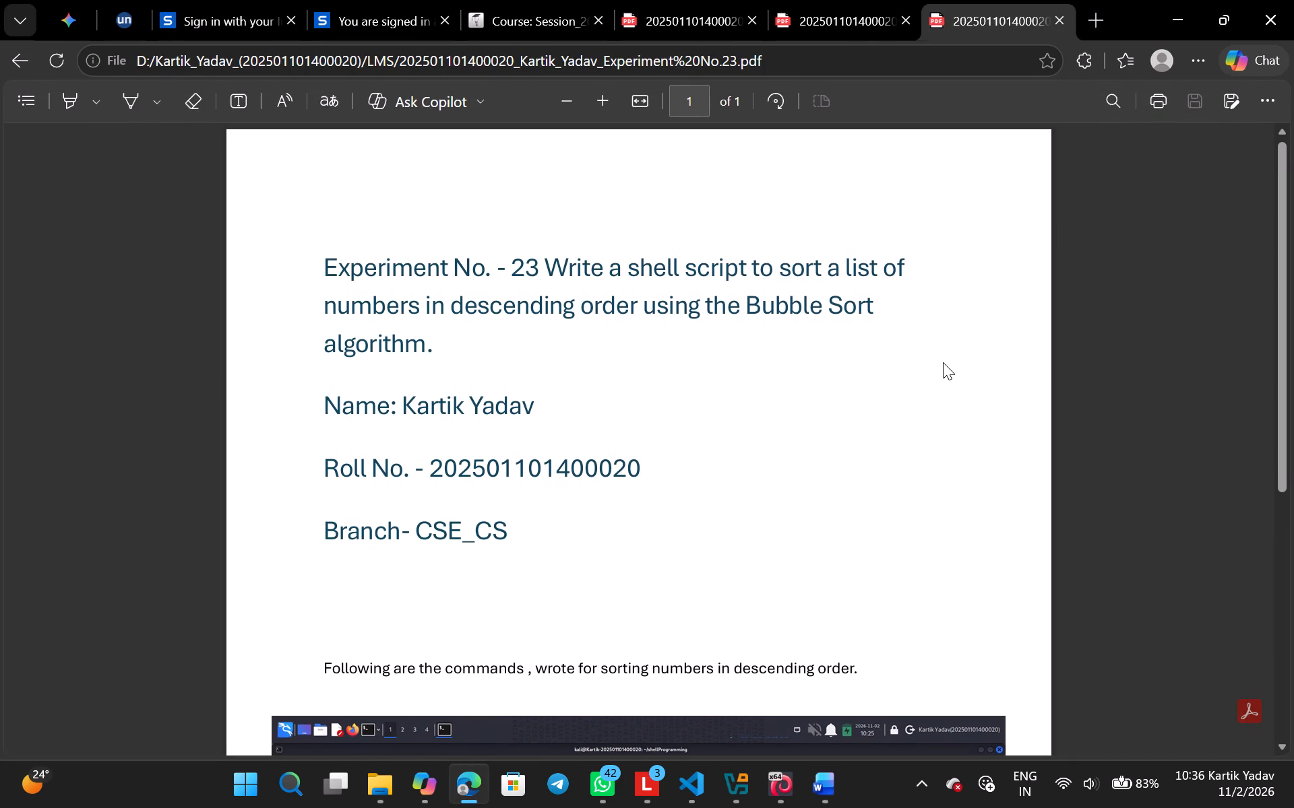
{"action": "scroll", "coordinate": [943, 362], "scroll_direction": "down", "scroll_amount": 4}
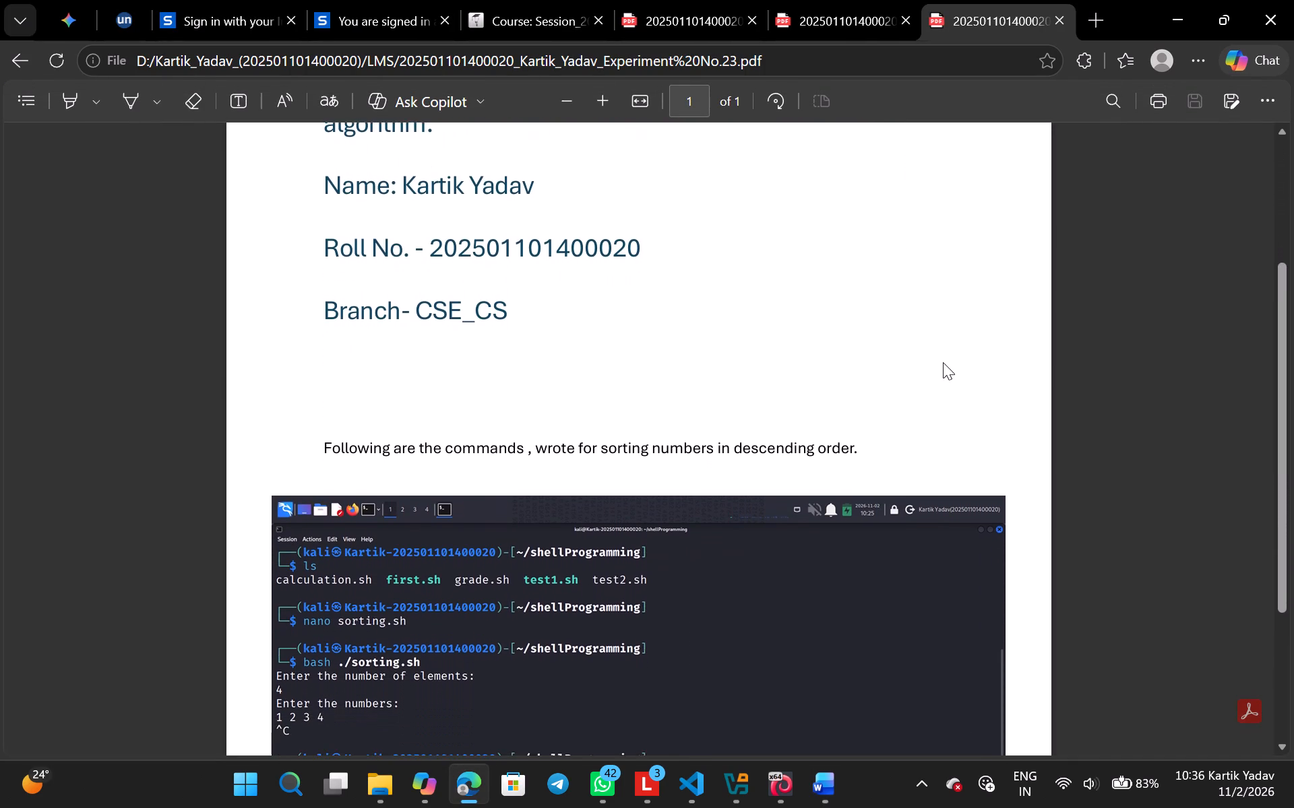
{"action": "scroll", "coordinate": [943, 362], "scroll_direction": "down", "scroll_amount": 4}
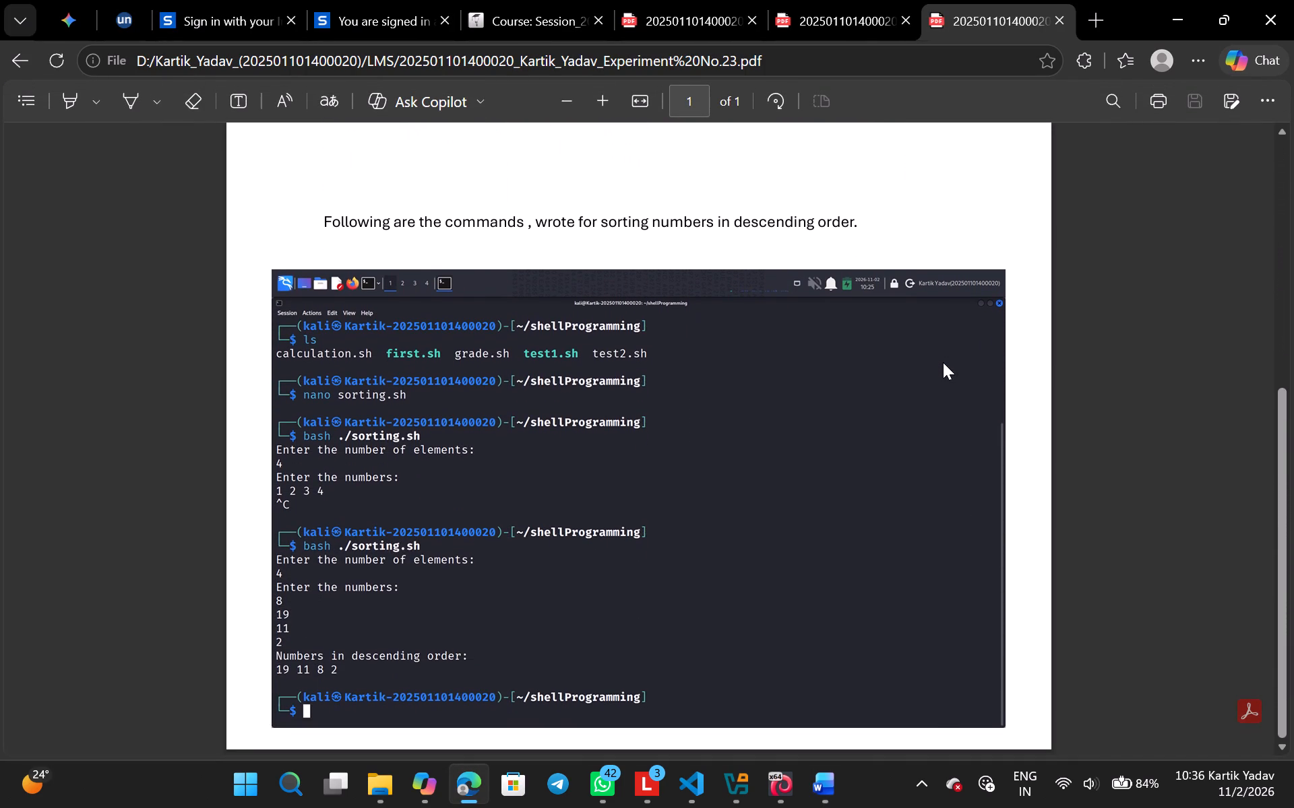
{"action": "scroll", "coordinate": [943, 362], "scroll_direction": "down", "scroll_amount": 1}
{"action": "scroll", "coordinate": [943, 362], "scroll_direction": "up", "scroll_amount": 3}
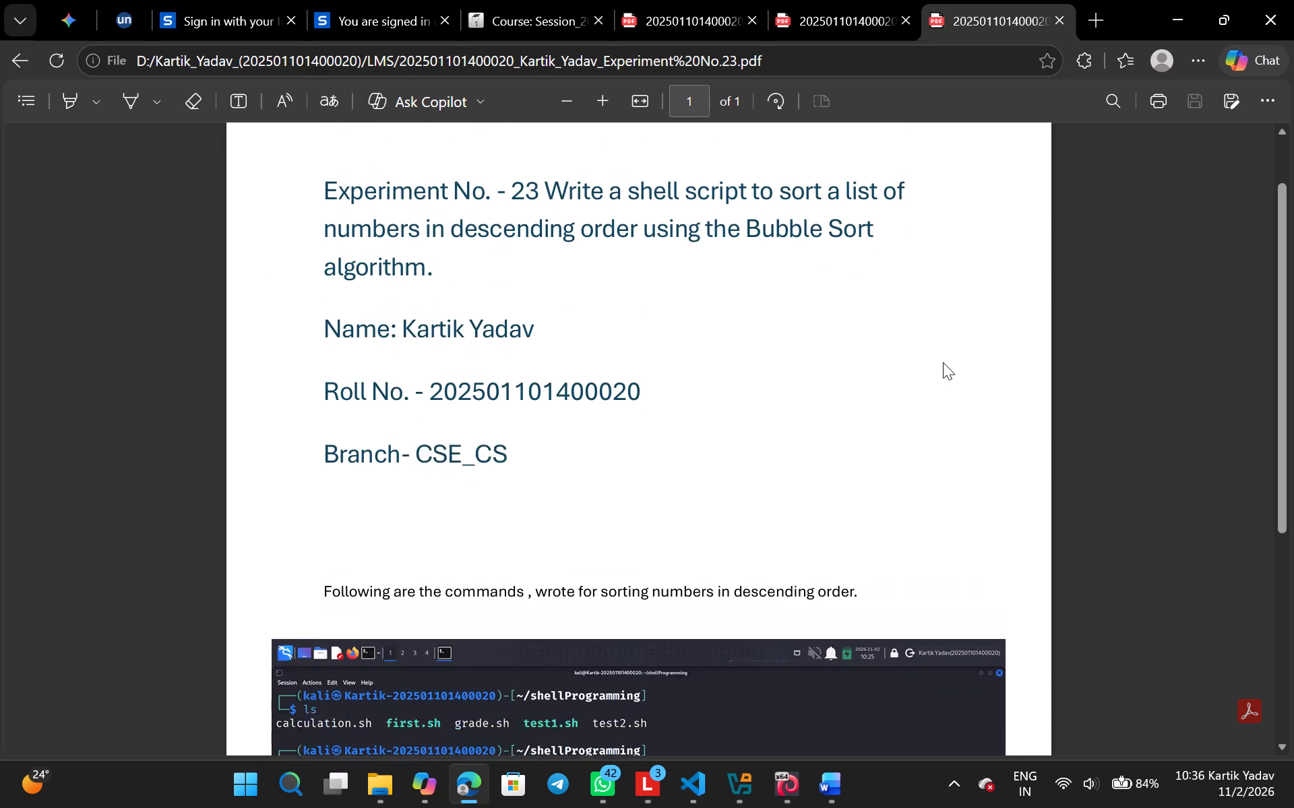
{"action": "scroll", "coordinate": [943, 362], "scroll_direction": "down", "scroll_amount": 3}
{"action": "scroll", "coordinate": [943, 362], "scroll_direction": "up", "scroll_amount": 4}
{"action": "scroll", "coordinate": [943, 362], "scroll_direction": "down", "scroll_amount": 4}
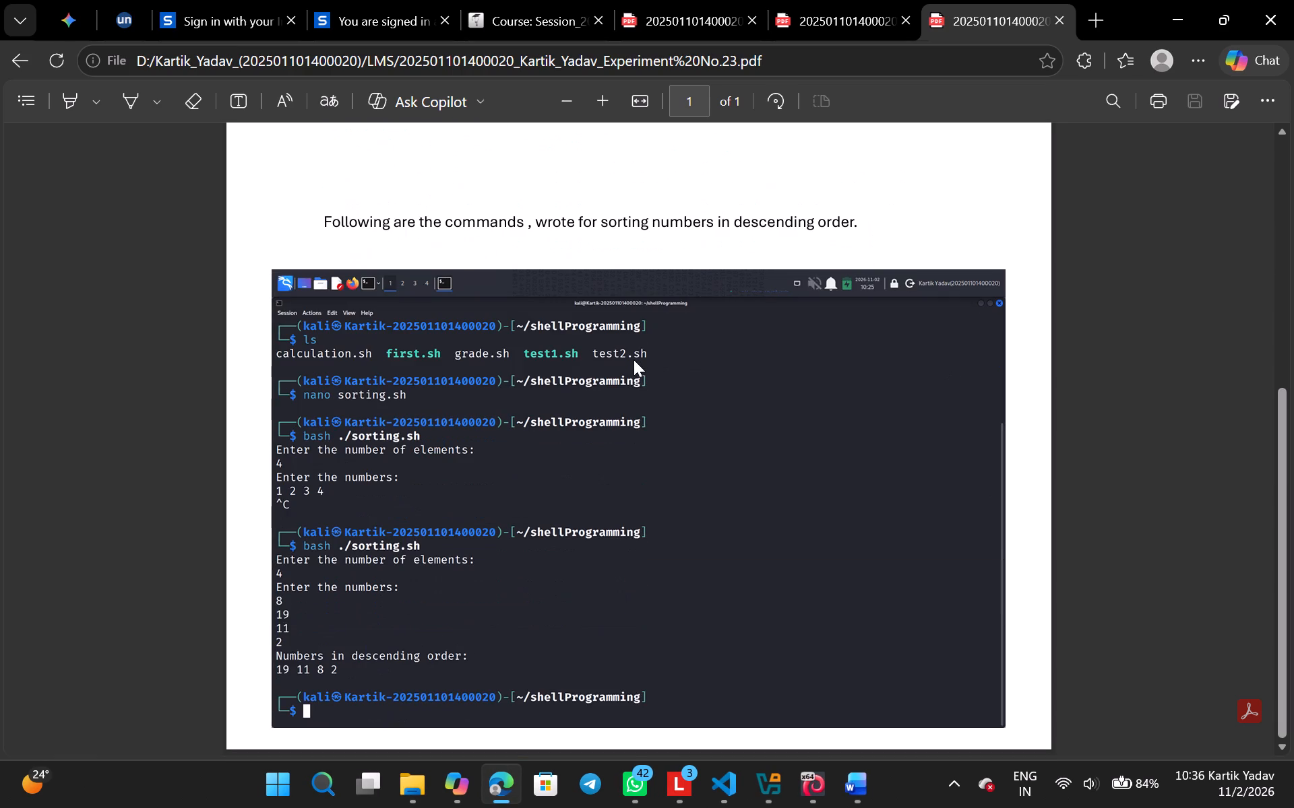
{"action": "scroll", "coordinate": [634, 360], "scroll_direction": "up", "scroll_amount": 1}
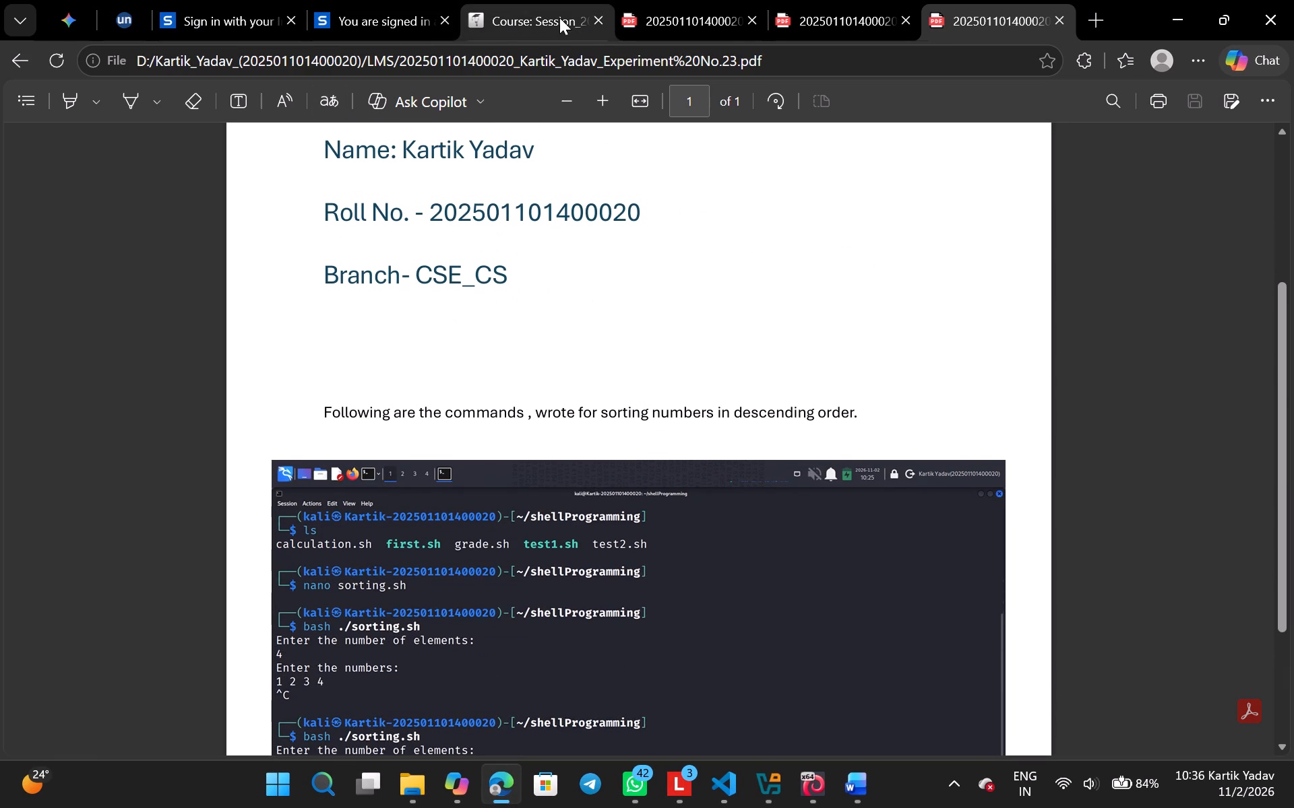
Switch to the course page, open Assignment Task-23 and start adding a submission.
{"action": "left_click", "coordinate": [536, 23]}
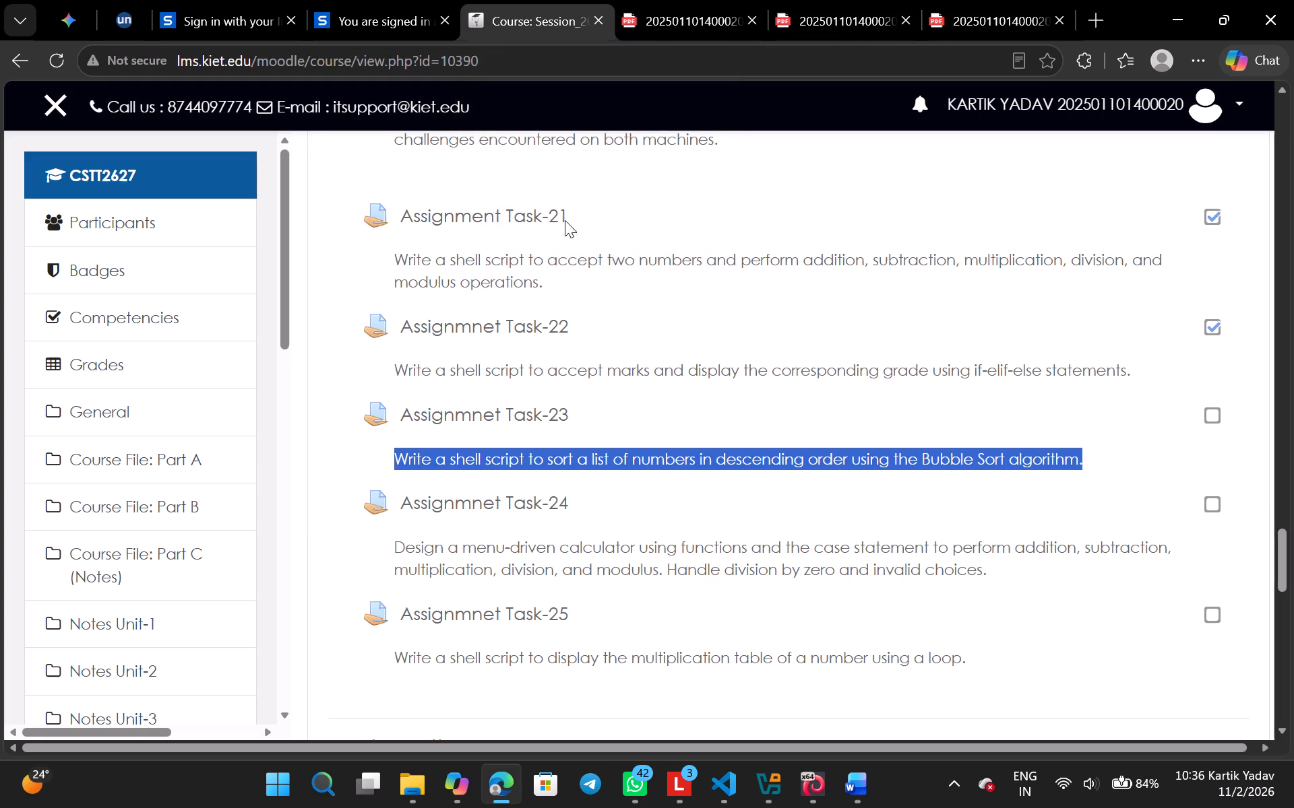
{"action": "left_click", "coordinate": [584, 385]}
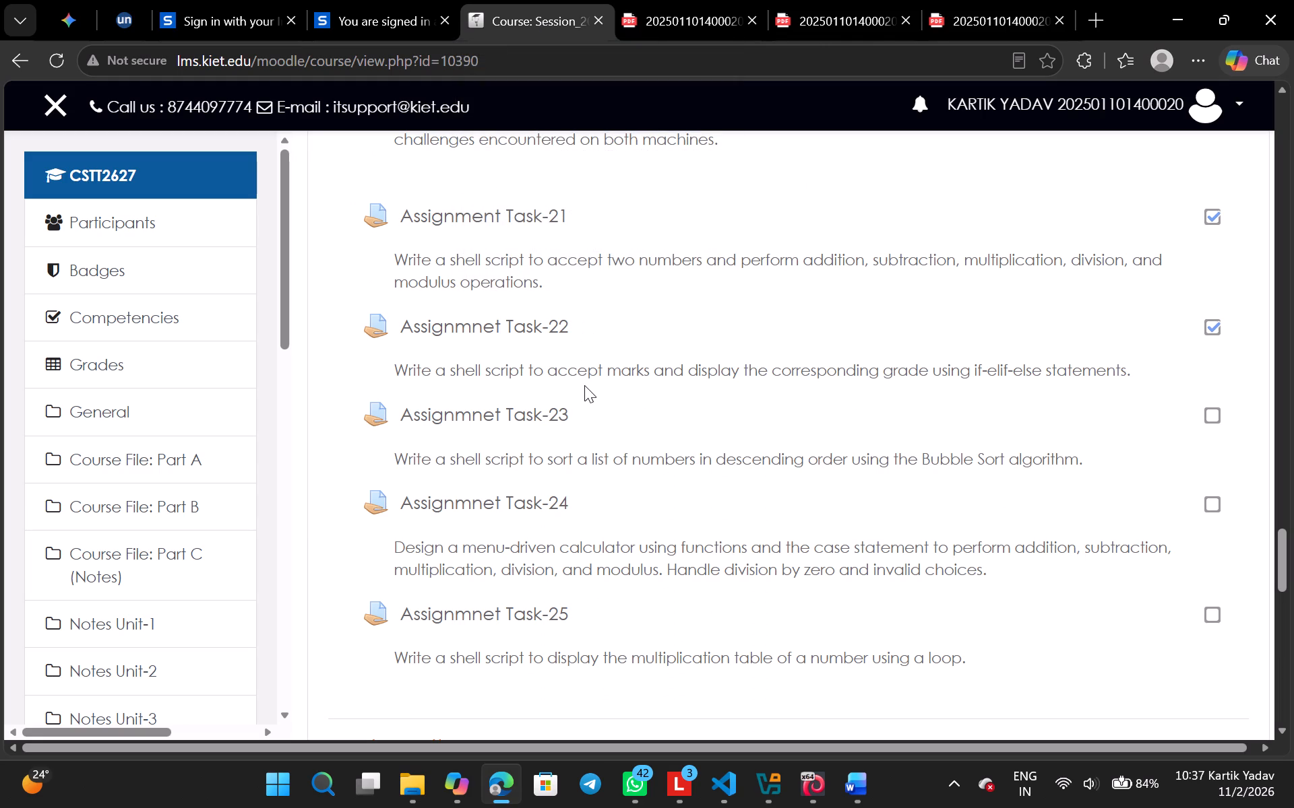
{"action": "left_click", "coordinate": [549, 464]}
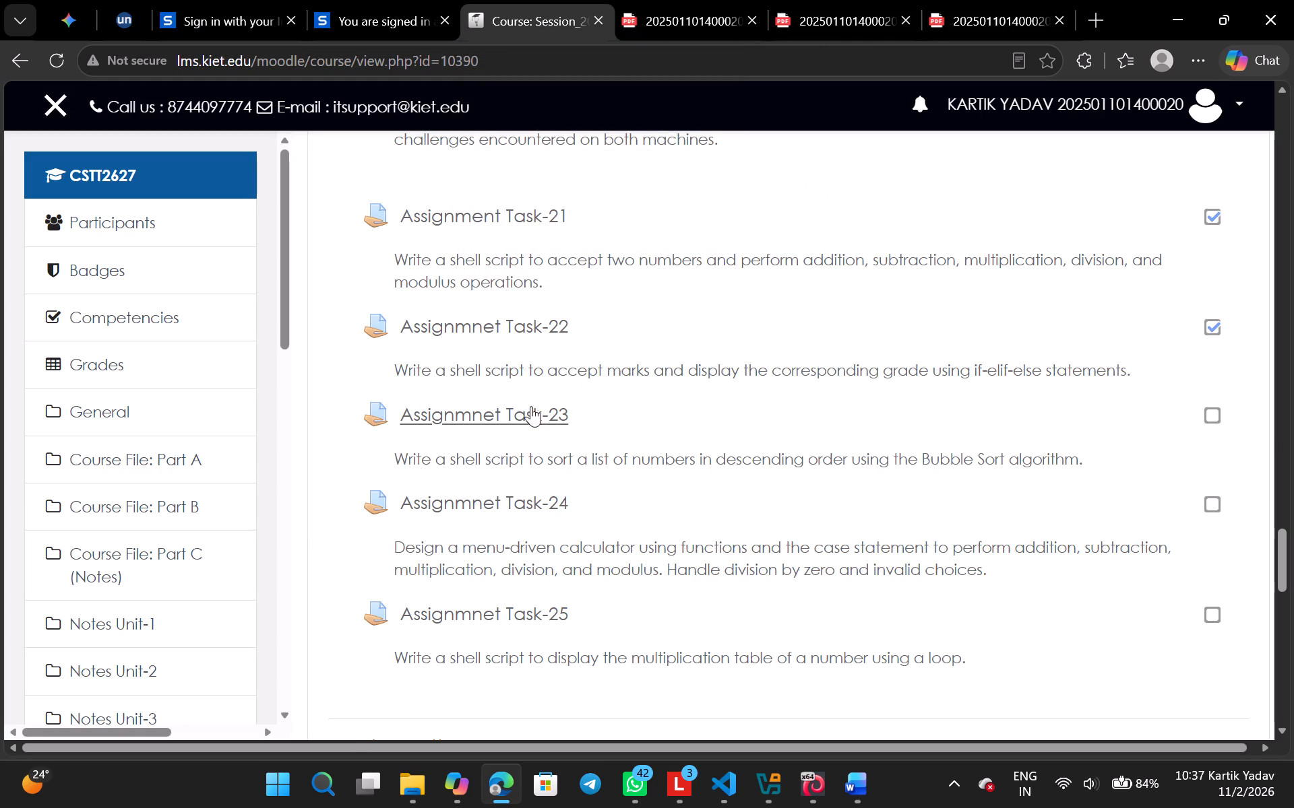
{"action": "left_click", "coordinate": [525, 413]}
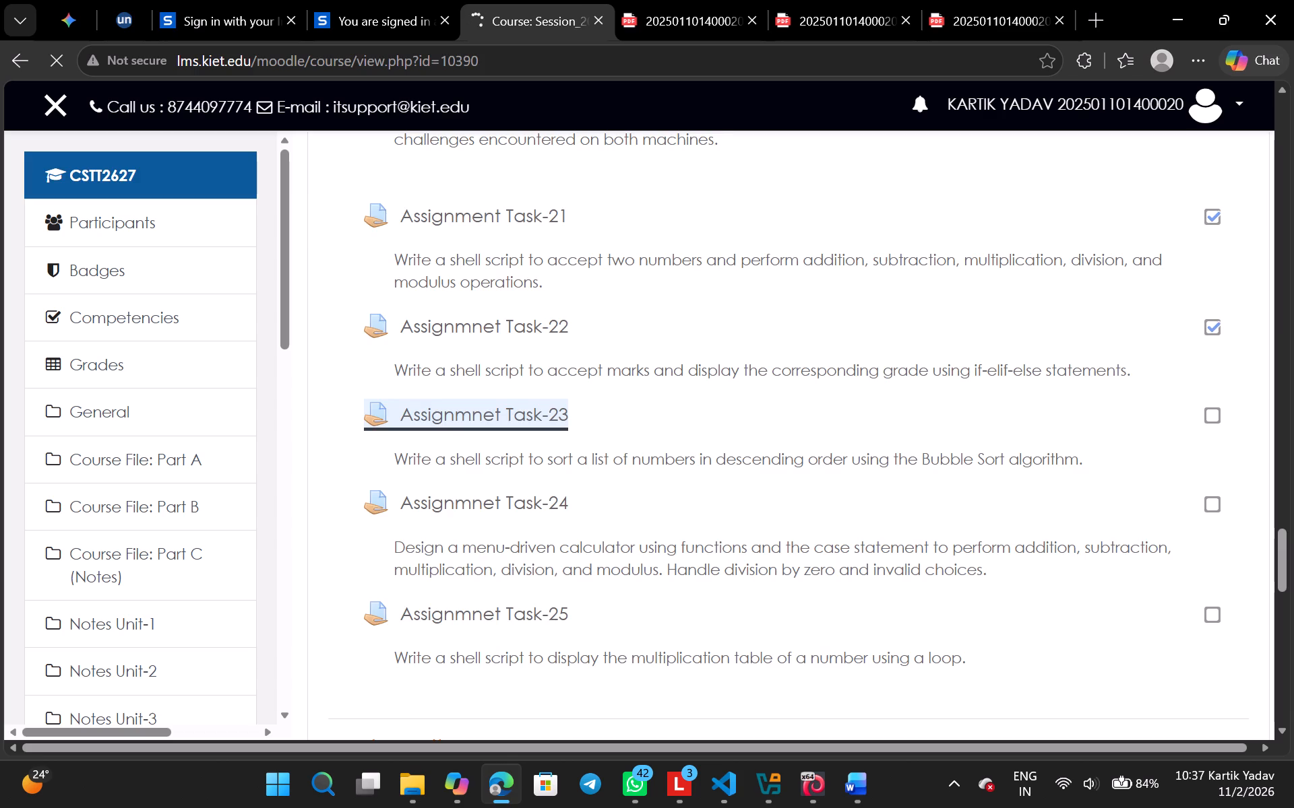
{"action": "scroll", "coordinate": [699, 533], "scroll_direction": "down", "scroll_amount": 2}
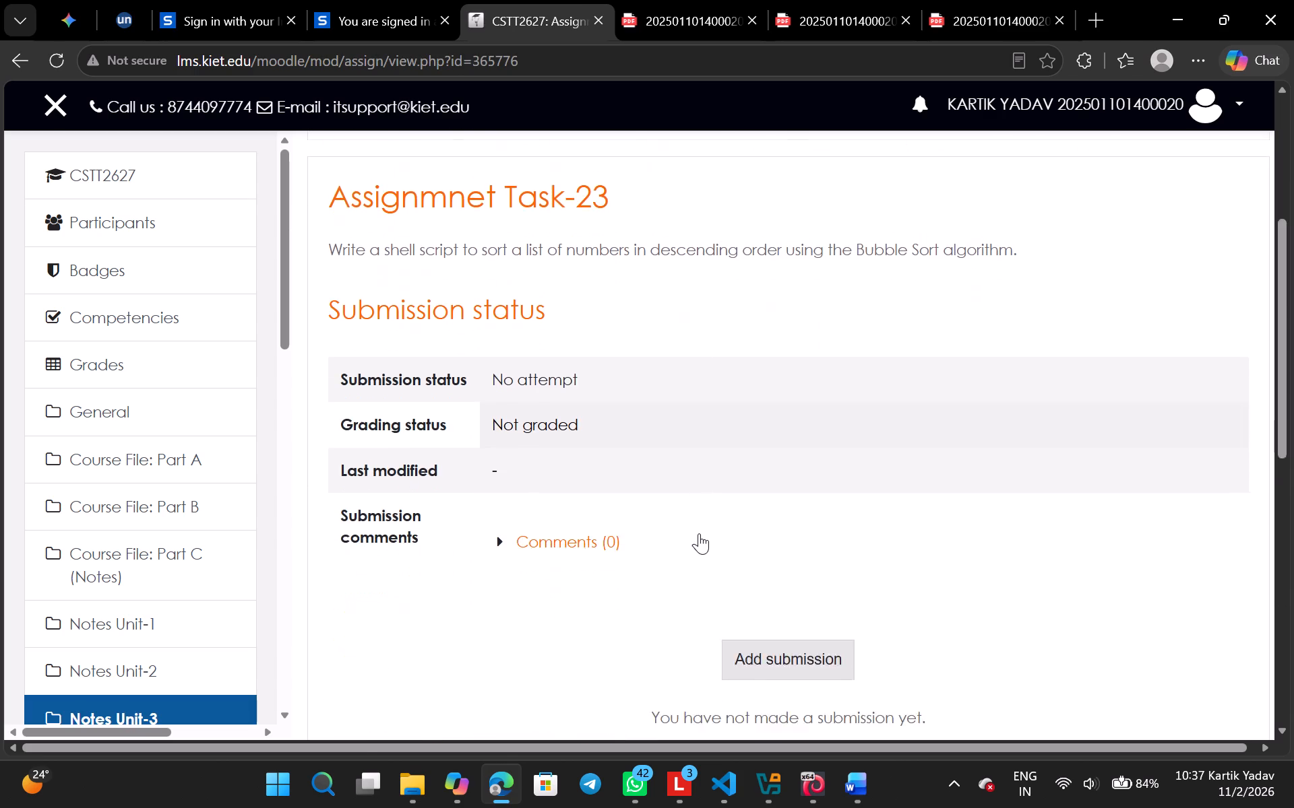
{"action": "scroll", "coordinate": [699, 533], "scroll_direction": "down", "scroll_amount": 1}
{"action": "left_click", "coordinate": [793, 411]}
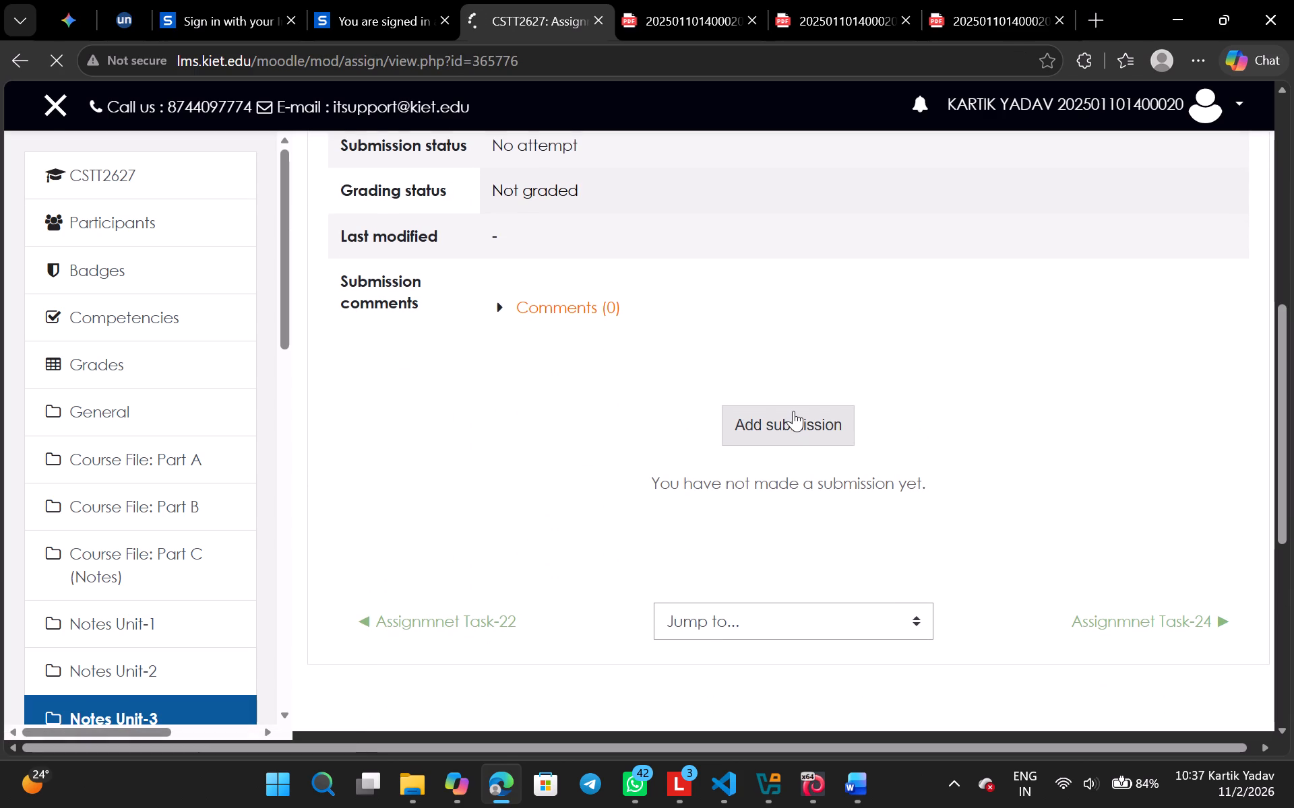
Upload the Experiment No.23 PDF from the LMS folder in File Explorer to the assignment's file submissions area.
{"action": "scroll", "coordinate": [743, 430], "scroll_direction": "down", "scroll_amount": 1}
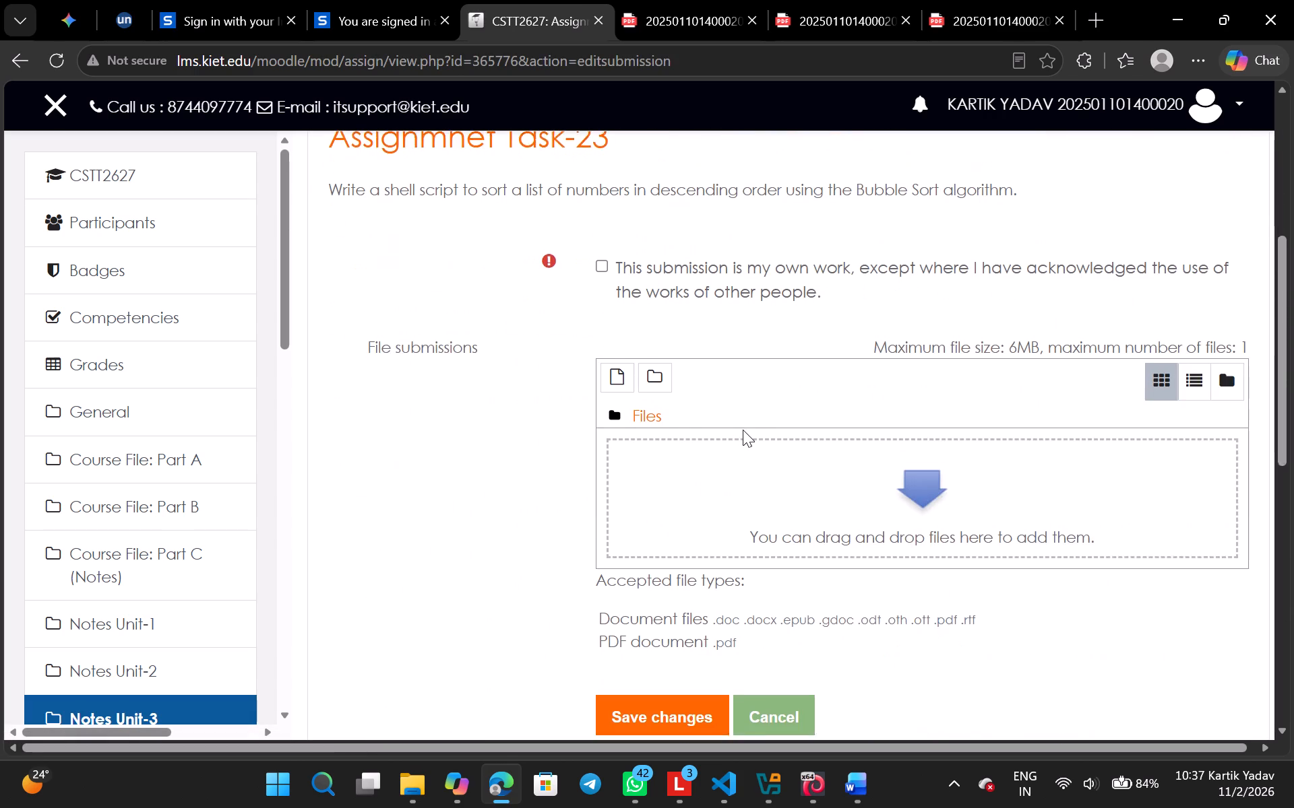
{"action": "scroll", "coordinate": [743, 430], "scroll_direction": "down", "scroll_amount": 1}
{"action": "left_click", "coordinate": [410, 774]}
{"action": "scroll", "coordinate": [605, 489], "scroll_direction": "down", "scroll_amount": 6}
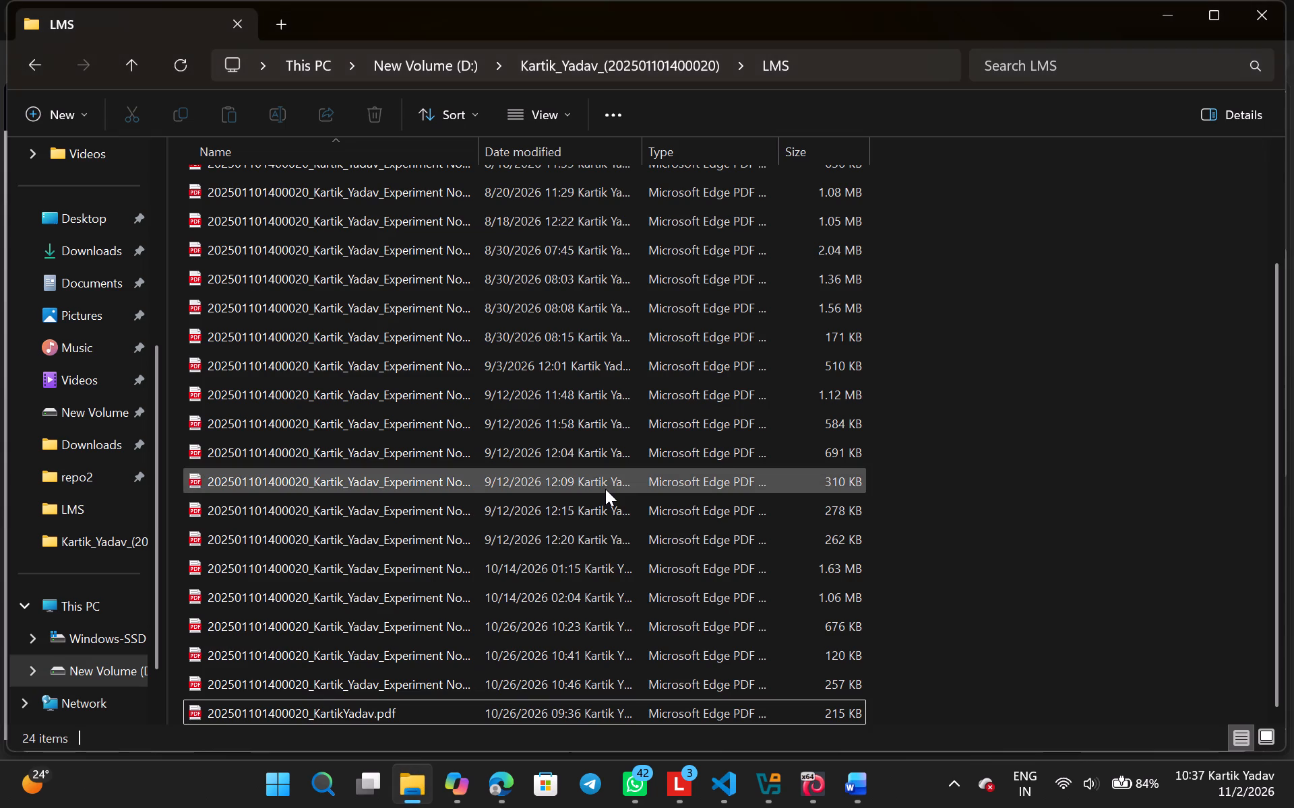
{"action": "scroll", "coordinate": [464, 673], "scroll_direction": "down", "scroll_amount": 1}
{"action": "left_click", "coordinate": [421, 647]}
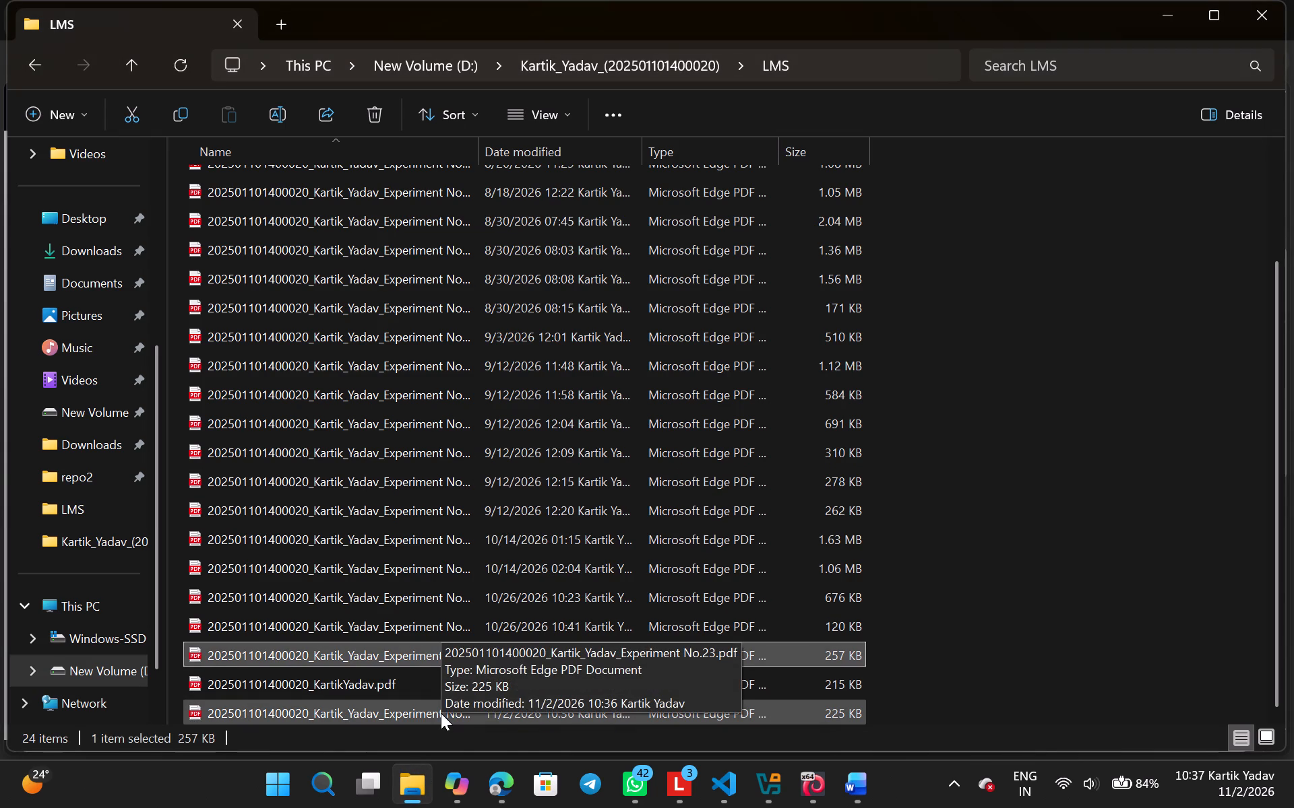
{"action": "left_click_drag", "start_coordinate": [405, 710], "coordinate": [604, 729]}
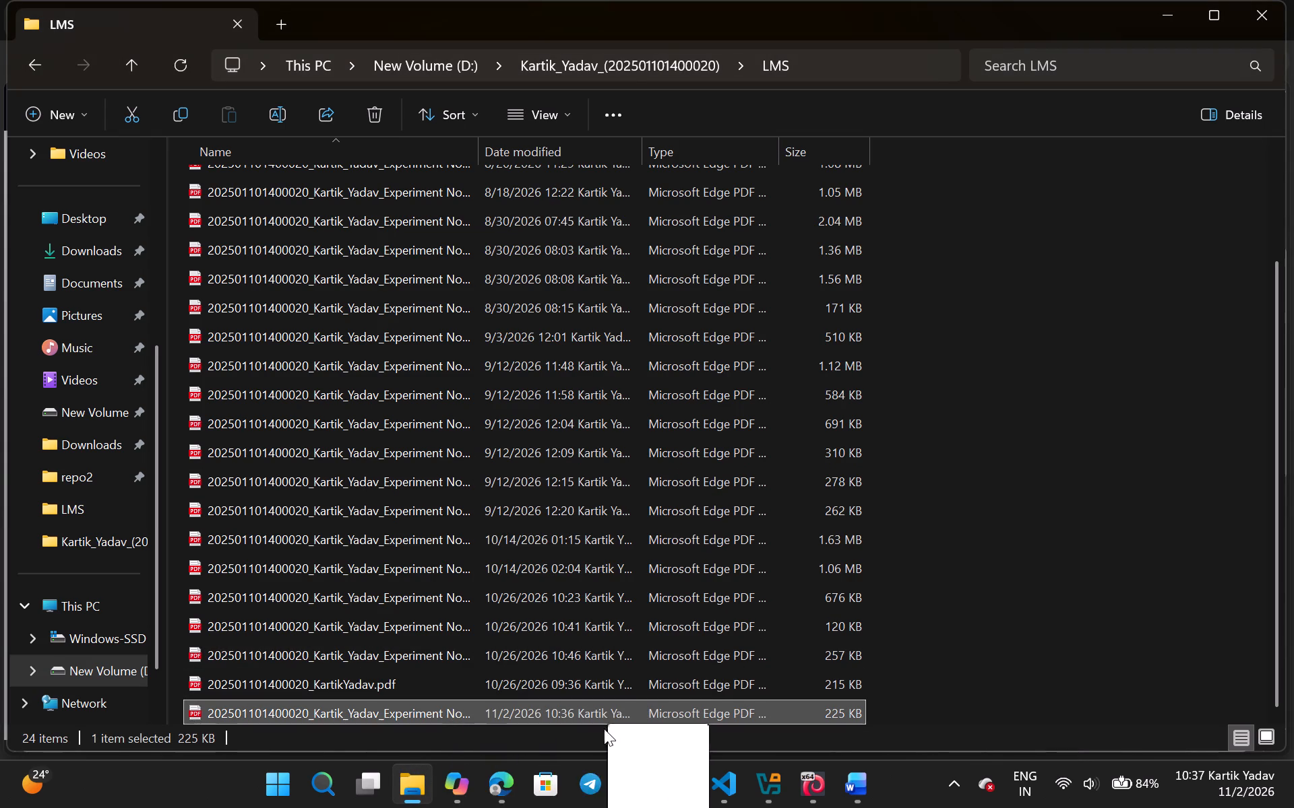
{"action": "left_click_drag", "start_coordinate": [604, 729], "coordinate": [755, 436]}
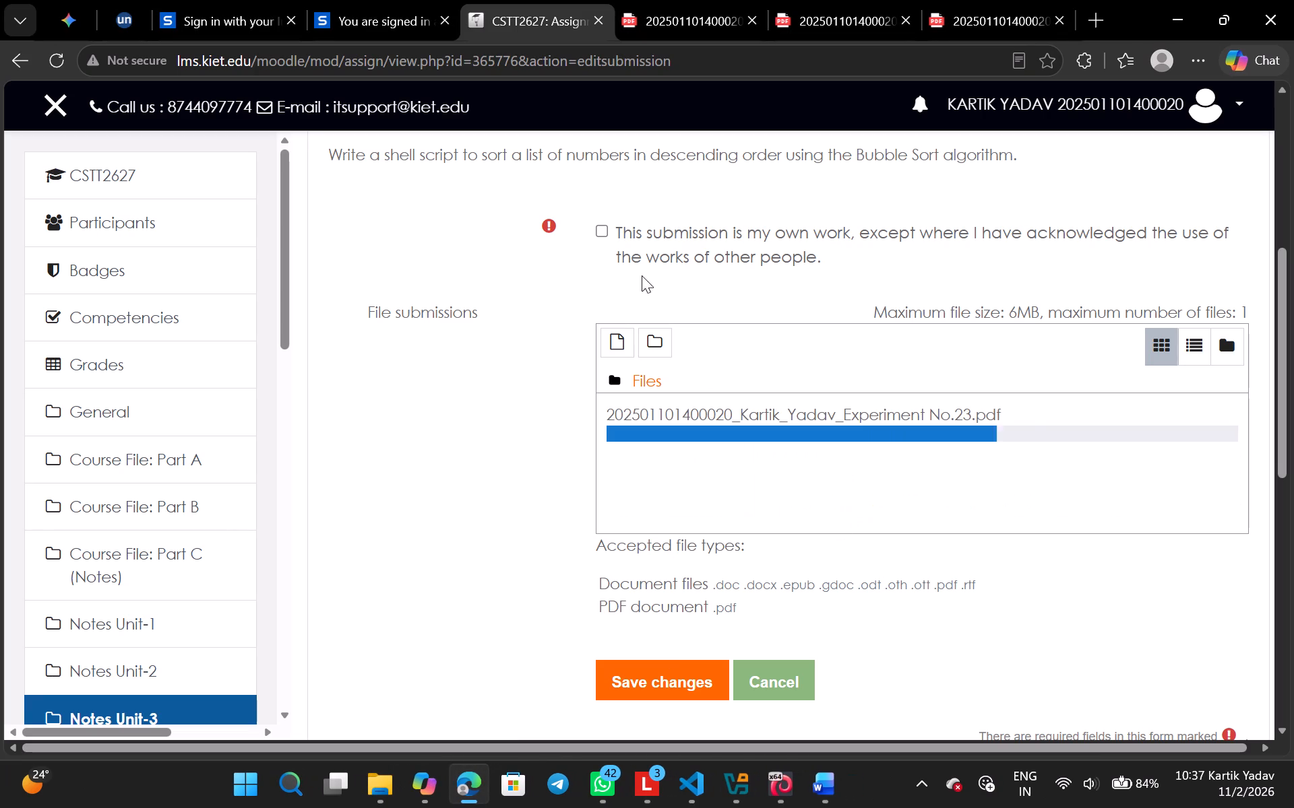
Accept the statement that the submission is own work and save the Task-23 submission.
{"action": "left_click", "coordinate": [598, 235]}
{"action": "scroll", "coordinate": [598, 235], "scroll_direction": "down", "scroll_amount": 1}
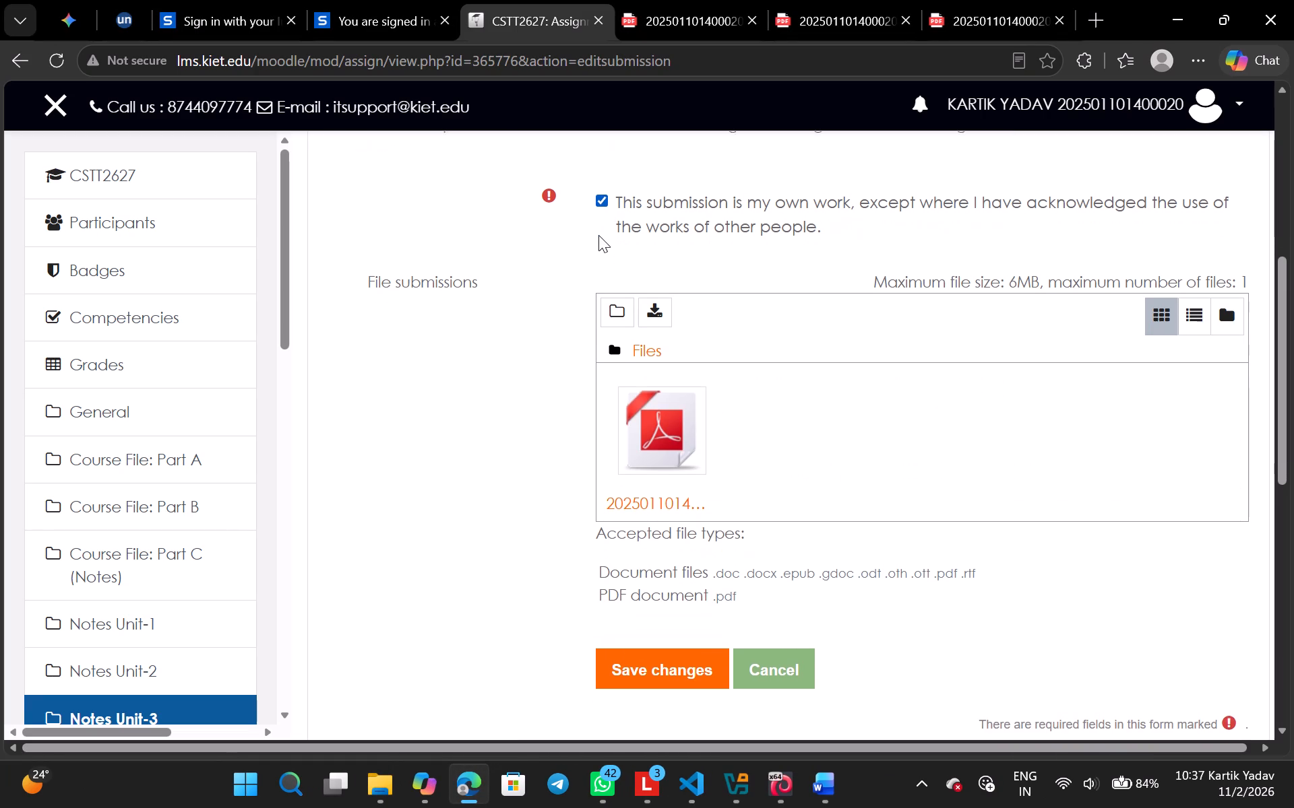
{"action": "scroll", "coordinate": [598, 235], "scroll_direction": "down", "scroll_amount": 1}
{"action": "scroll", "coordinate": [663, 503], "scroll_direction": "down", "scroll_amount": 3}
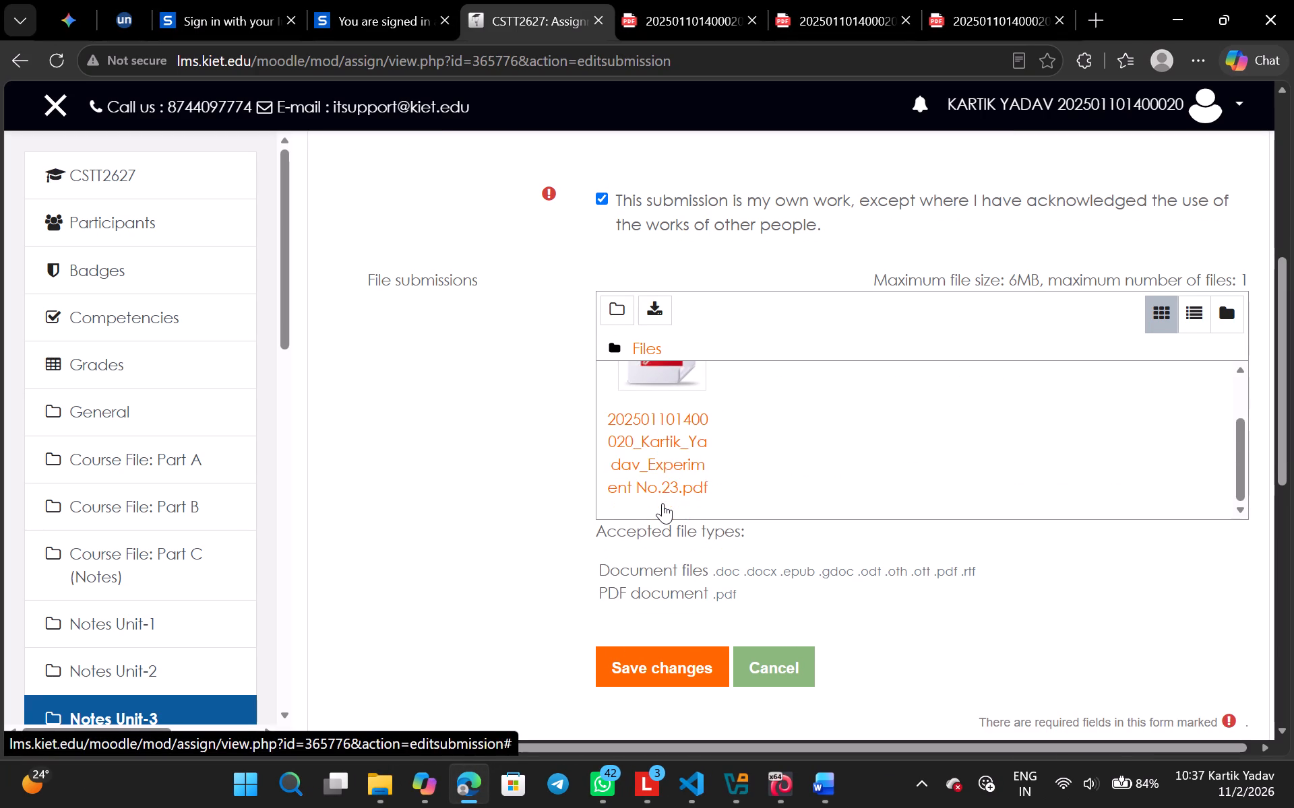
{"action": "scroll", "coordinate": [663, 503], "scroll_direction": "down", "scroll_amount": 1}
{"action": "left_click", "coordinate": [649, 661]}
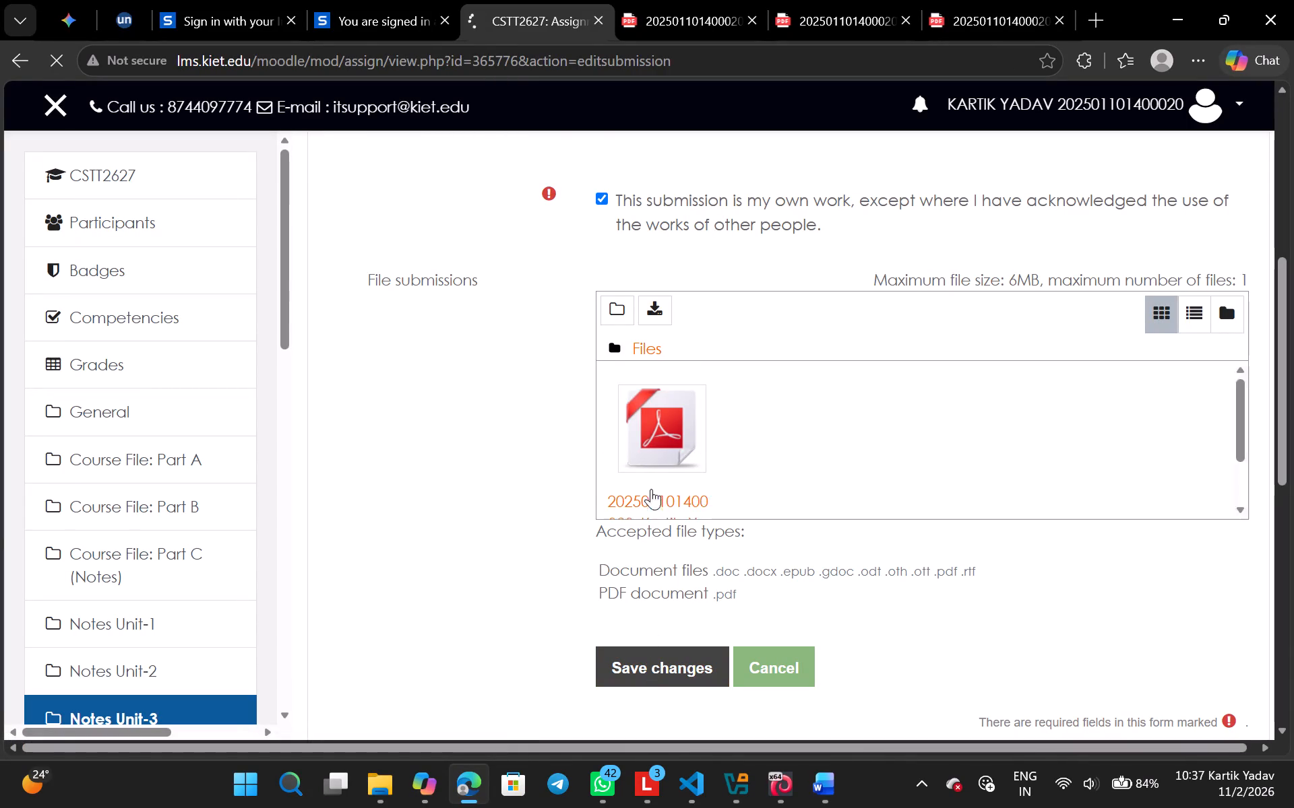
{"action": "scroll", "coordinate": [517, 353], "scroll_direction": "right", "scroll_amount": 1}
{"action": "scroll", "coordinate": [517, 353], "scroll_direction": "down", "scroll_amount": 1}
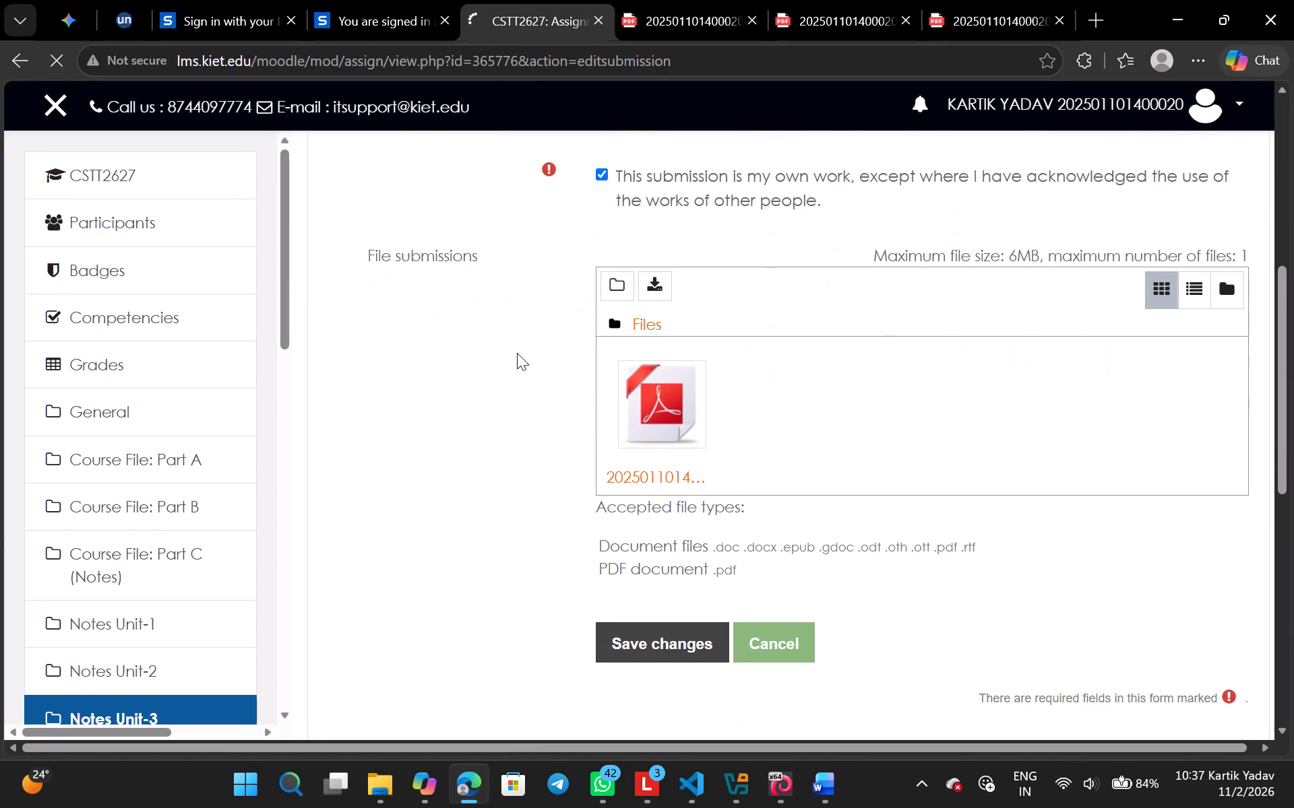
{"action": "scroll", "coordinate": [517, 353], "scroll_direction": "up", "scroll_amount": 1}
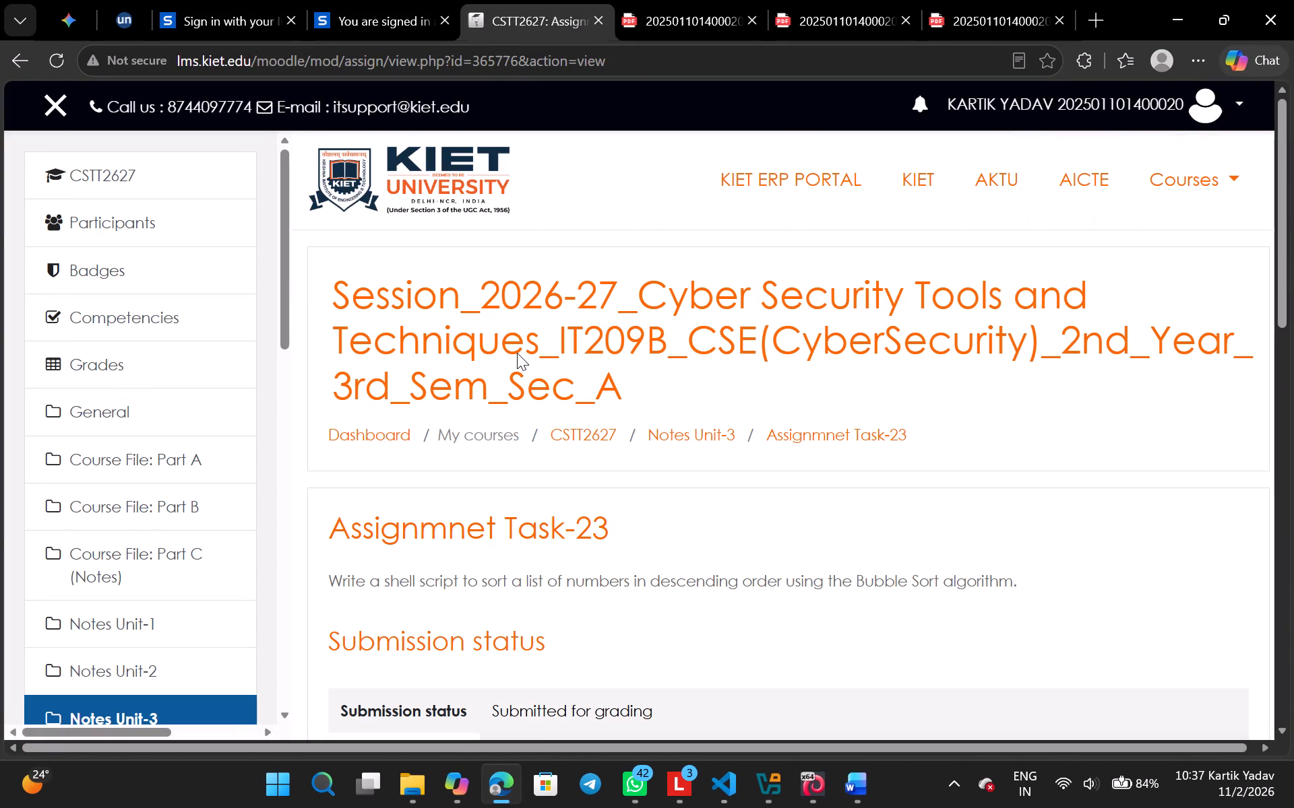
{"action": "scroll", "coordinate": [517, 353], "scroll_direction": "up", "scroll_amount": 1}
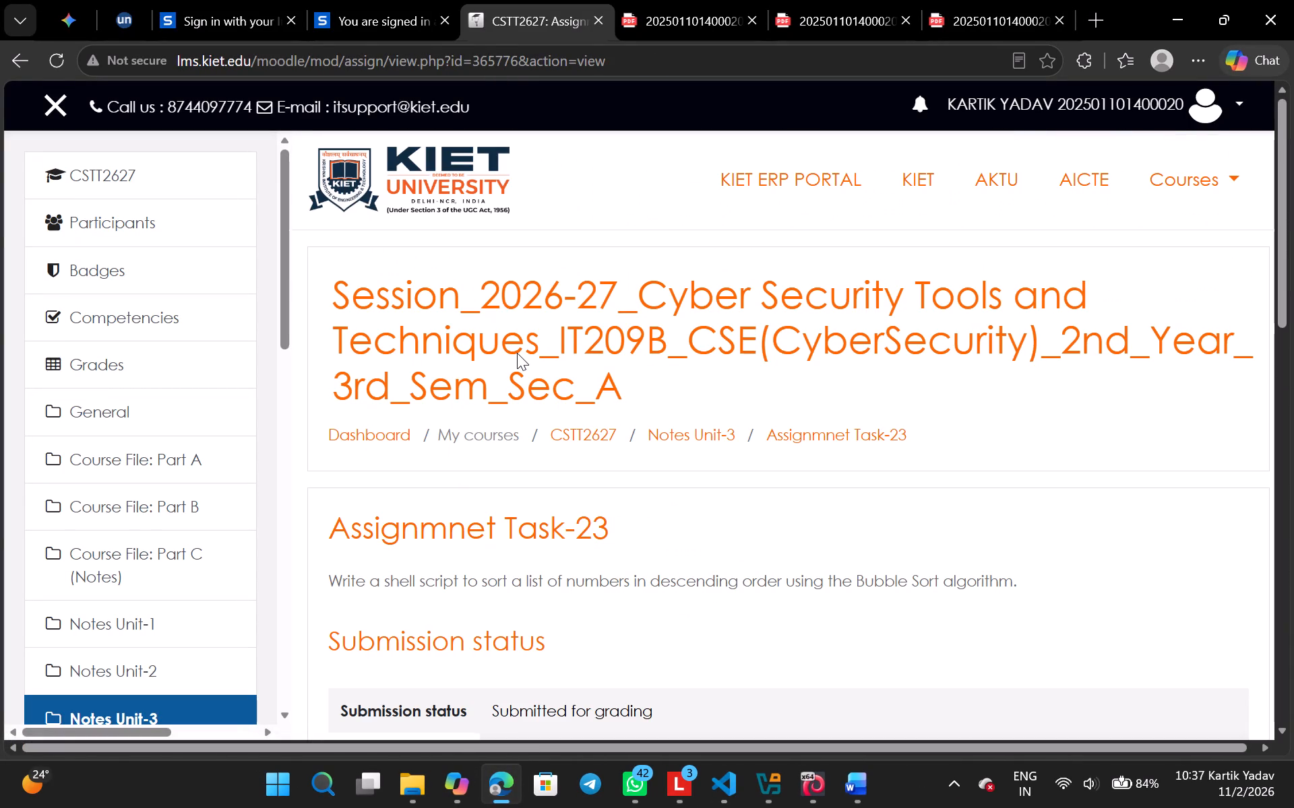
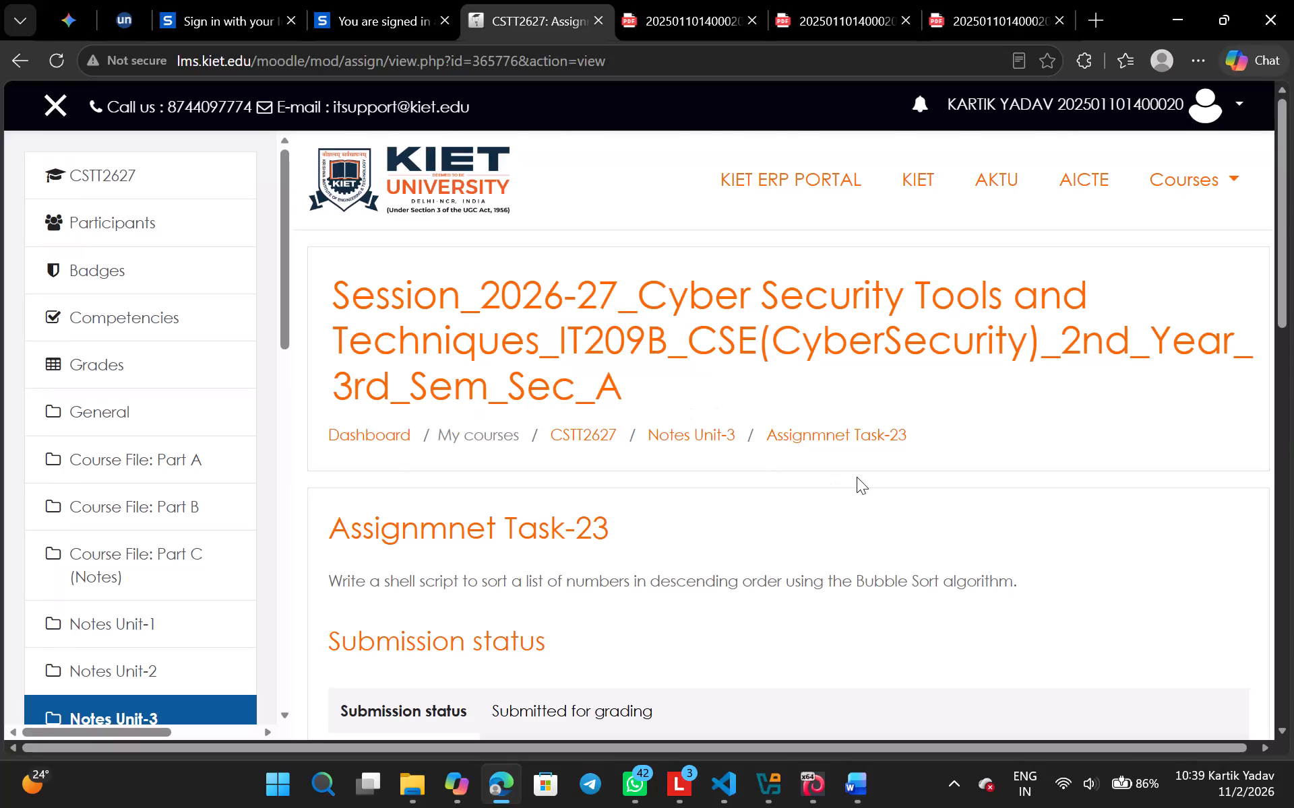
Check the submission status and submitted file on the Assignment Task-23 page.
{"action": "scroll", "coordinate": [857, 477], "scroll_direction": "down", "scroll_amount": 3}
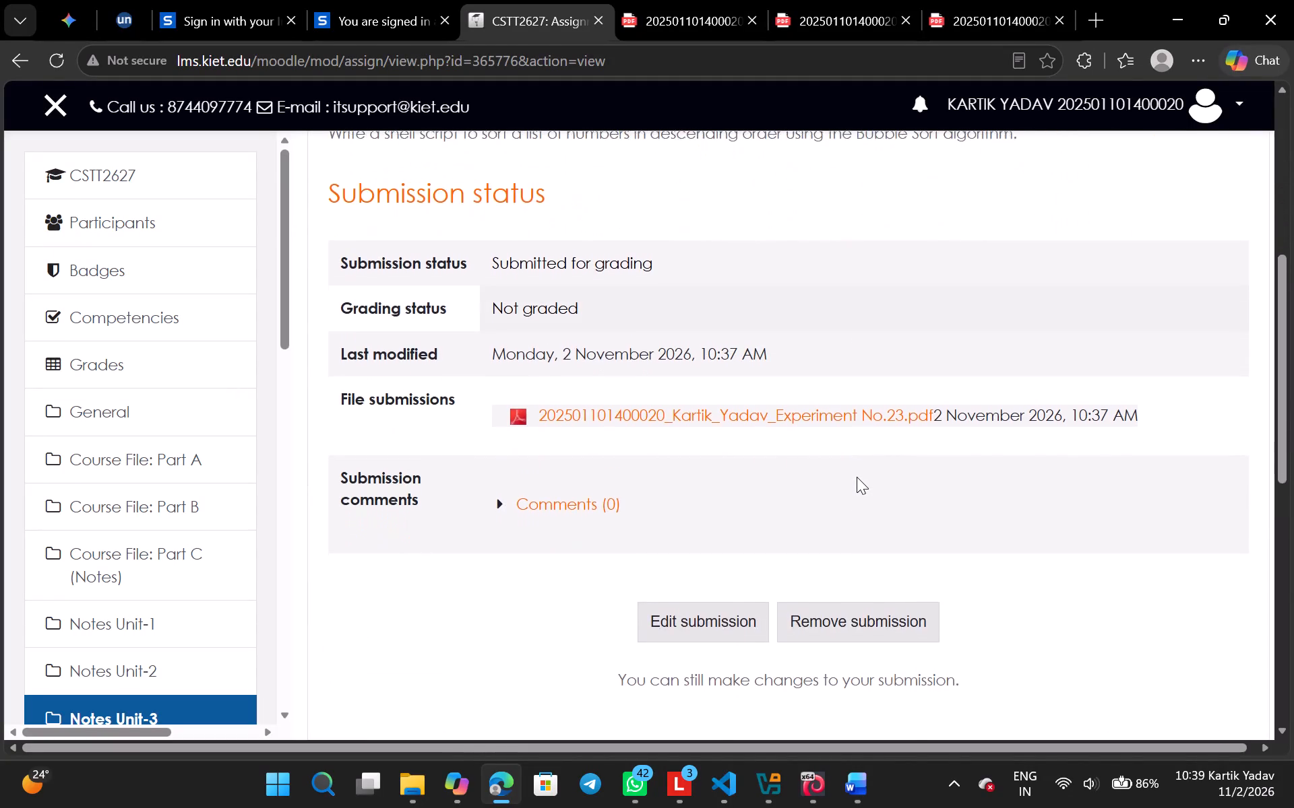
{"action": "scroll", "coordinate": [857, 477], "scroll_direction": "down", "scroll_amount": 1}
{"action": "scroll", "coordinate": [857, 477], "scroll_direction": "up", "scroll_amount": 3}
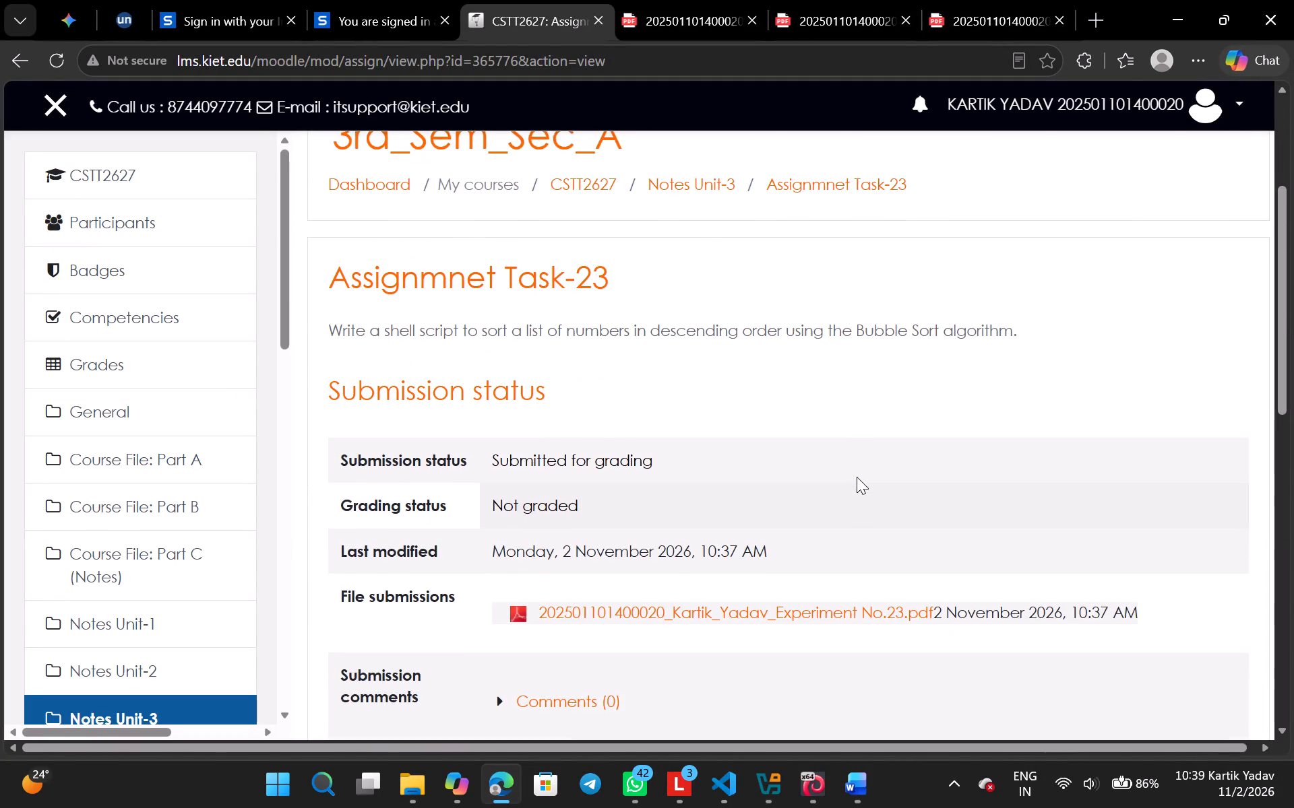
{"action": "scroll", "coordinate": [857, 477], "scroll_direction": "up", "scroll_amount": 1}
{"action": "scroll", "coordinate": [857, 477], "scroll_direction": "down", "scroll_amount": 4}
{"action": "scroll", "coordinate": [857, 477], "scroll_direction": "up", "scroll_amount": 4}
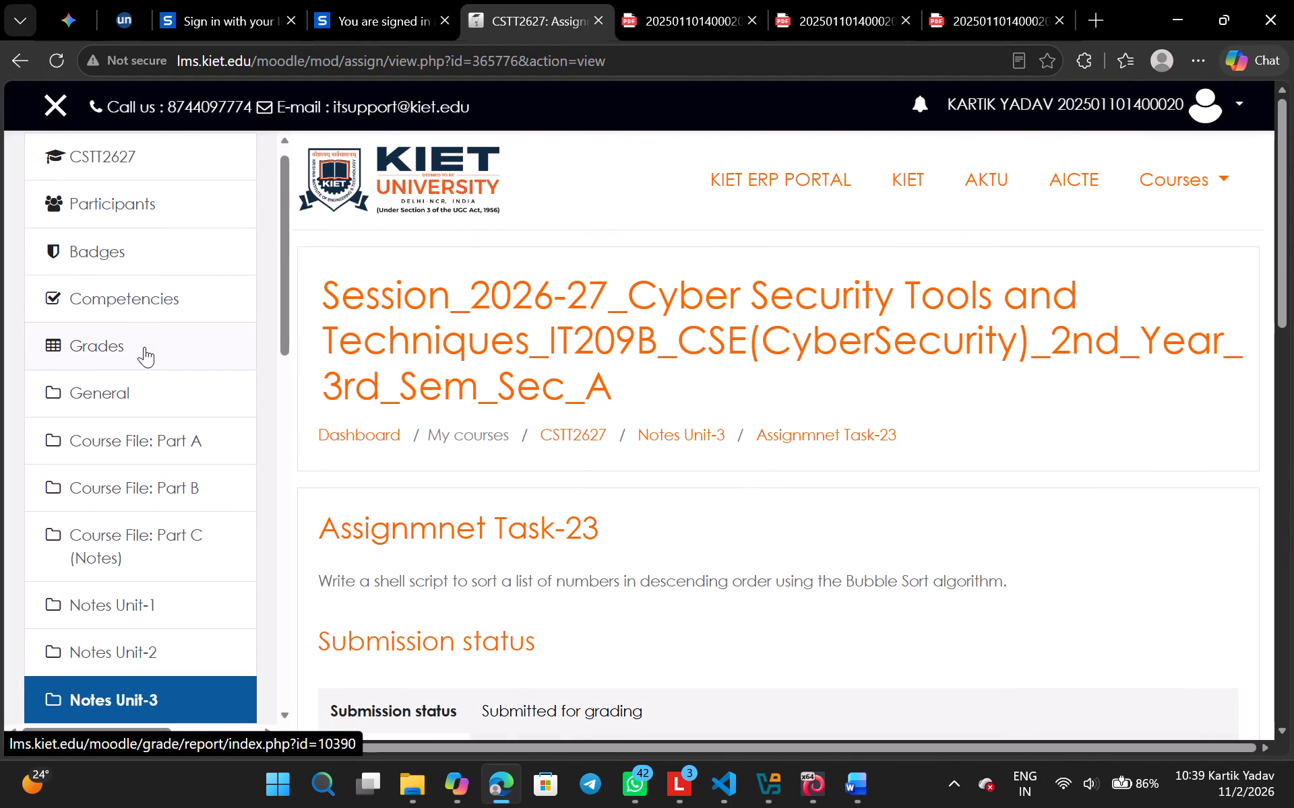
Return to the course page and open Assignment Task-24 in the Unit-3 assignments.
{"action": "left_click", "coordinate": [98, 389]}
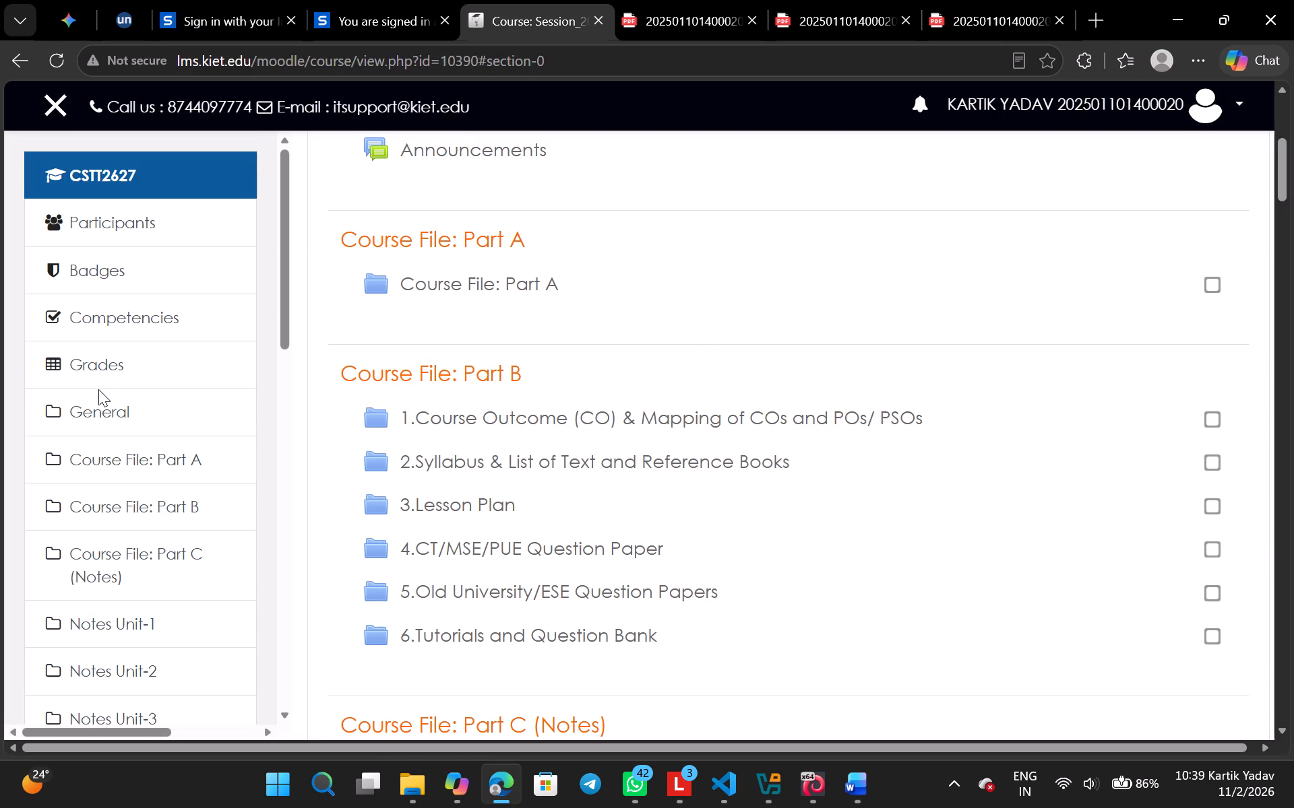
{"action": "scroll", "coordinate": [701, 485], "scroll_direction": "down", "scroll_amount": 6}
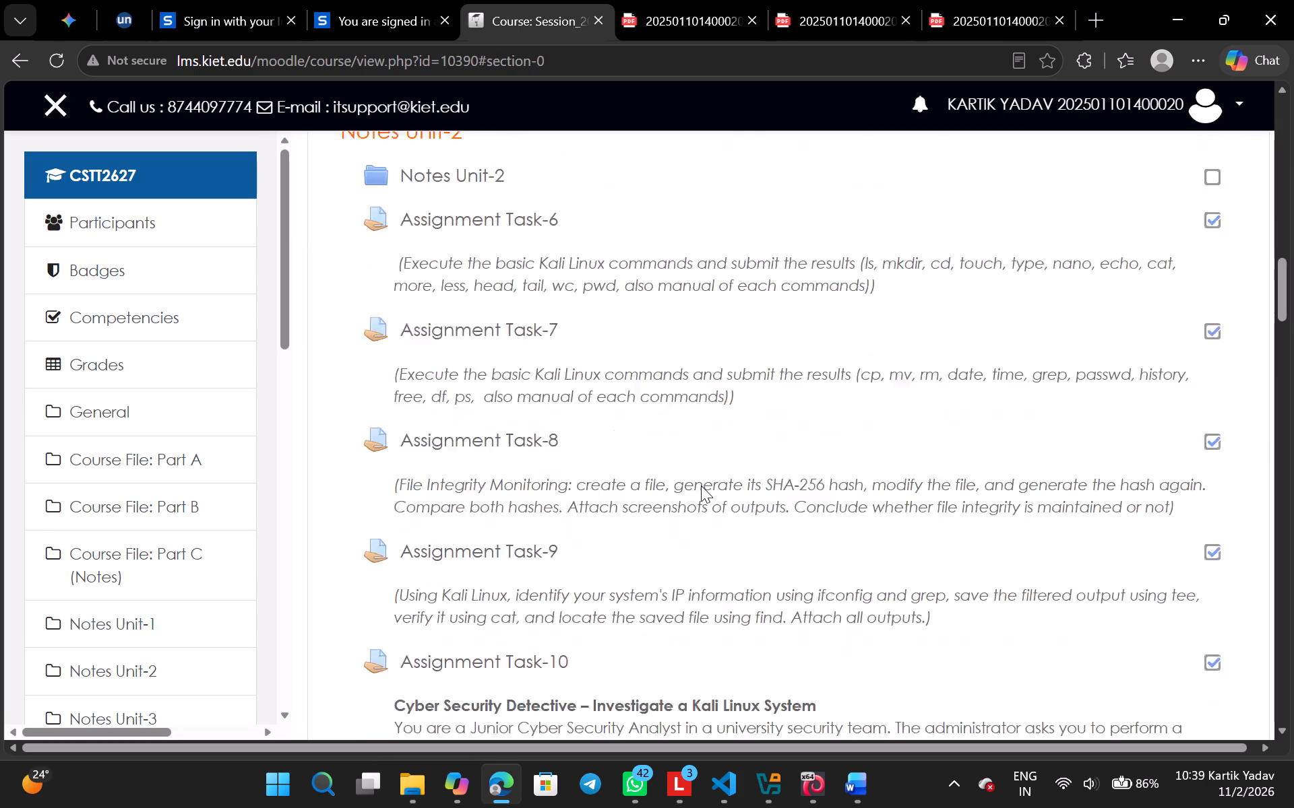
{"action": "scroll", "coordinate": [701, 485], "scroll_direction": "down", "scroll_amount": 2}
{"action": "scroll", "coordinate": [908, 384], "scroll_direction": "down", "scroll_amount": 2}
{"action": "scroll", "coordinate": [908, 384], "scroll_direction": "left", "scroll_amount": 1}
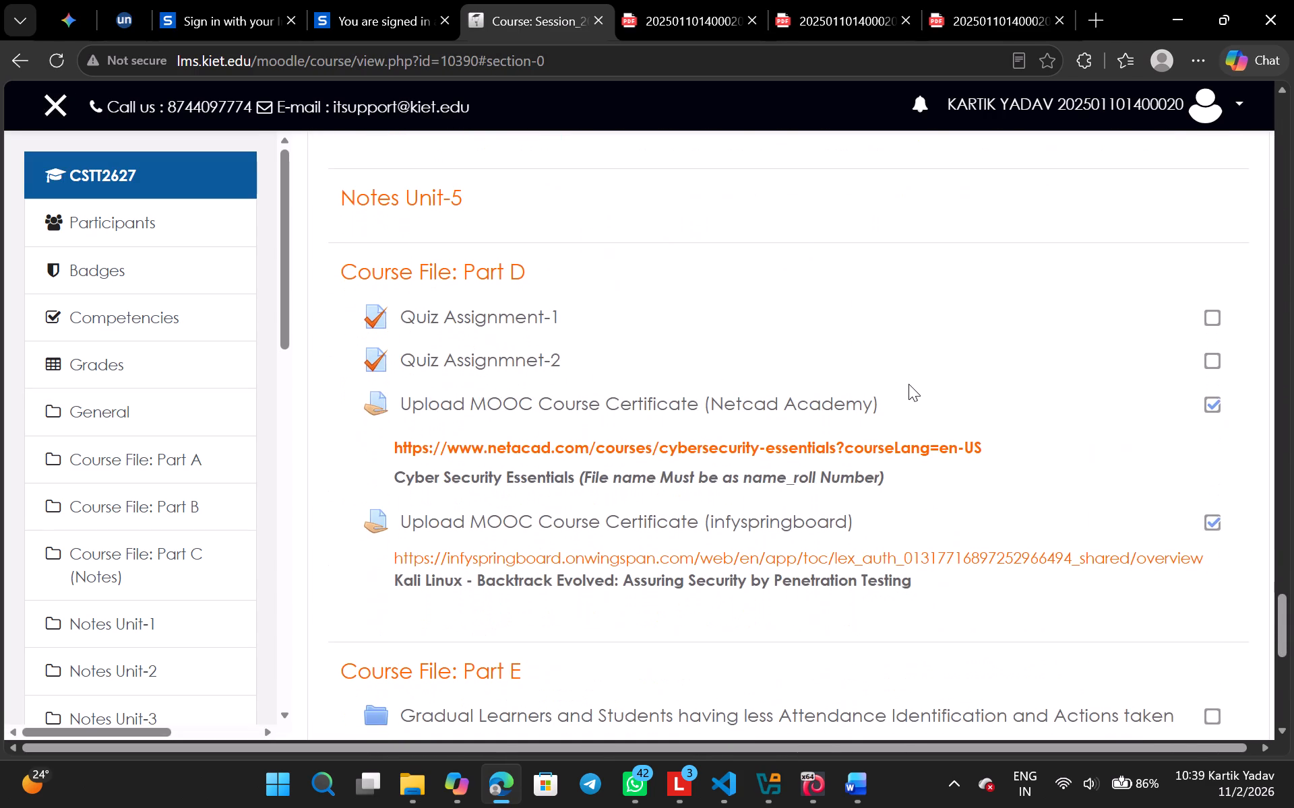
{"action": "scroll", "coordinate": [908, 384], "scroll_direction": "left", "scroll_amount": 1}
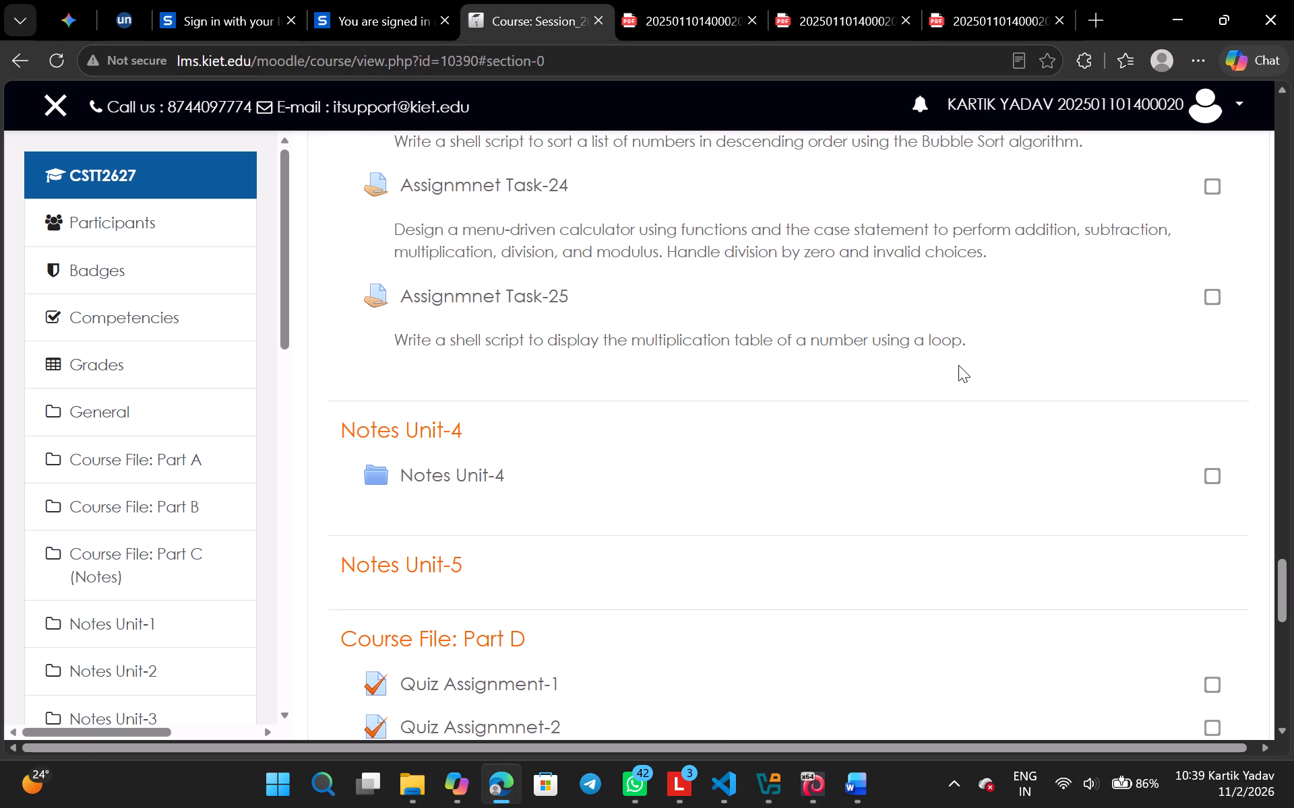
{"action": "scroll", "coordinate": [1052, 347], "scroll_direction": "up", "scroll_amount": 2}
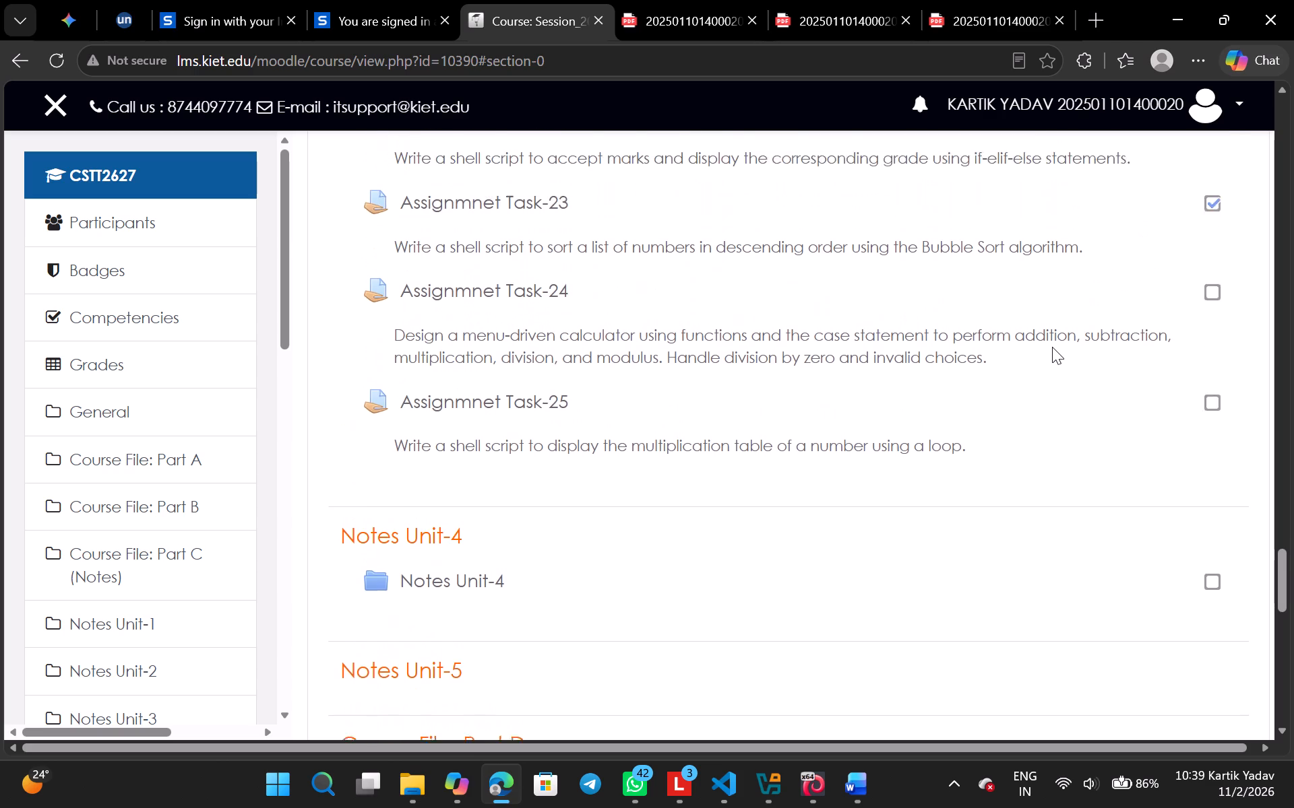
{"action": "scroll", "coordinate": [1052, 347], "scroll_direction": "up", "scroll_amount": 3}
{"action": "scroll", "coordinate": [1052, 347], "scroll_direction": "down", "scroll_amount": 1}
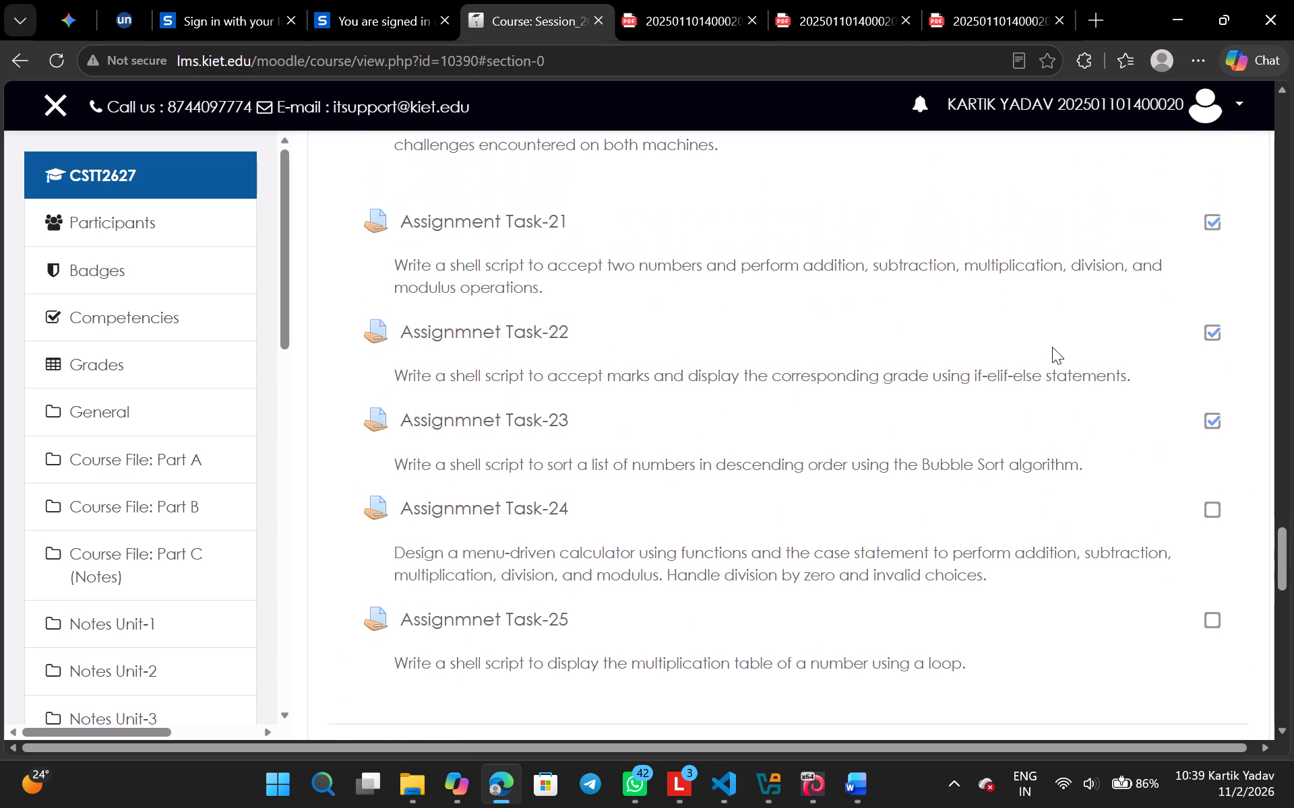
{"action": "scroll", "coordinate": [1052, 347], "scroll_direction": "down", "scroll_amount": 1}
{"action": "scroll", "coordinate": [929, 414], "scroll_direction": "down", "scroll_amount": 1}
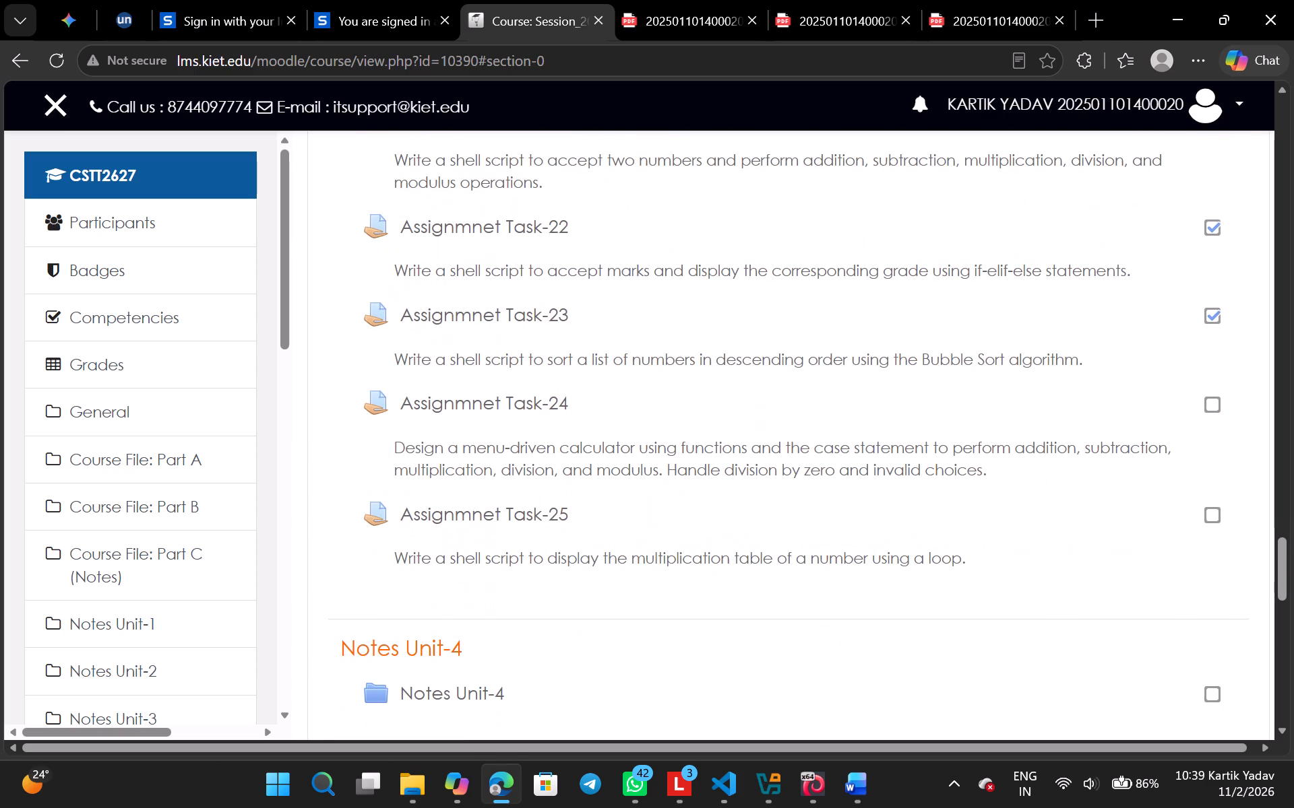
{"action": "left_click", "coordinate": [535, 405]}
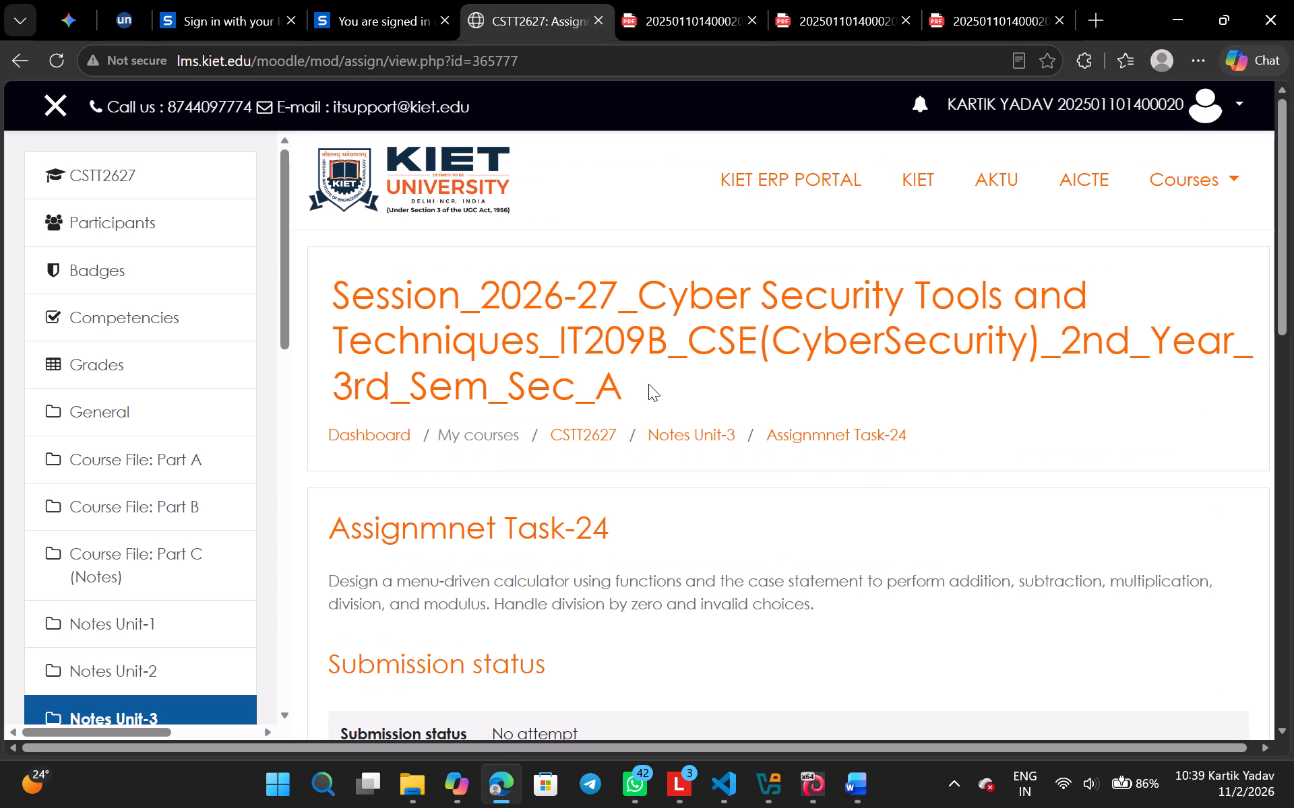
Copy the Task-24 description into the Word report's heading in place of the Bubble Sort text, numbering the experiment 24.
{"action": "scroll", "coordinate": [700, 394], "scroll_direction": "down", "scroll_amount": 1}
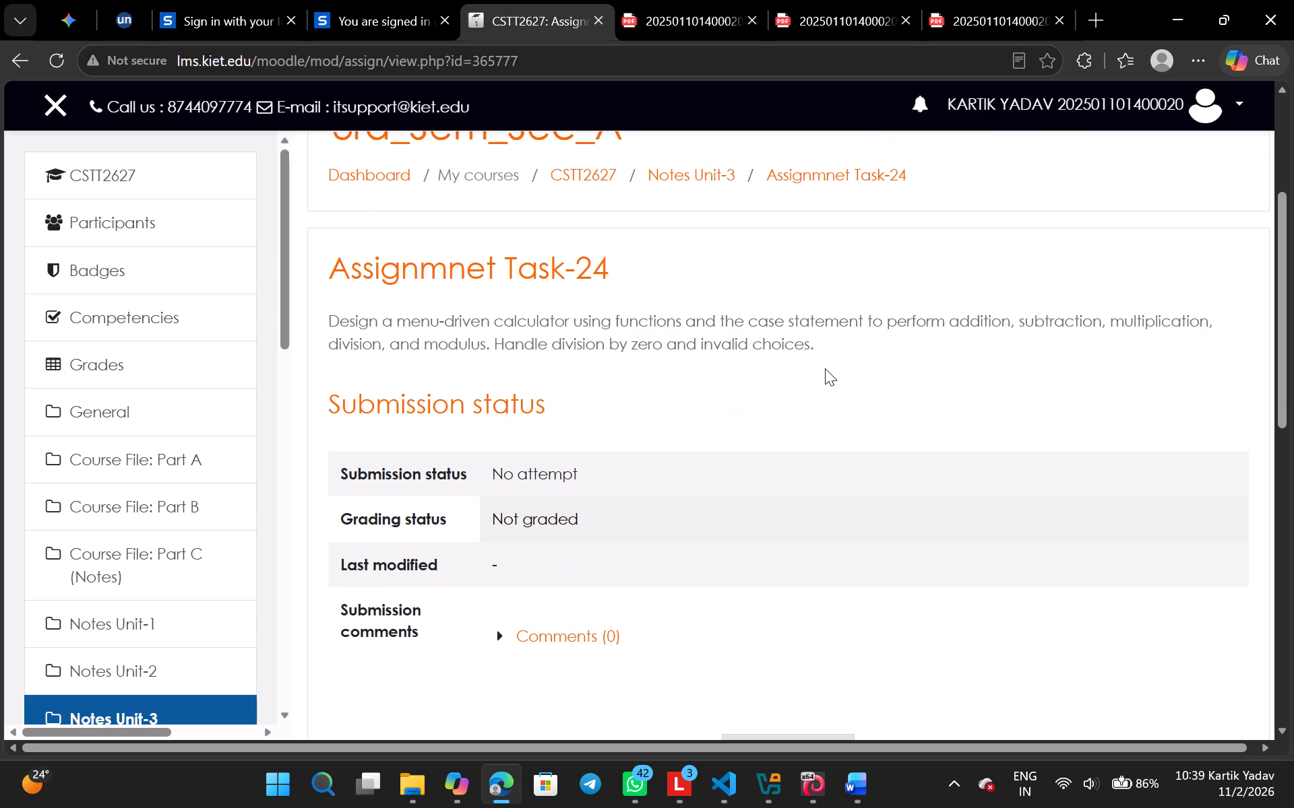
{"action": "left_click_drag", "start_coordinate": [830, 351], "coordinate": [318, 329]}
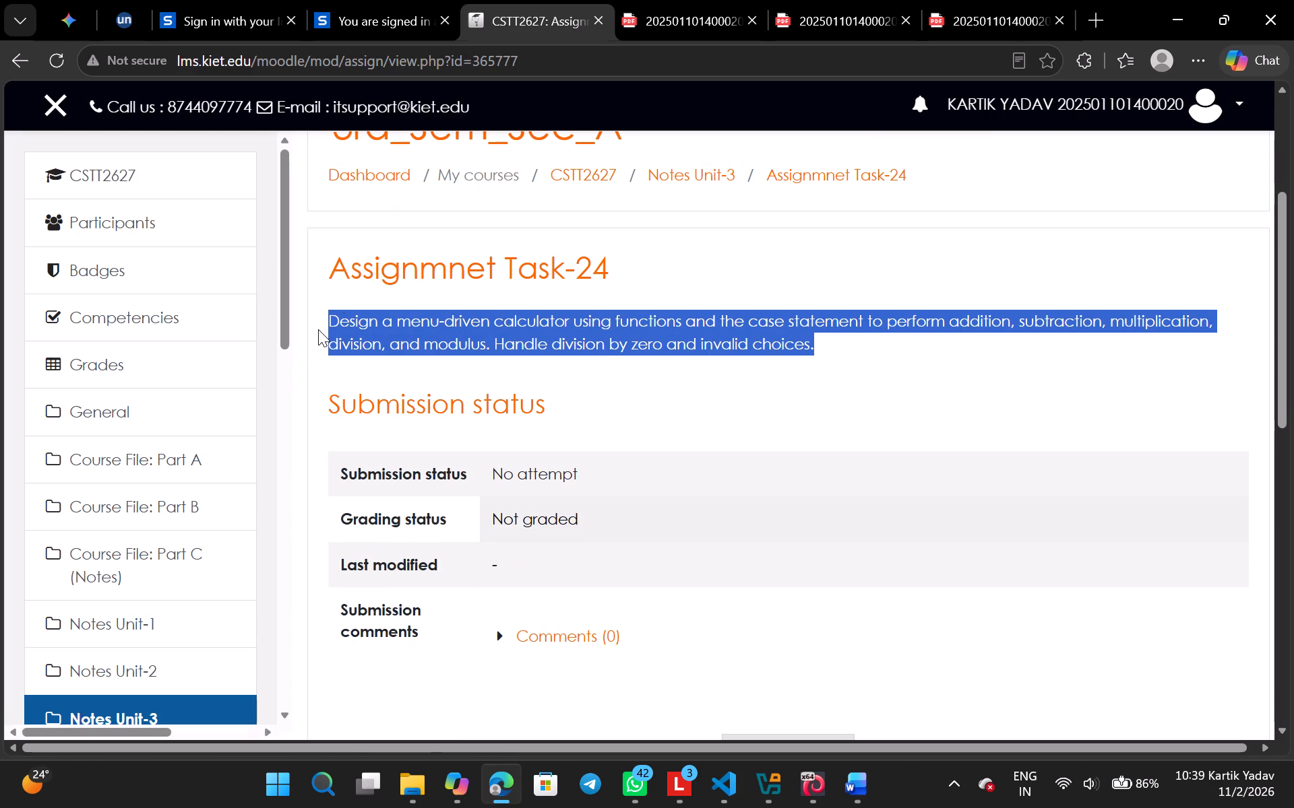
{"action": "key", "text": "ctrl+c"}
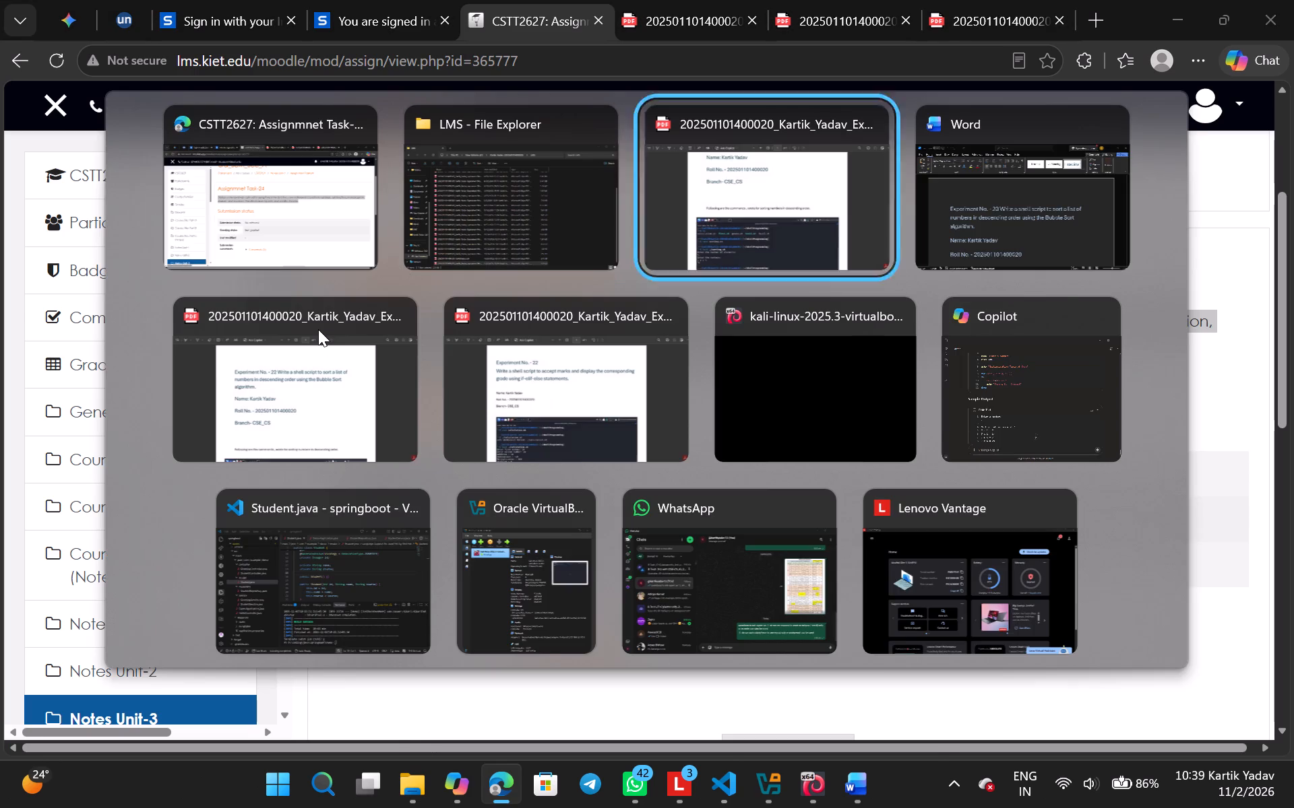
{"action": "left_click_drag", "start_coordinate": [355, 496], "coordinate": [466, 380]}
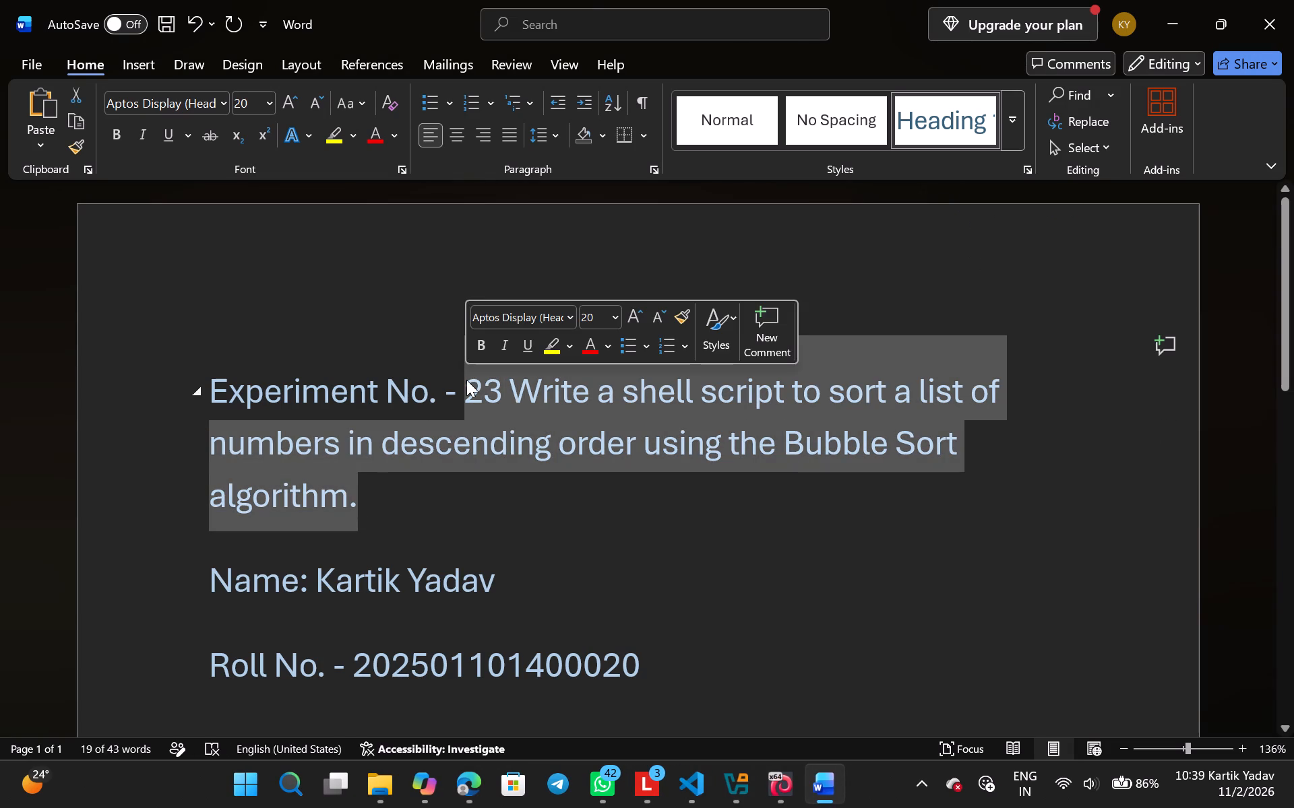
{"action": "key", "text": "ctrl+v"}
{"action": "left_click", "coordinate": [471, 381]}
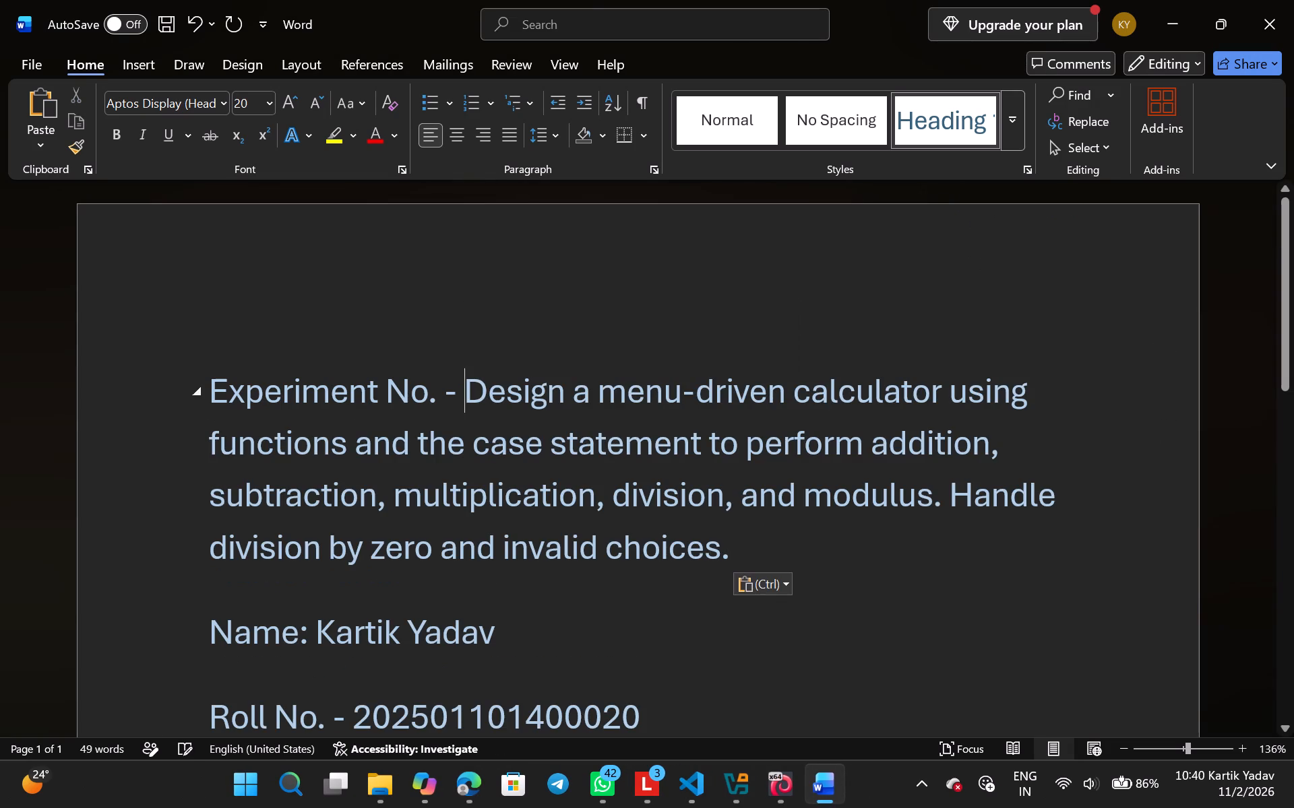
{"action": "type", "text": "24"}
{"action": "key", "text": "space"}
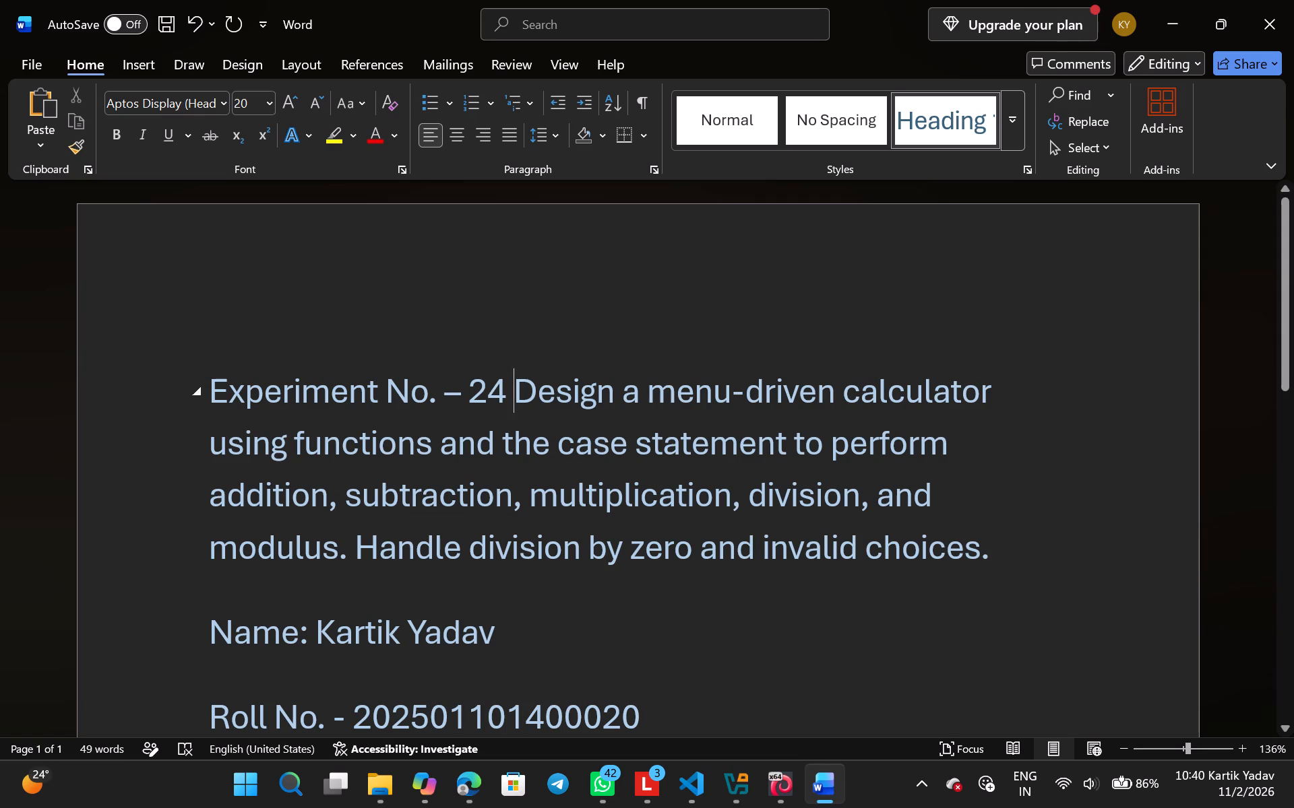
Rewrite the line above the terminal screenshot as "Following is the code for calculator".
{"action": "scroll", "coordinate": [526, 468], "scroll_direction": "down", "scroll_amount": 4}
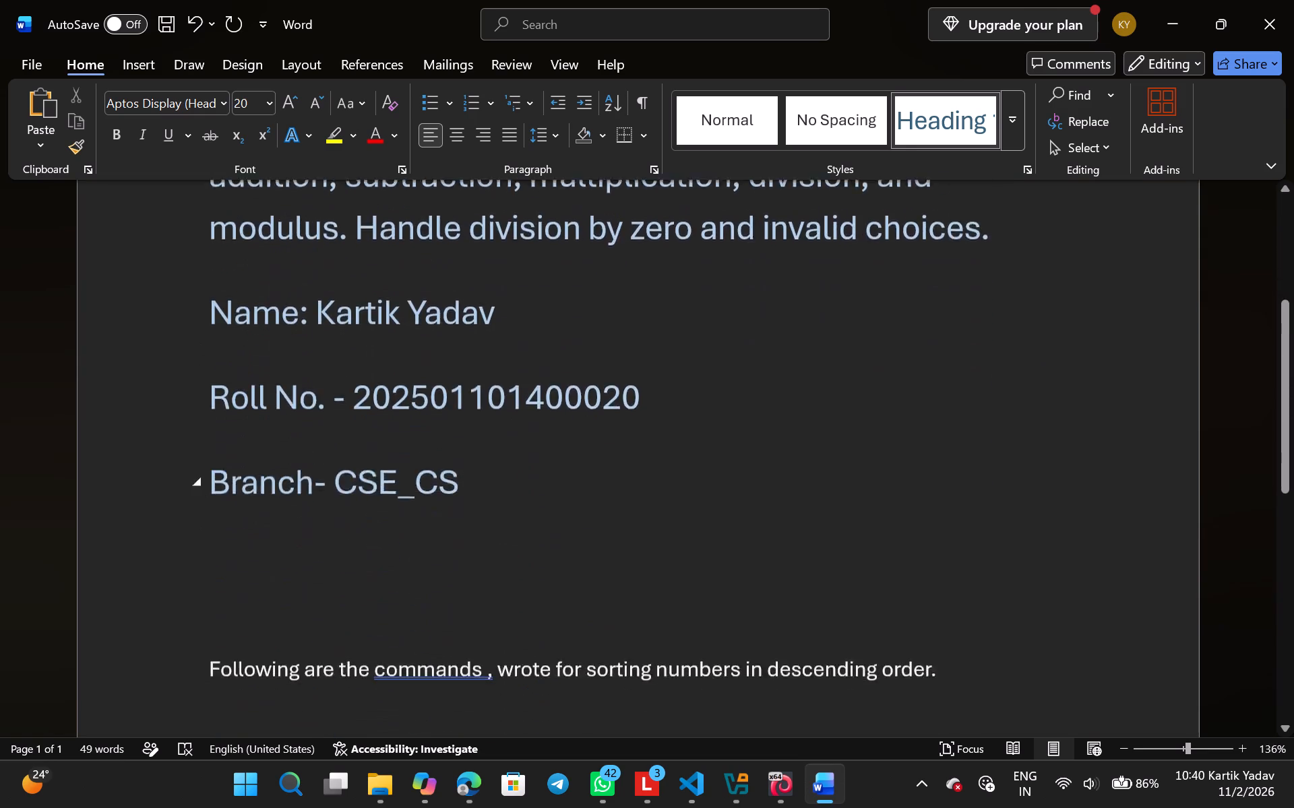
{"action": "scroll", "coordinate": [526, 468], "scroll_direction": "down", "scroll_amount": 3}
{"action": "left_click", "coordinate": [700, 430]}
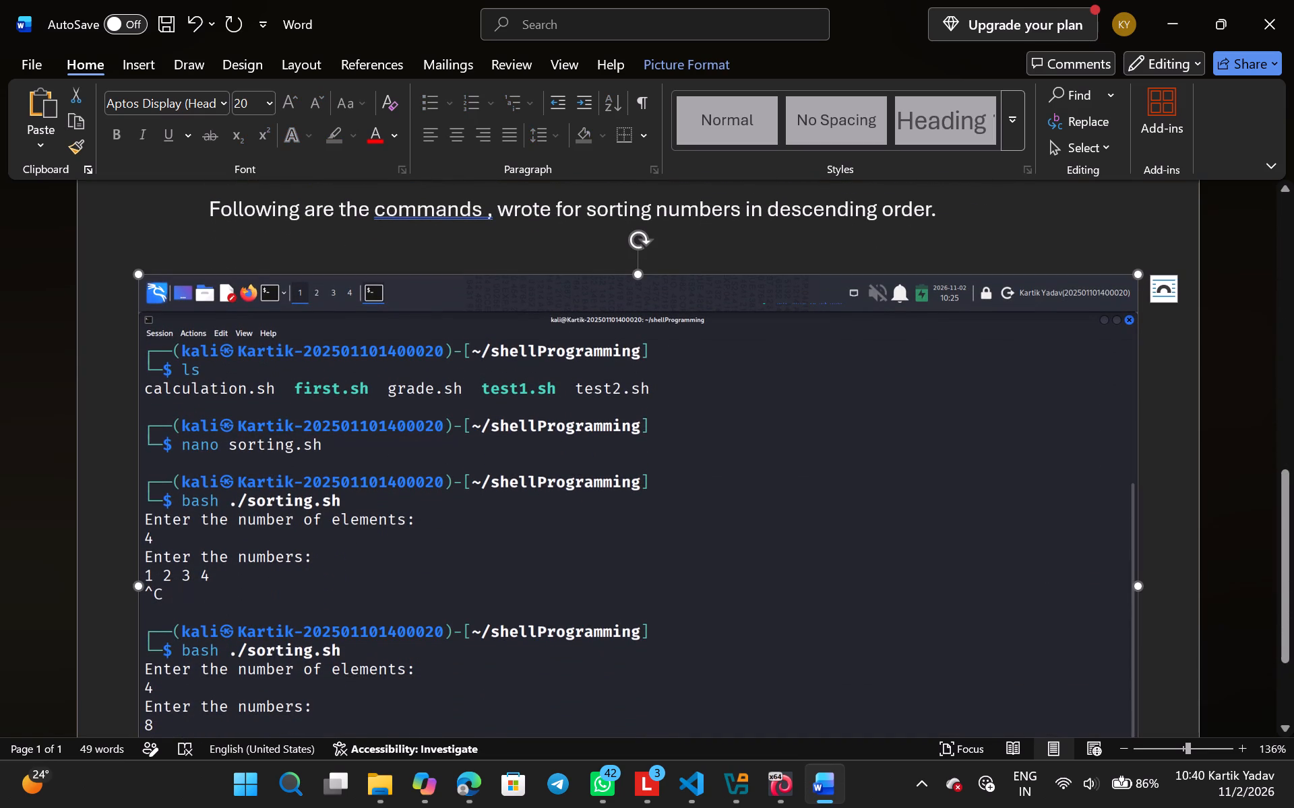
{"action": "left_click", "coordinate": [942, 210]}
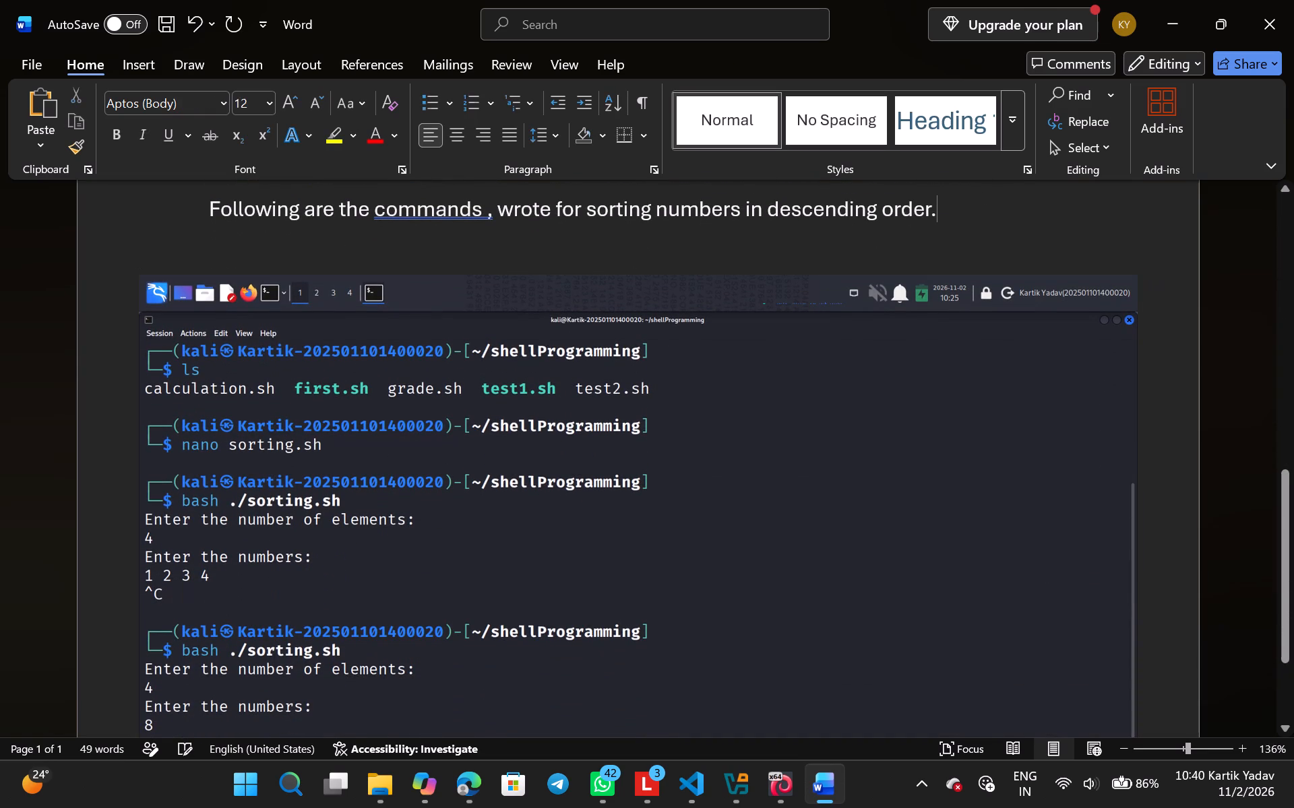
{"action": "key", "text": "BackSpace"}
{"action": "key", "text": "BackSpace"}
{"action": "key", "text": "BackSpace"}
{"action": "key", "text": "BackSpace"}
{"action": "key", "text": "BackSpace"}
{"action": "key", "text": "BackSpace"}
{"action": "key", "text": "BackSpace"}
{"action": "key", "text": "BackSpace"}
{"action": "key", "text": "BackSpace"}
{"action": "key", "text": "BackSpace"}
{"action": "key", "text": "BackSpace"}
{"action": "key", "text": "BackSpace"}
{"action": "key", "text": "BackSpace"}
{"action": "key", "text": "BackSpace"}
{"action": "key", "text": "BackSpace"}
{"action": "key", "text": "BackSpace"}
{"action": "key", "text": "BackSpace"}
{"action": "key", "text": "BackSpace"}
{"action": "key", "text": "BackSpace"}
{"action": "key", "text": "BackSpace"}
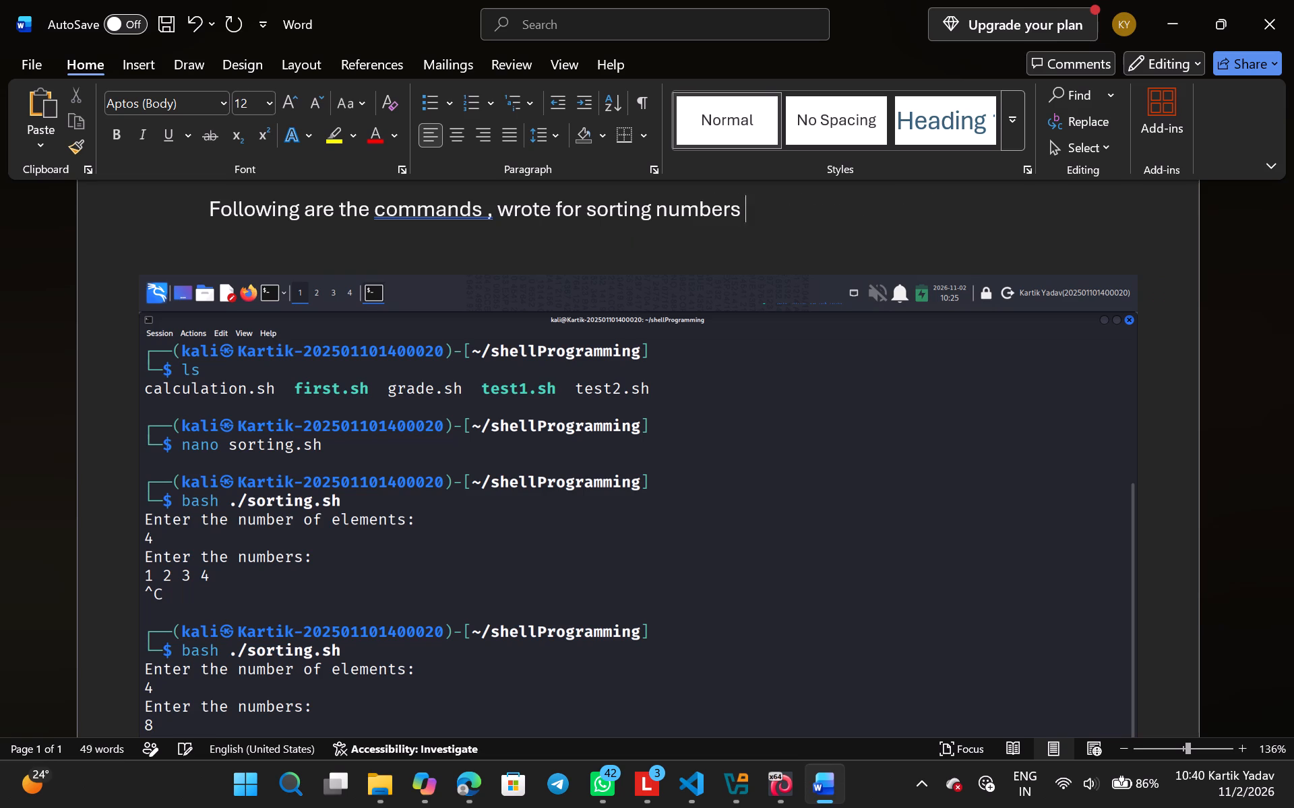
{"action": "key", "text": "BackSpace"}
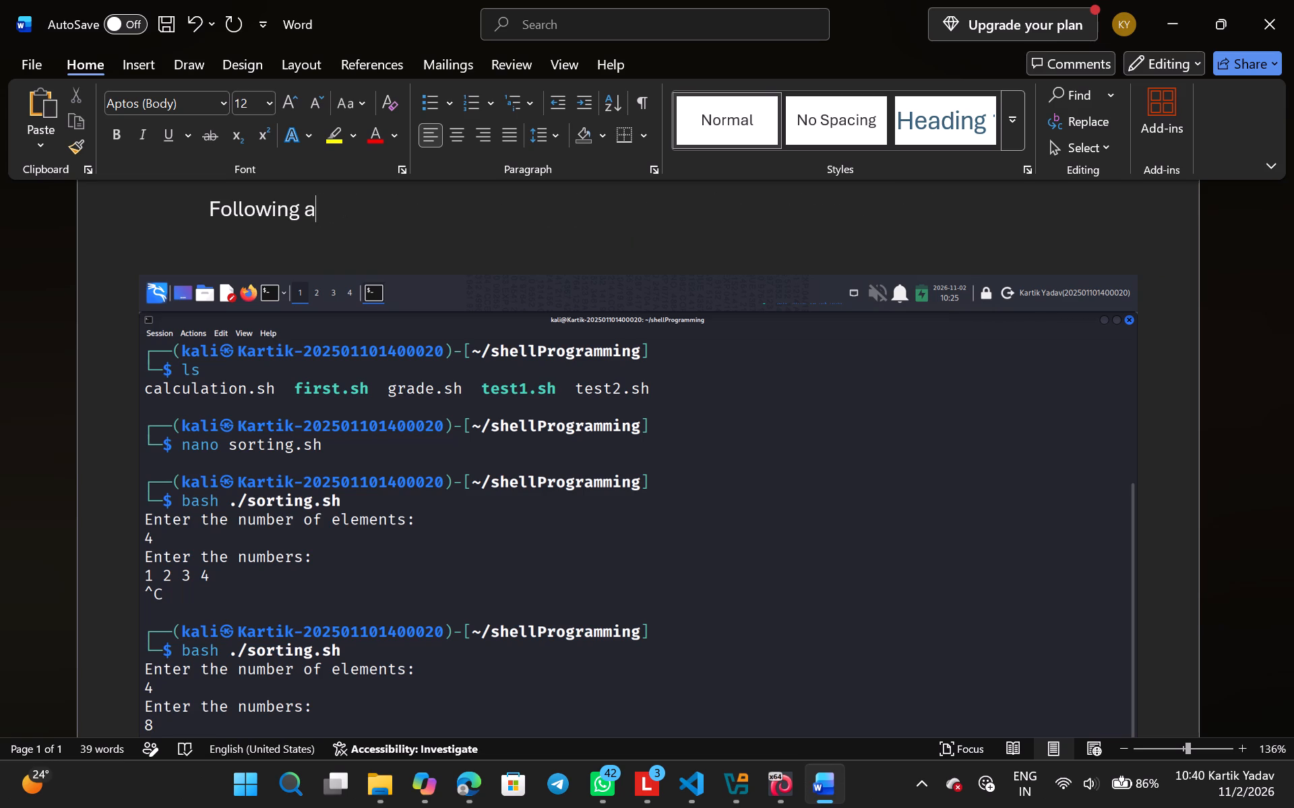
{"action": "key", "text": "BackSpace"}
{"action": "type", "text": "is th"}
{"action": "key", "text": "space"}
{"action": "key", "text": "BackSpace"}
{"action": "type", "text": "e code for clc"}
{"action": "key", "text": "BackSpace"}
{"action": "key", "text": "BackSpace"}
{"action": "type", "text": "alculatr"}
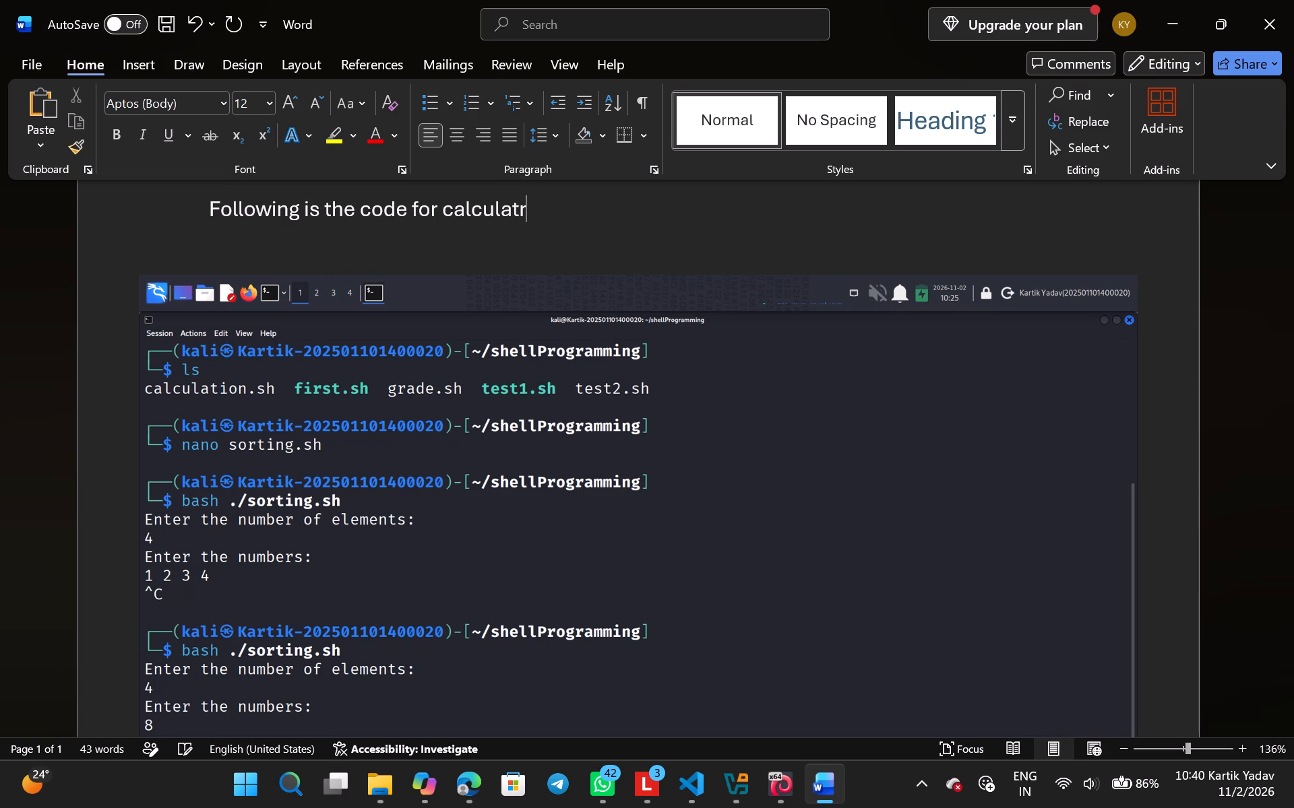
{"action": "key", "text": "BackSpace"}
{"action": "type", "text": "or"}
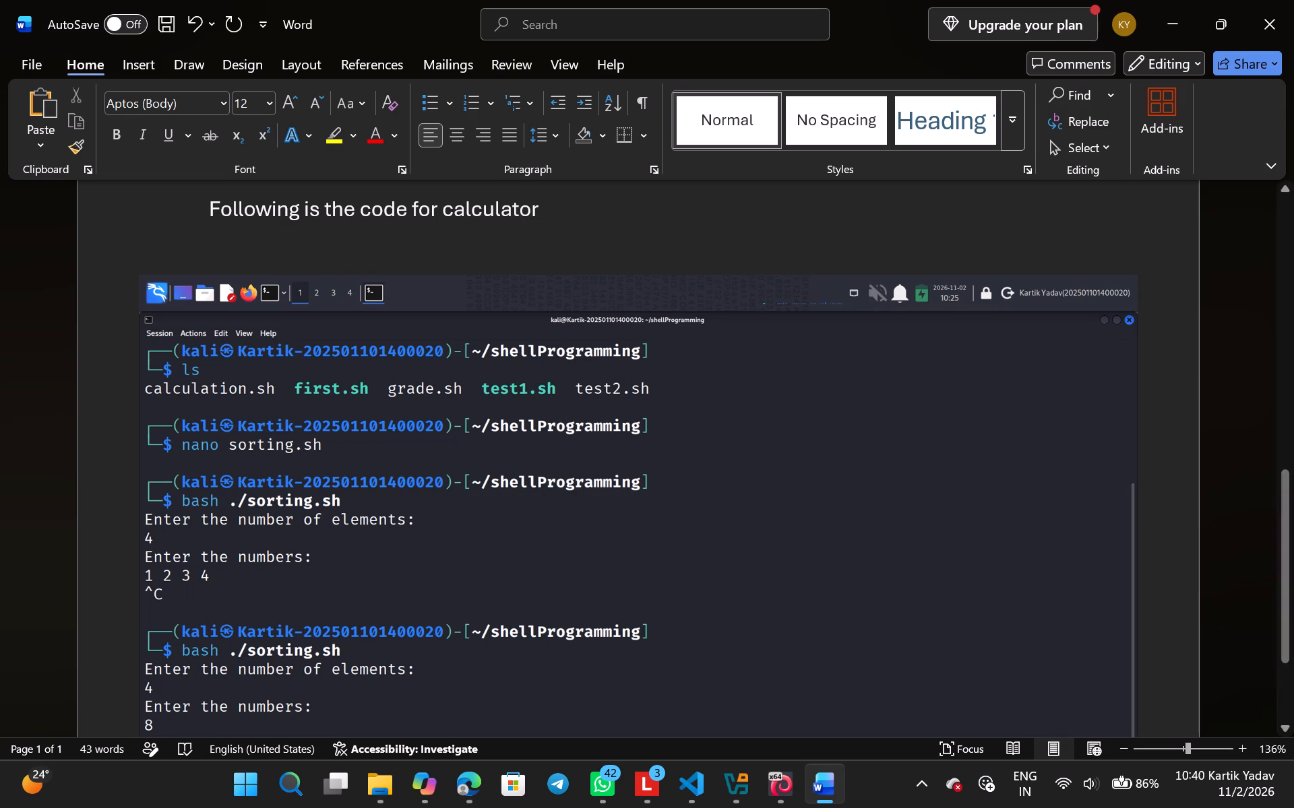
Delete the sorting.sh terminal screenshot from the report.
{"action": "left_click", "coordinate": [1016, 347]}
{"action": "key", "text": "Delete"}
Switch to File Explorer, go up from the LMS folder and preview Screenshot_2026-11-01_23_58_25.png.
{"action": "scroll", "coordinate": [1016, 347], "scroll_direction": "right", "scroll_amount": 1}
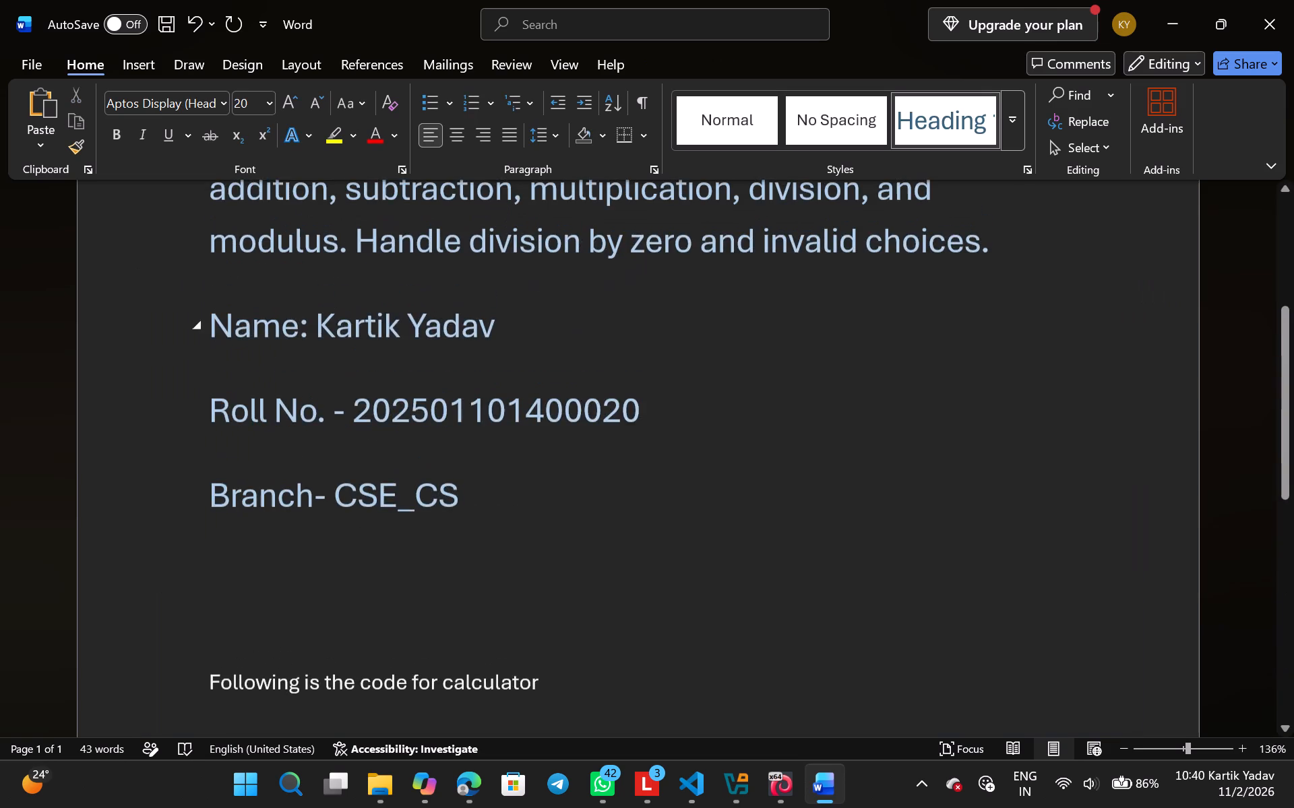
{"action": "scroll", "coordinate": [1016, 347], "scroll_direction": "right", "scroll_amount": 1}
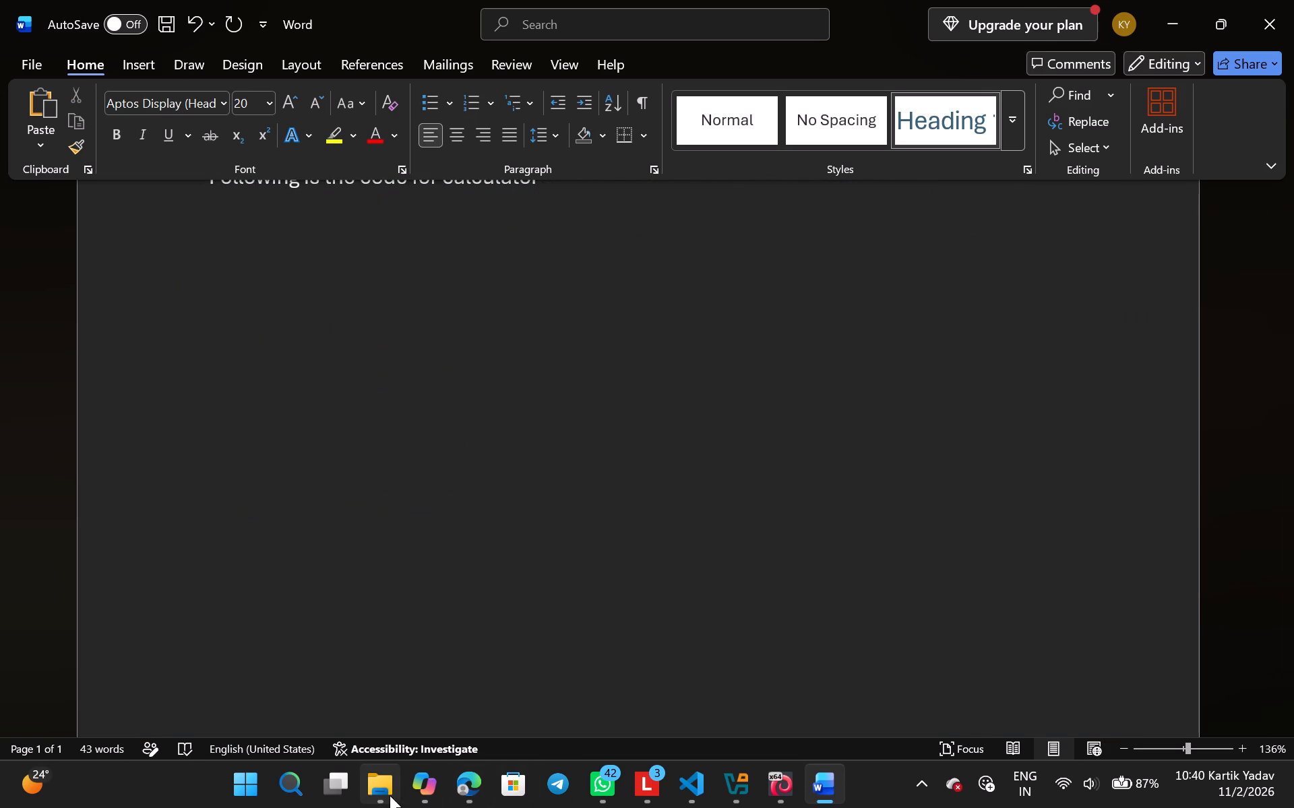
{"action": "left_click", "coordinate": [390, 795]}
{"action": "scroll", "coordinate": [368, 616], "scroll_direction": "down", "scroll_amount": 2}
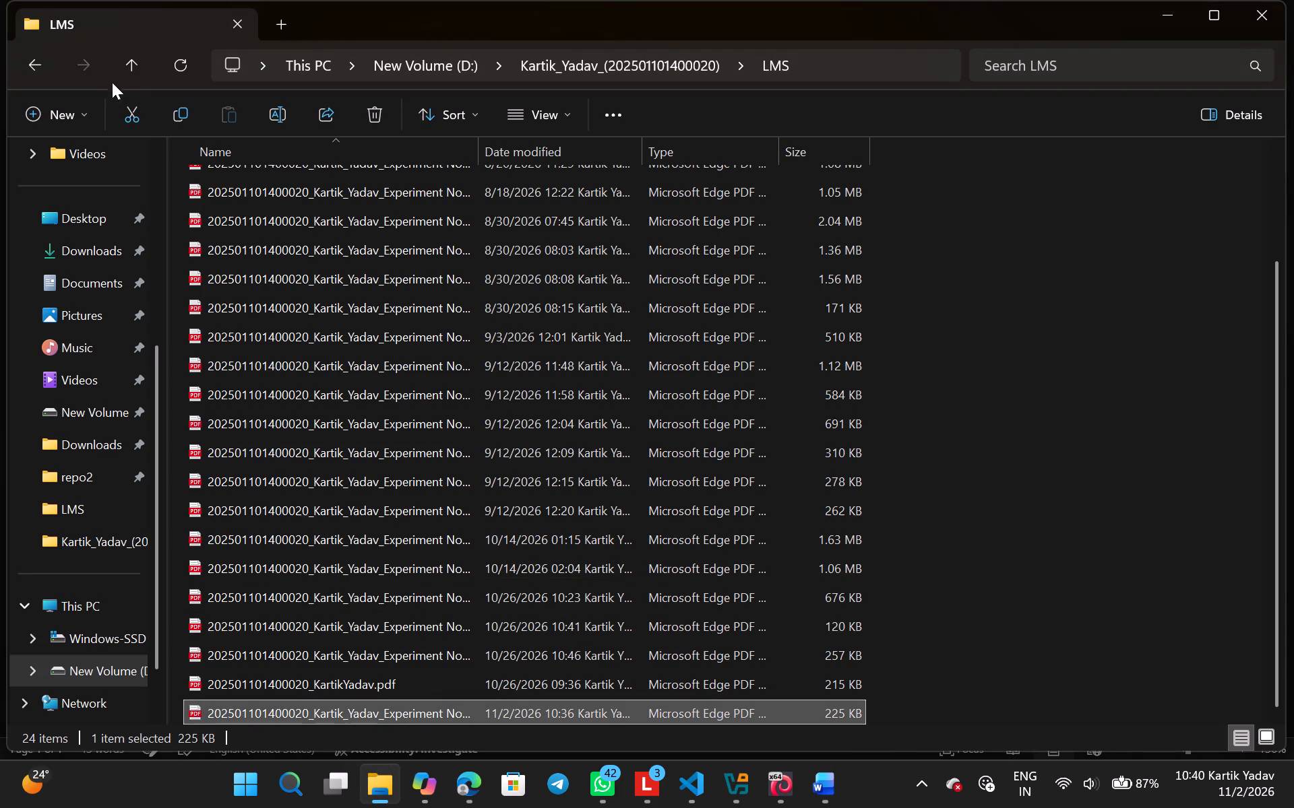
{"action": "left_click", "coordinate": [123, 66]}
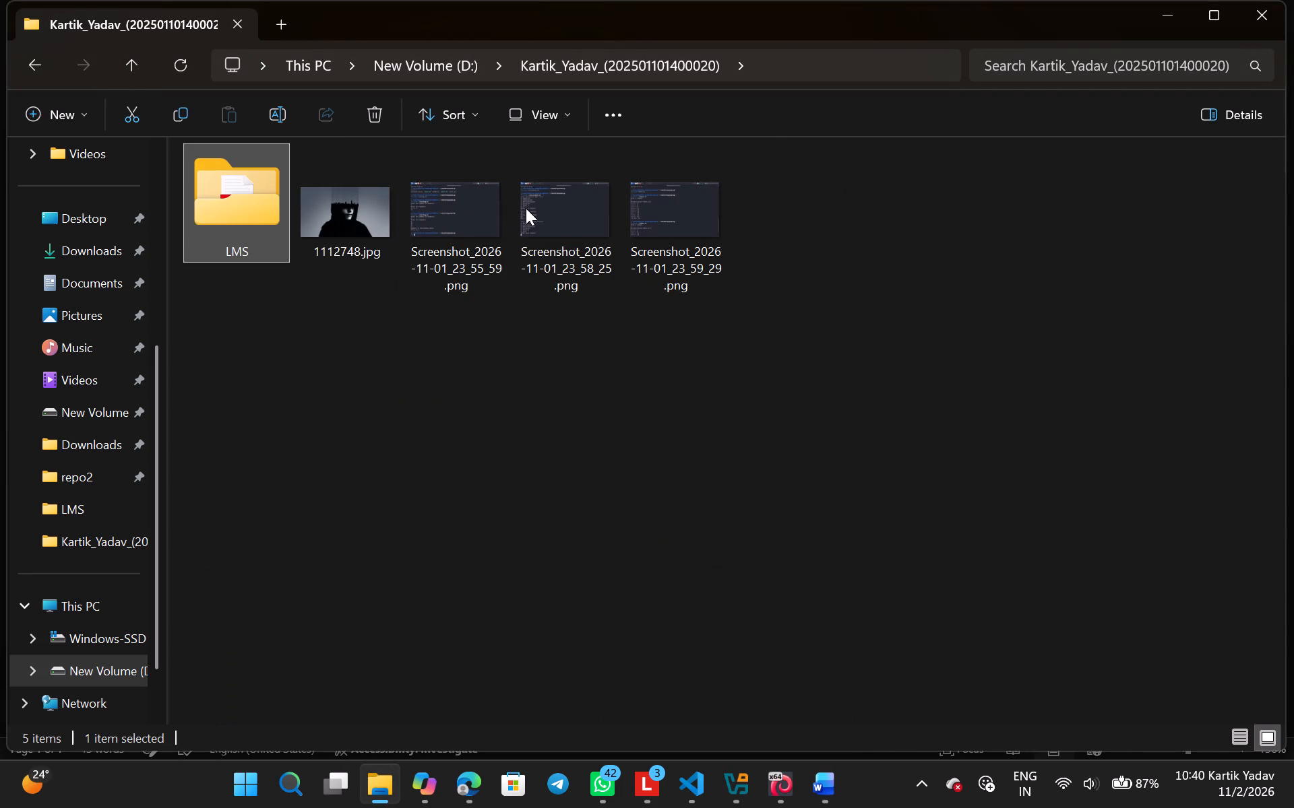
{"action": "double_click", "coordinate": [545, 211]}
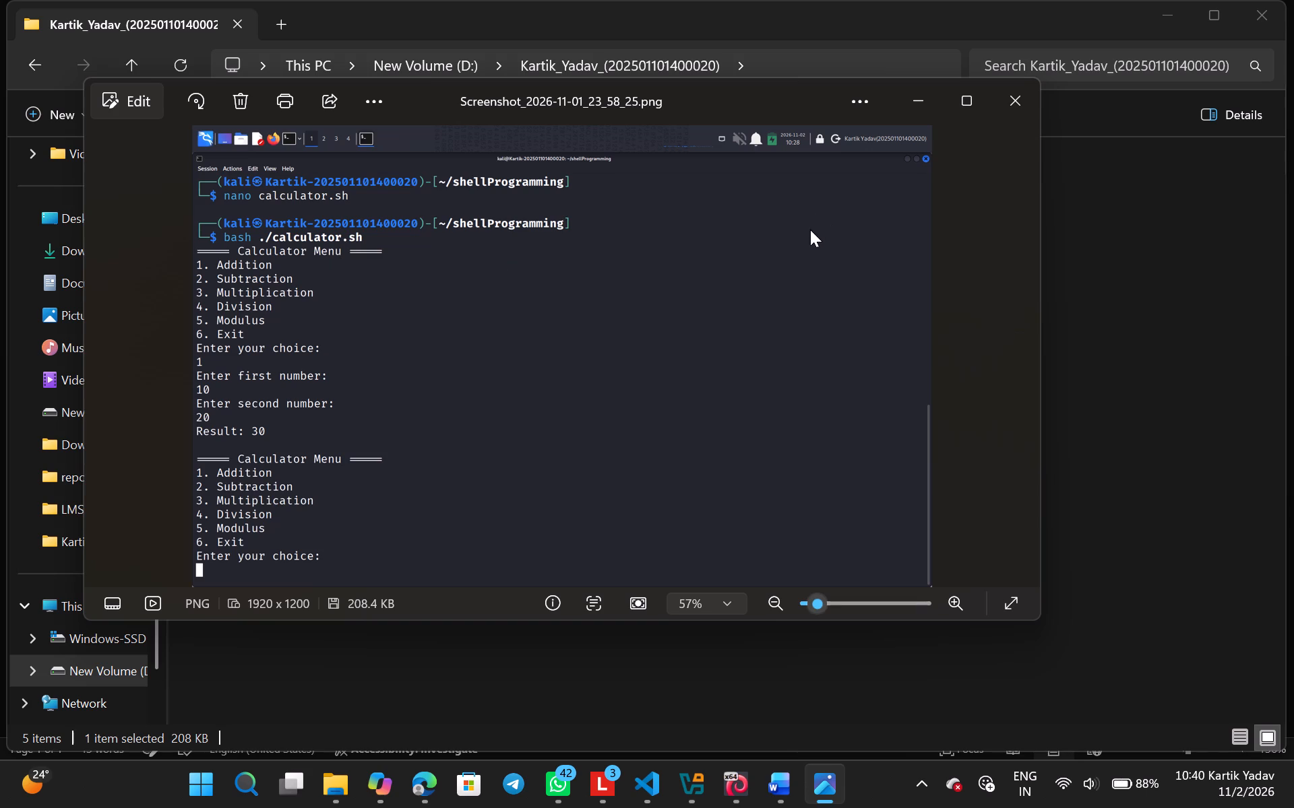
{"action": "left_click", "coordinate": [1014, 106]}
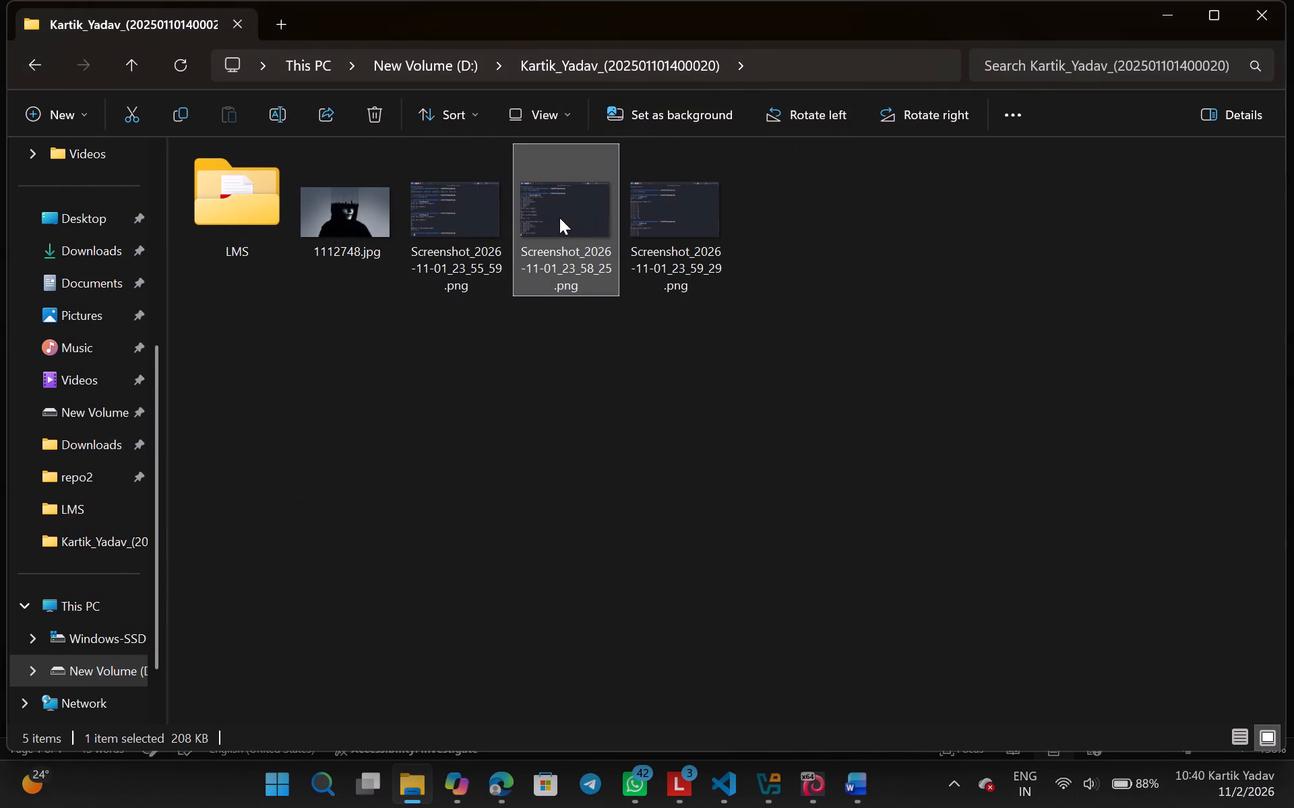
Insert Screenshot_2026-11-01_23_58_25.png into the Word report and position it below the Branch line.
{"action": "left_click_drag", "start_coordinate": [559, 214], "coordinate": [866, 781]}
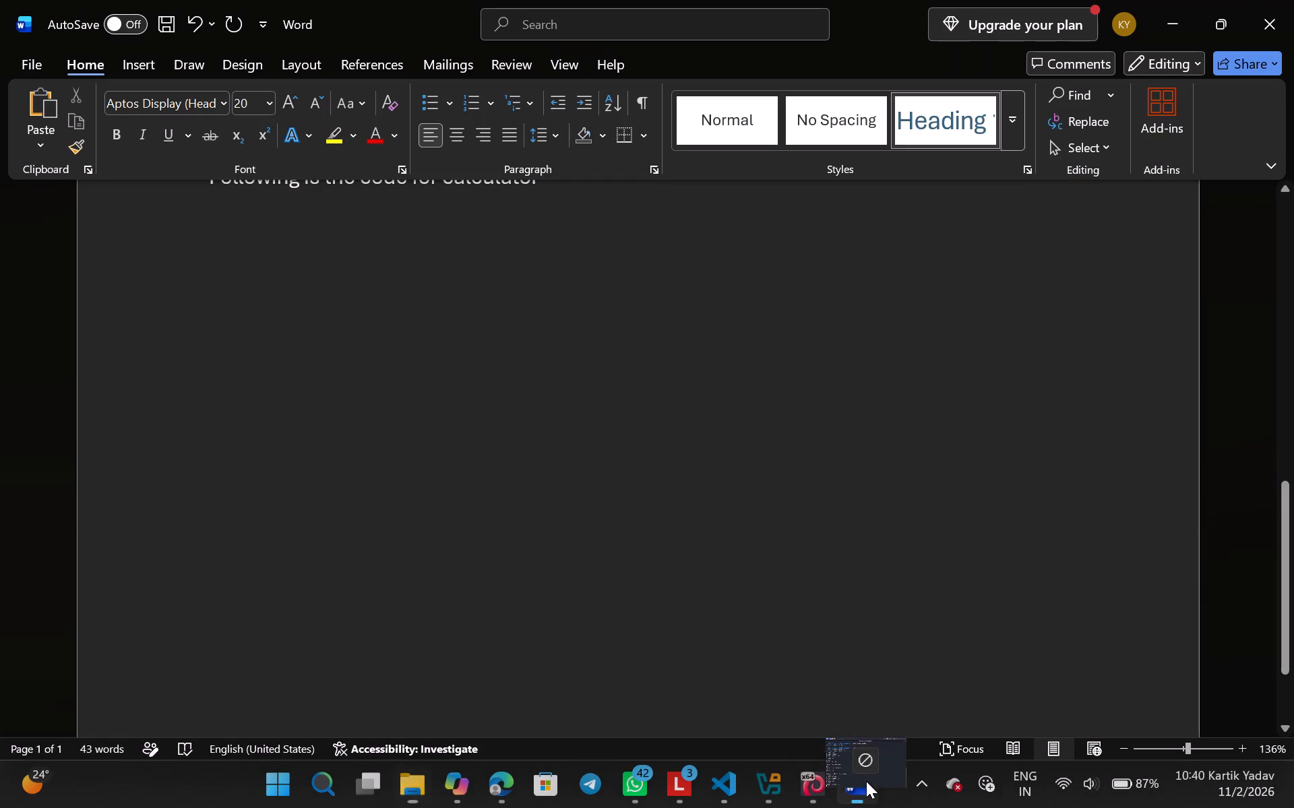
{"action": "left_click_drag", "start_coordinate": [866, 781], "coordinate": [426, 397]}
{"action": "scroll", "coordinate": [426, 397], "scroll_direction": "up", "scroll_amount": 1}
{"action": "left_click_drag", "start_coordinate": [518, 385], "coordinate": [500, 581]}
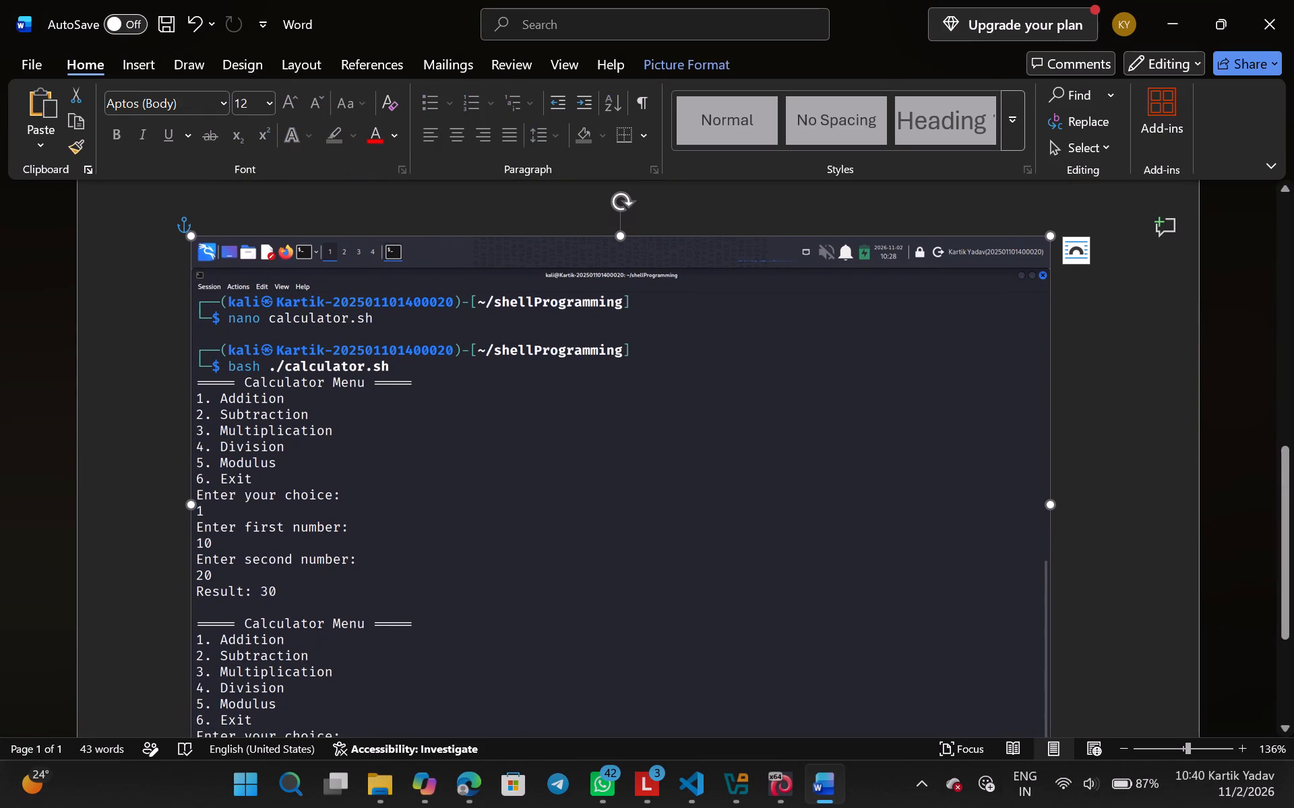
{"action": "scroll", "coordinate": [121, 467], "scroll_direction": "down", "scroll_amount": 1}
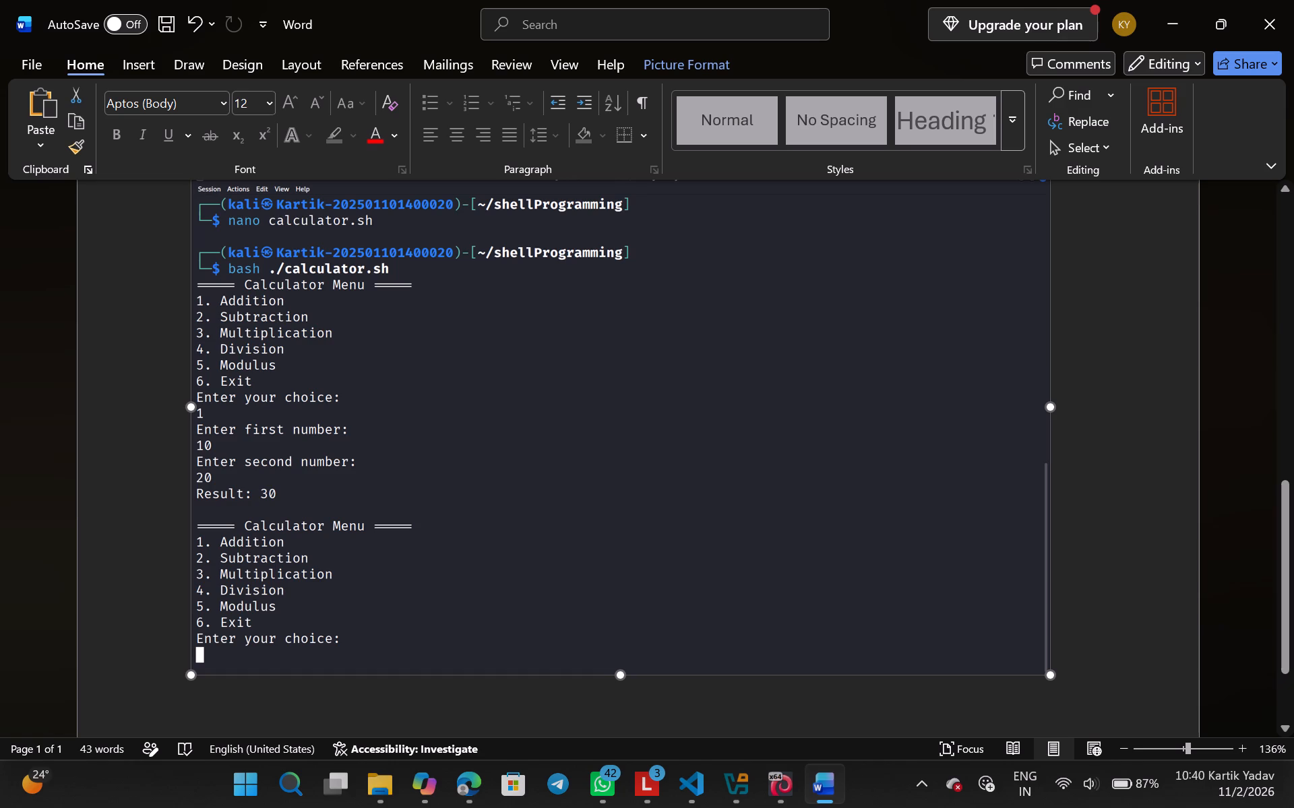
{"action": "scroll", "coordinate": [121, 467], "scroll_direction": "up", "scroll_amount": 3}
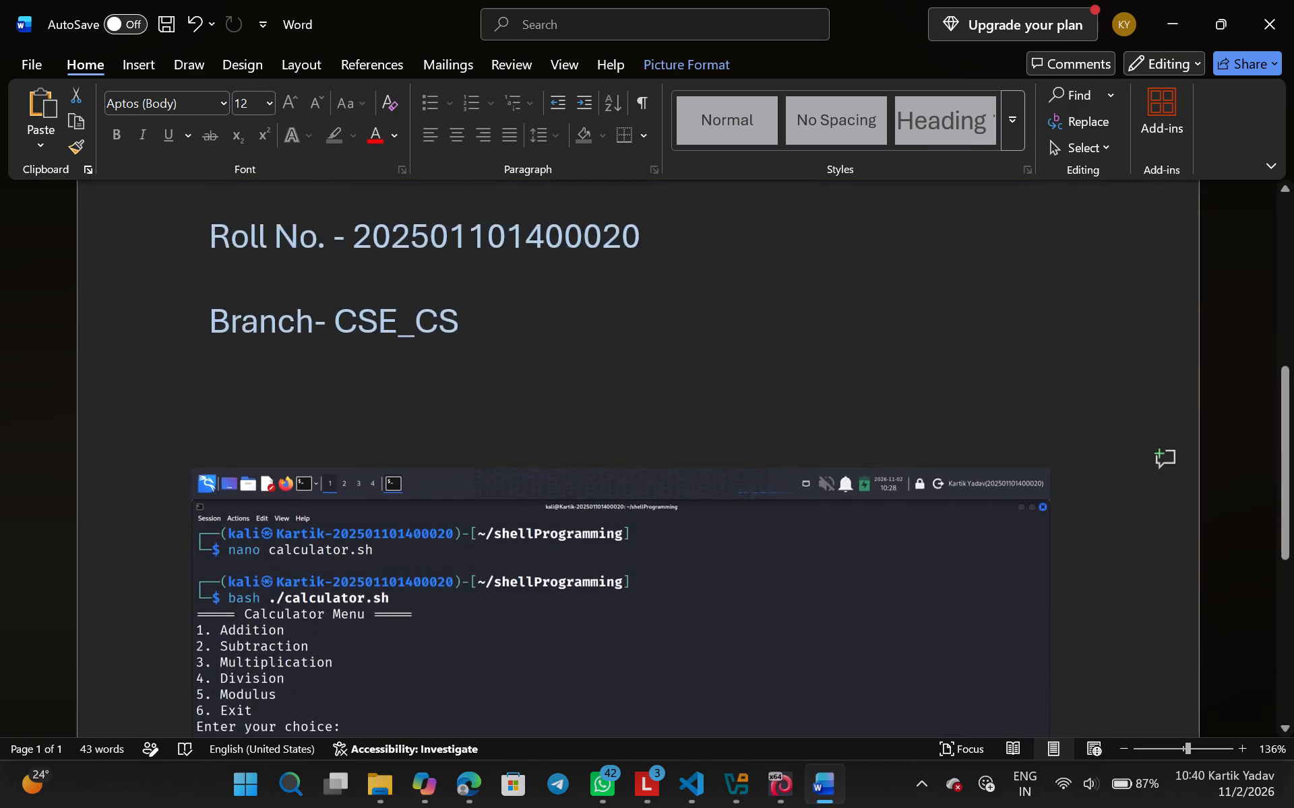
{"action": "scroll", "coordinate": [121, 467], "scroll_direction": "down", "scroll_amount": 1}
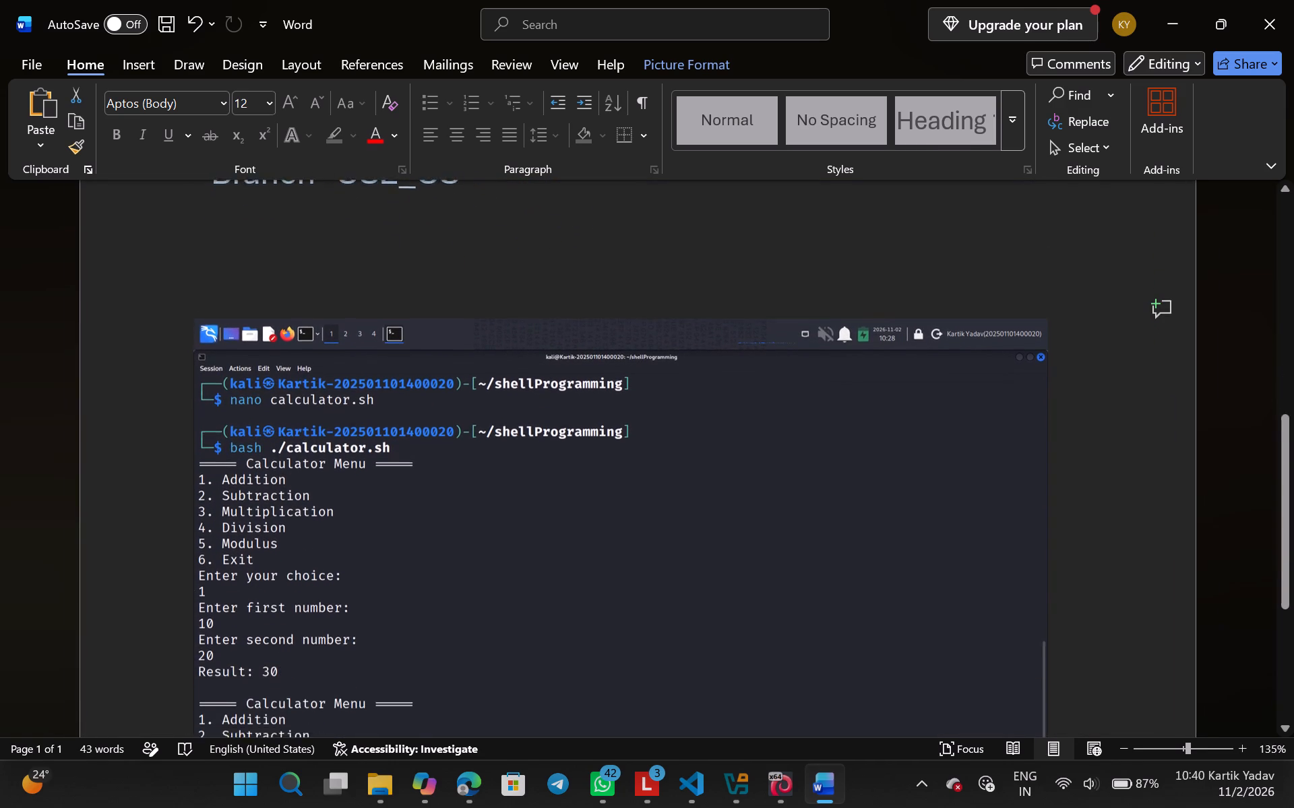
Enlarge the calculator output screenshot below the Branch line to nearly the page width and centre it horizontally on the page.
{"action": "scroll", "coordinate": [121, 467], "scroll_direction": "down", "scroll_amount": 1}
{"action": "scroll", "coordinate": [1028, 389], "scroll_direction": "down", "scroll_amount": 1}
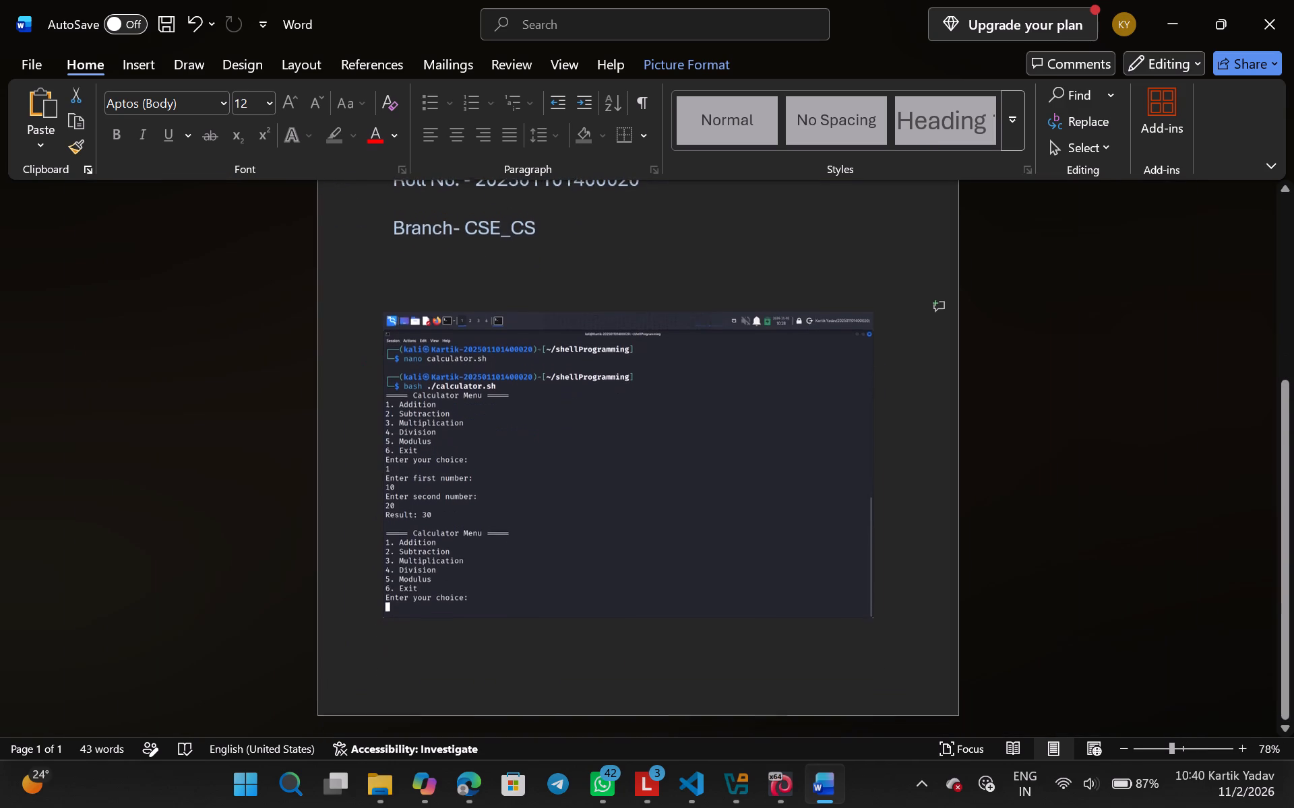
{"action": "left_click", "coordinate": [688, 414]}
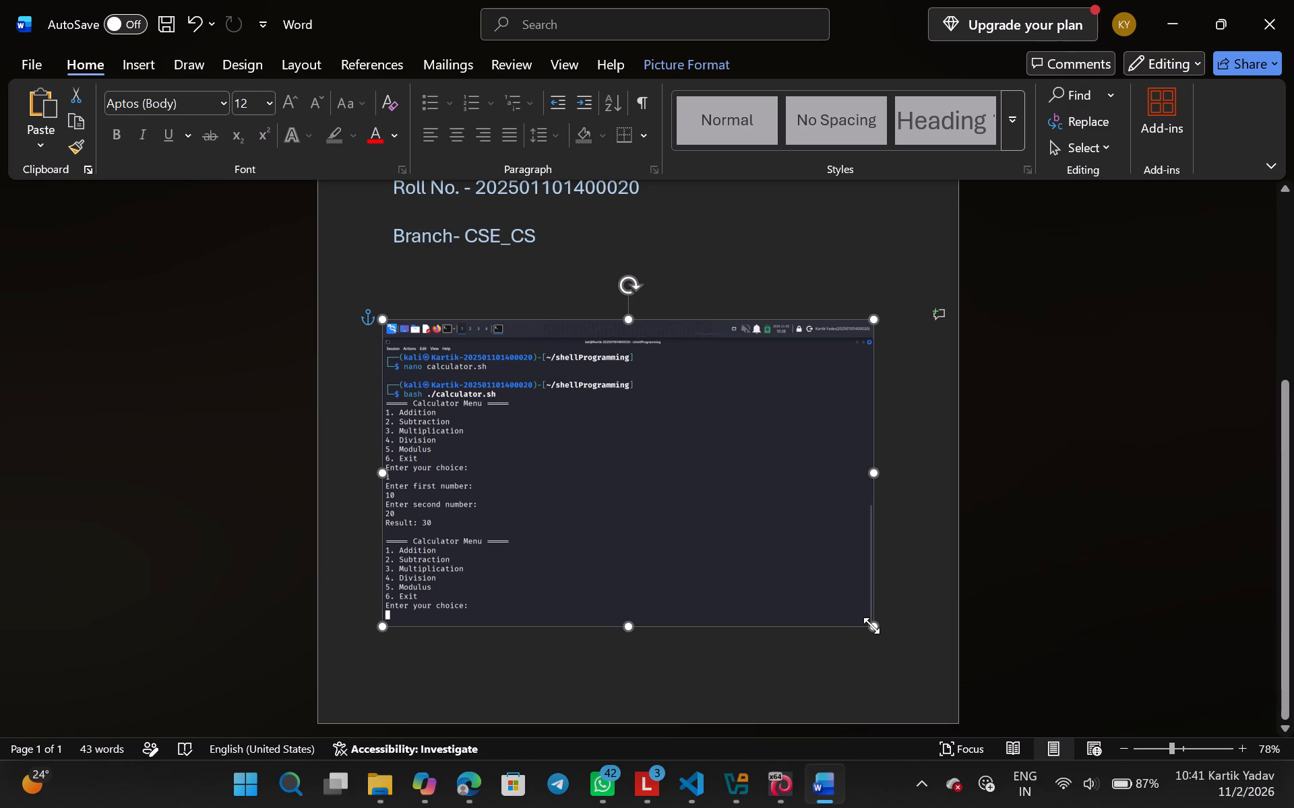
{"action": "left_click_drag", "start_coordinate": [871, 626], "coordinate": [948, 677]}
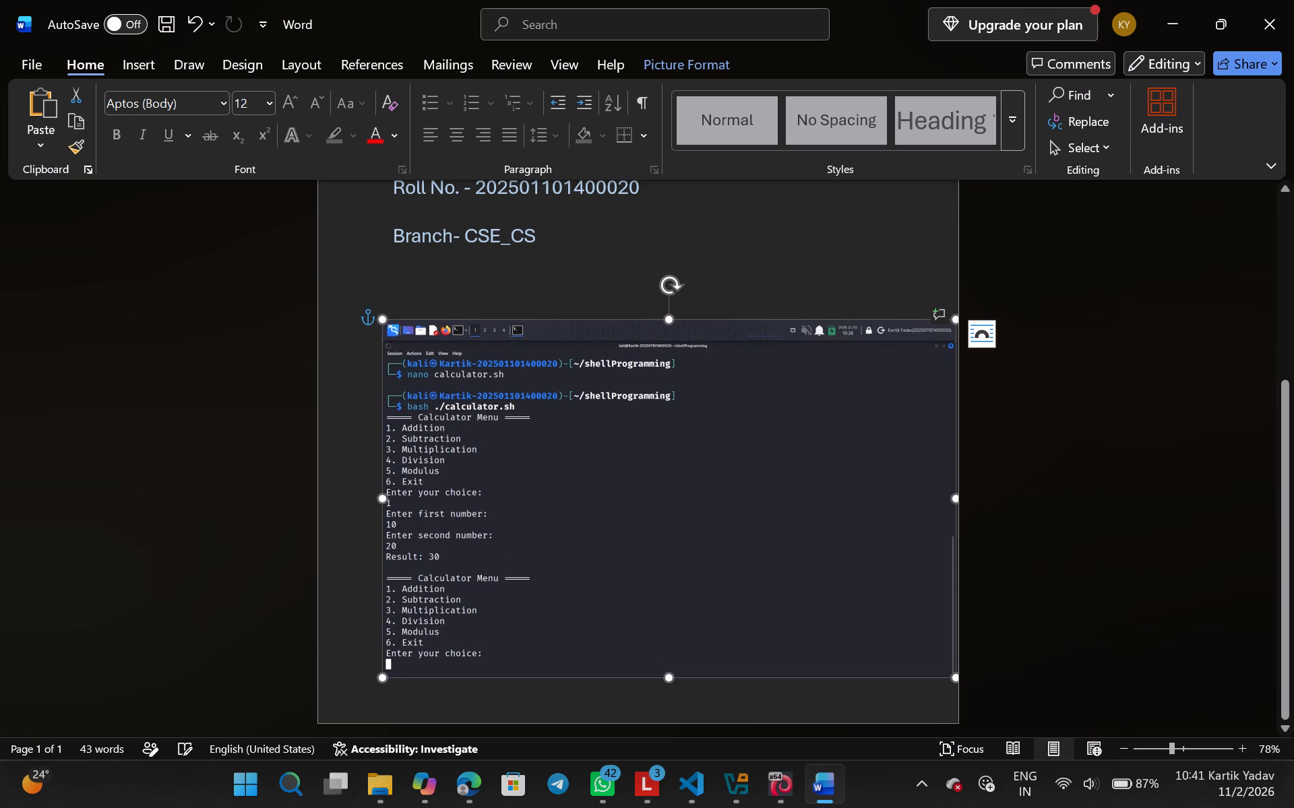
{"action": "left_click_drag", "start_coordinate": [752, 497], "coordinate": [720, 496]}
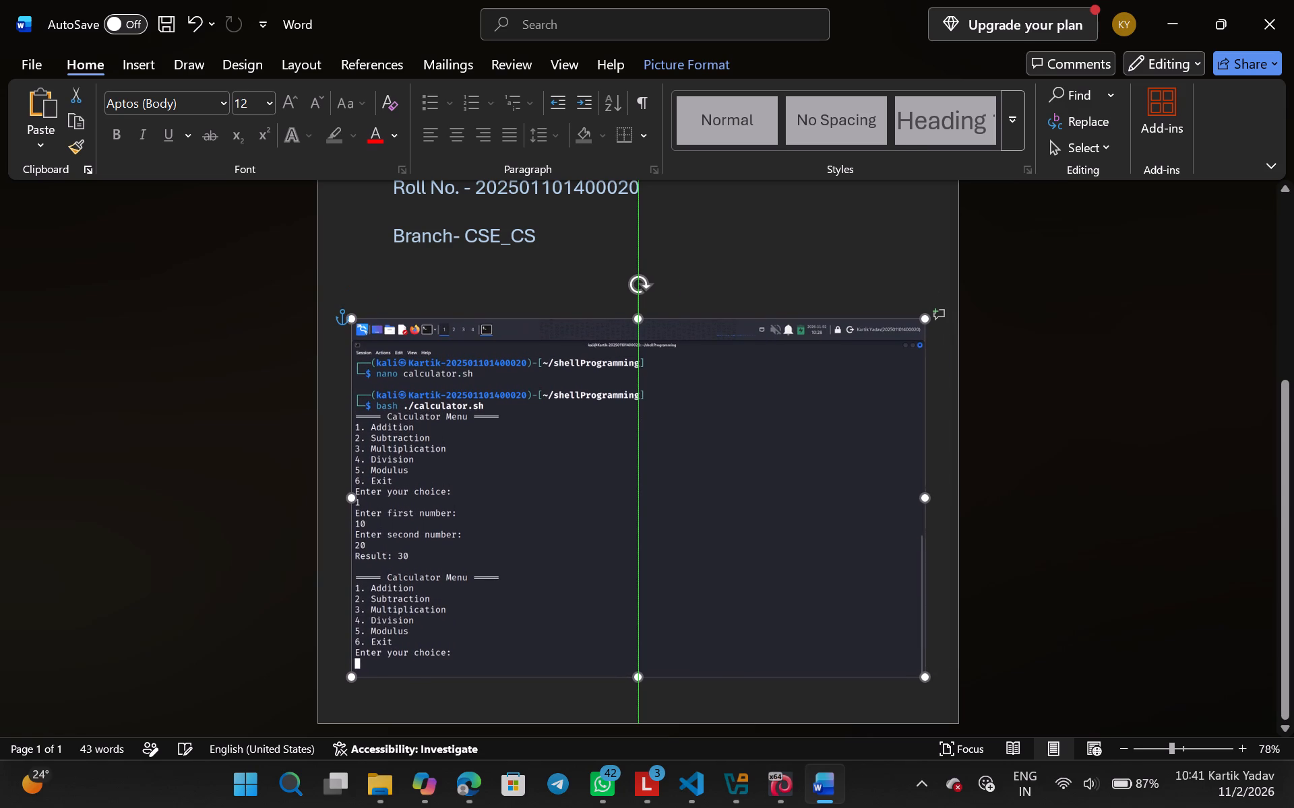
{"action": "left_click_drag", "start_coordinate": [720, 496], "coordinate": [720, 499]}
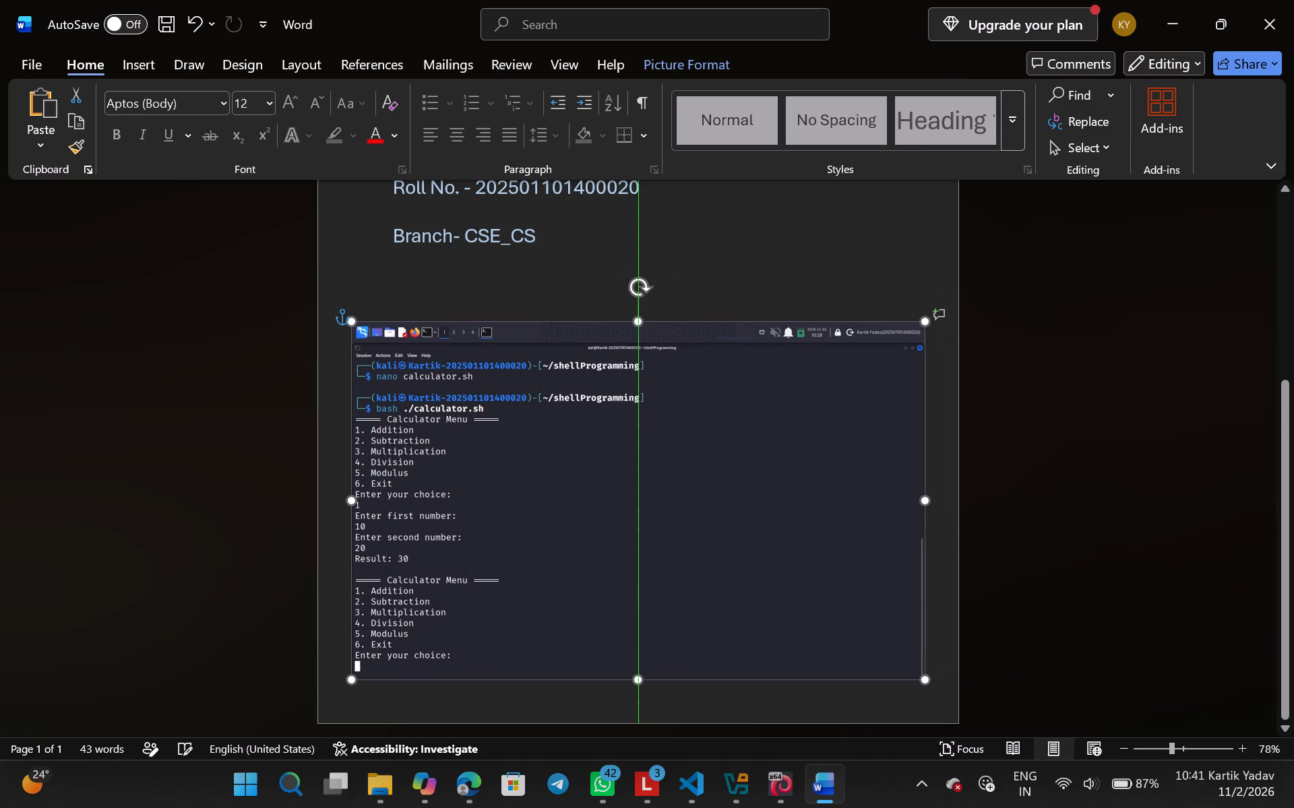
{"action": "left_click_drag", "start_coordinate": [720, 499], "coordinate": [720, 500]}
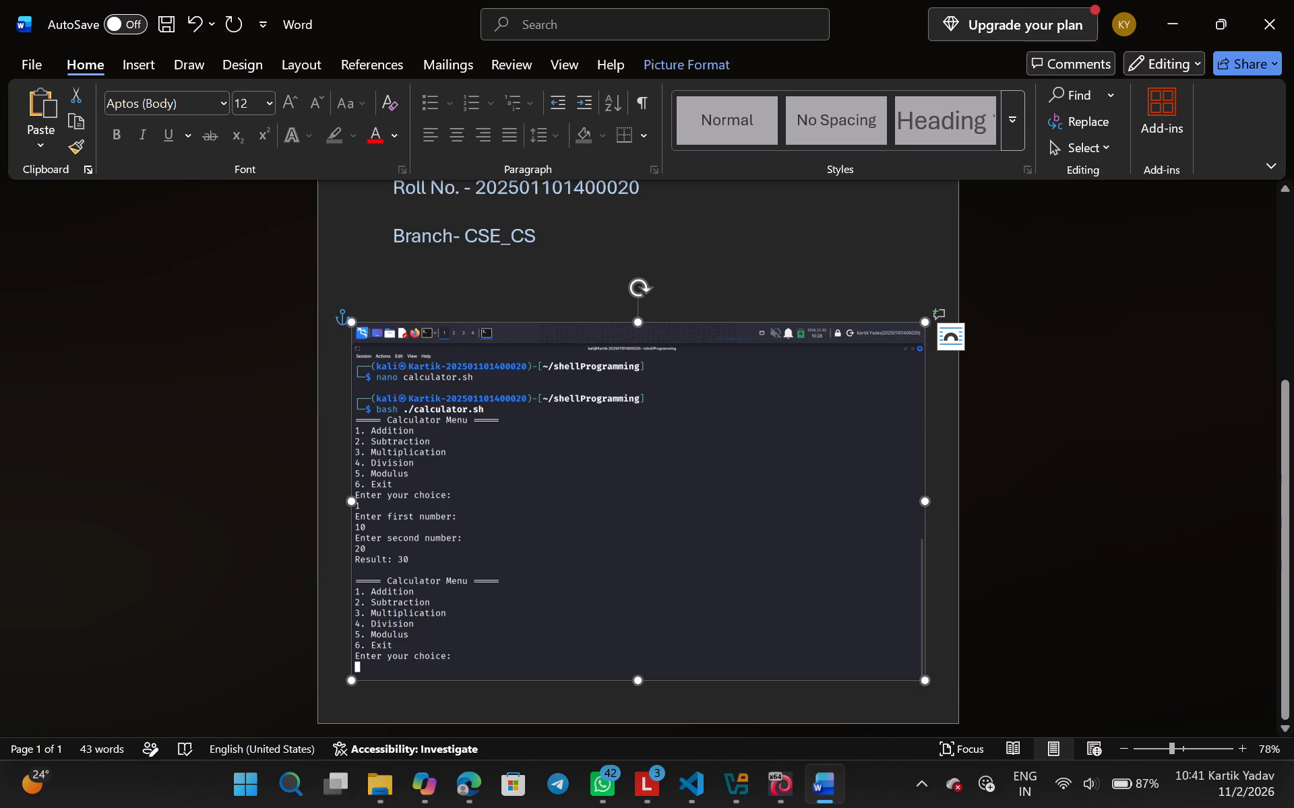
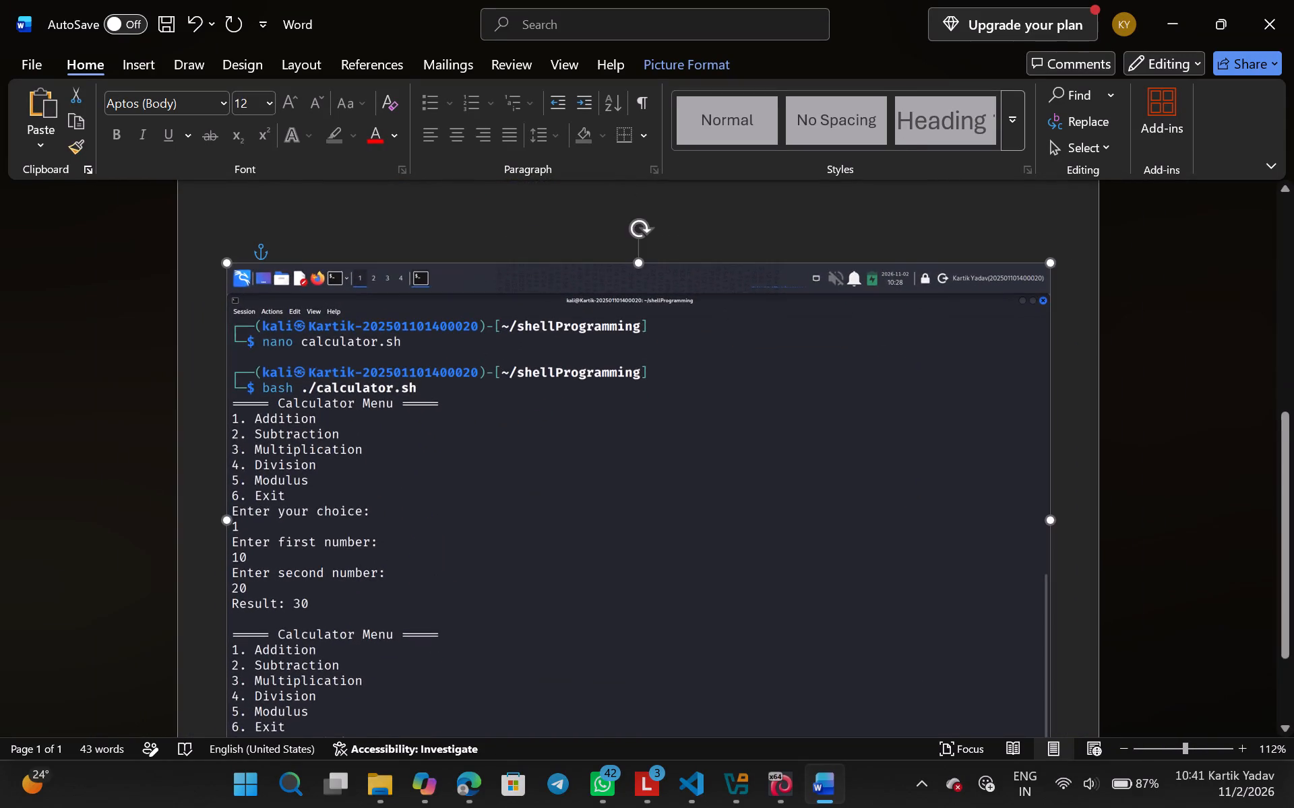
Start saving a copy of the report in the LMS folder inside the student's folder, with PDF as the file type.
{"action": "scroll", "coordinate": [1144, 419], "scroll_direction": "up", "scroll_amount": 5}
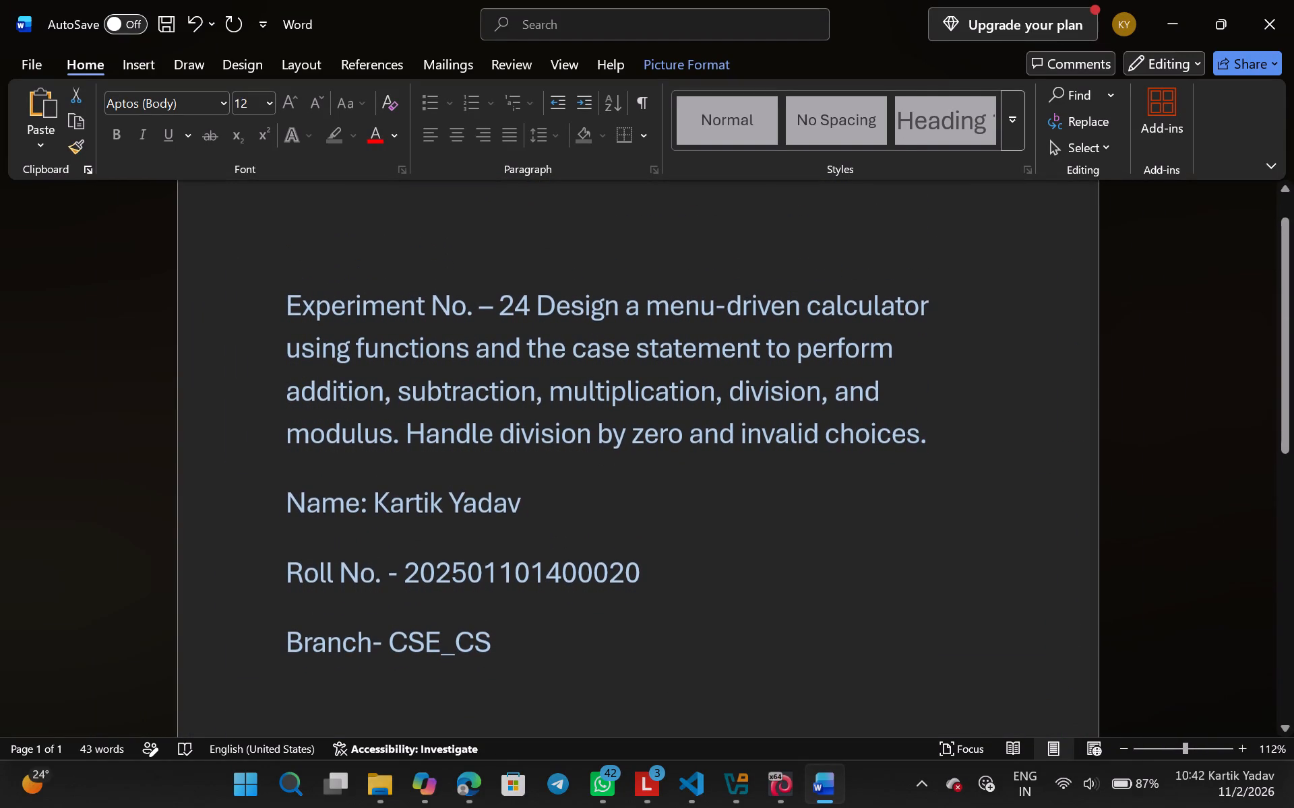
{"action": "scroll", "coordinate": [1144, 419], "scroll_direction": "down", "scroll_amount": 1}
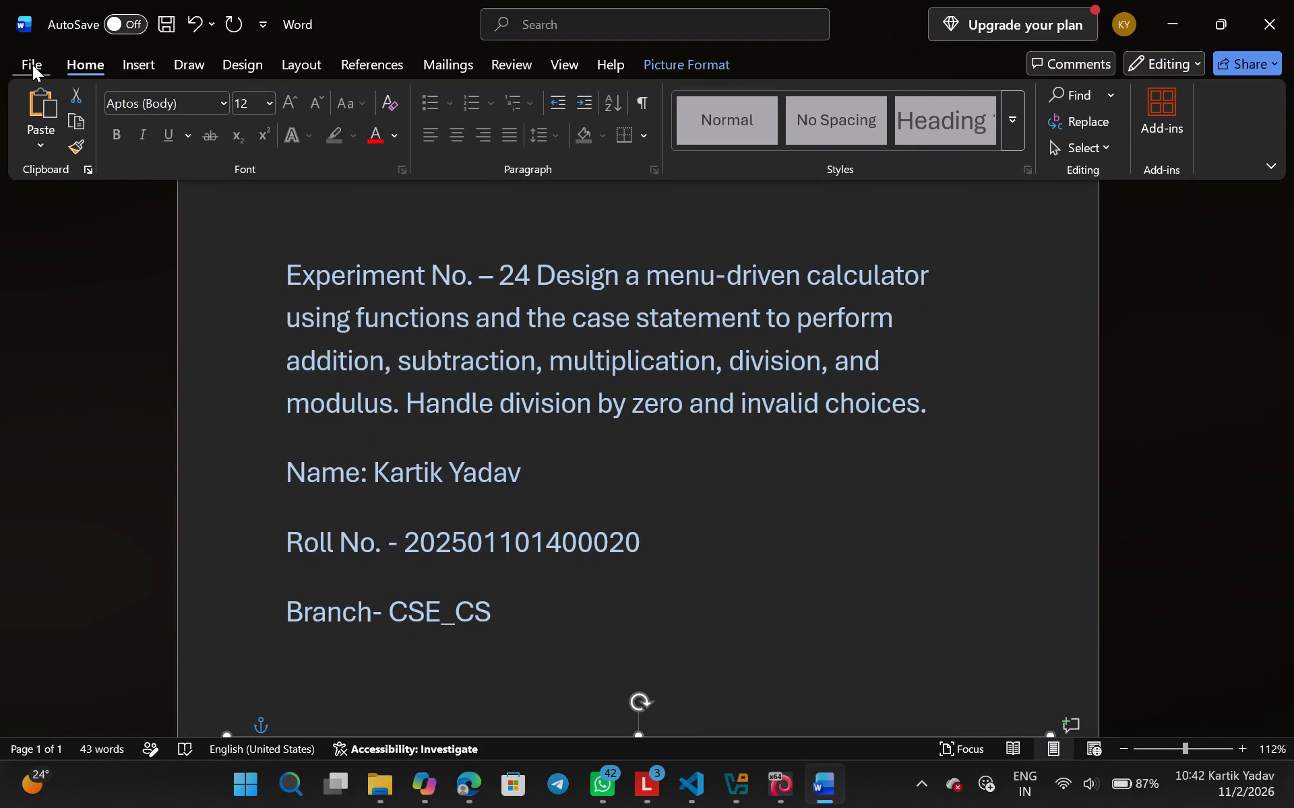
{"action": "left_click", "coordinate": [32, 65]}
{"action": "left_click", "coordinate": [113, 383]}
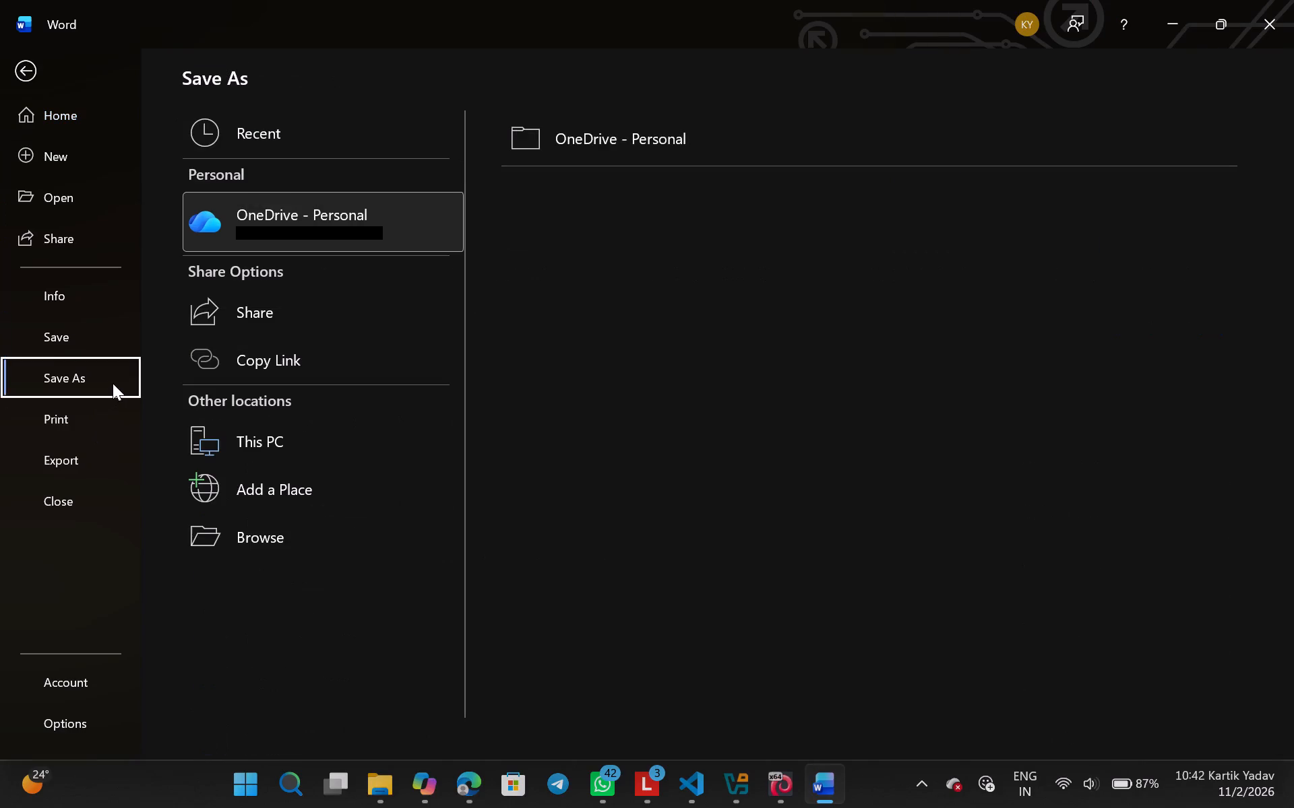
{"action": "left_click", "coordinate": [327, 521]}
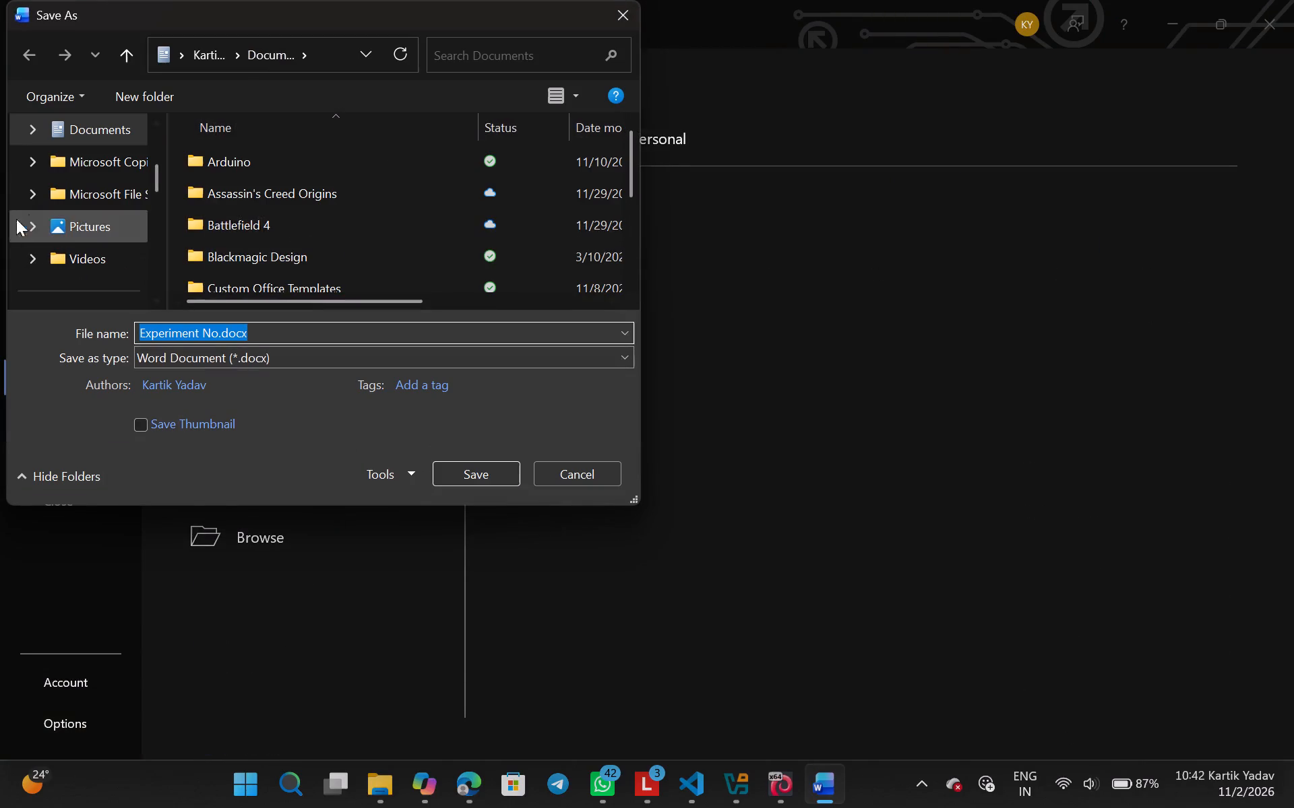
{"action": "scroll", "coordinate": [74, 203], "scroll_direction": "down", "scroll_amount": 1}
{"action": "left_click", "coordinate": [117, 252]}
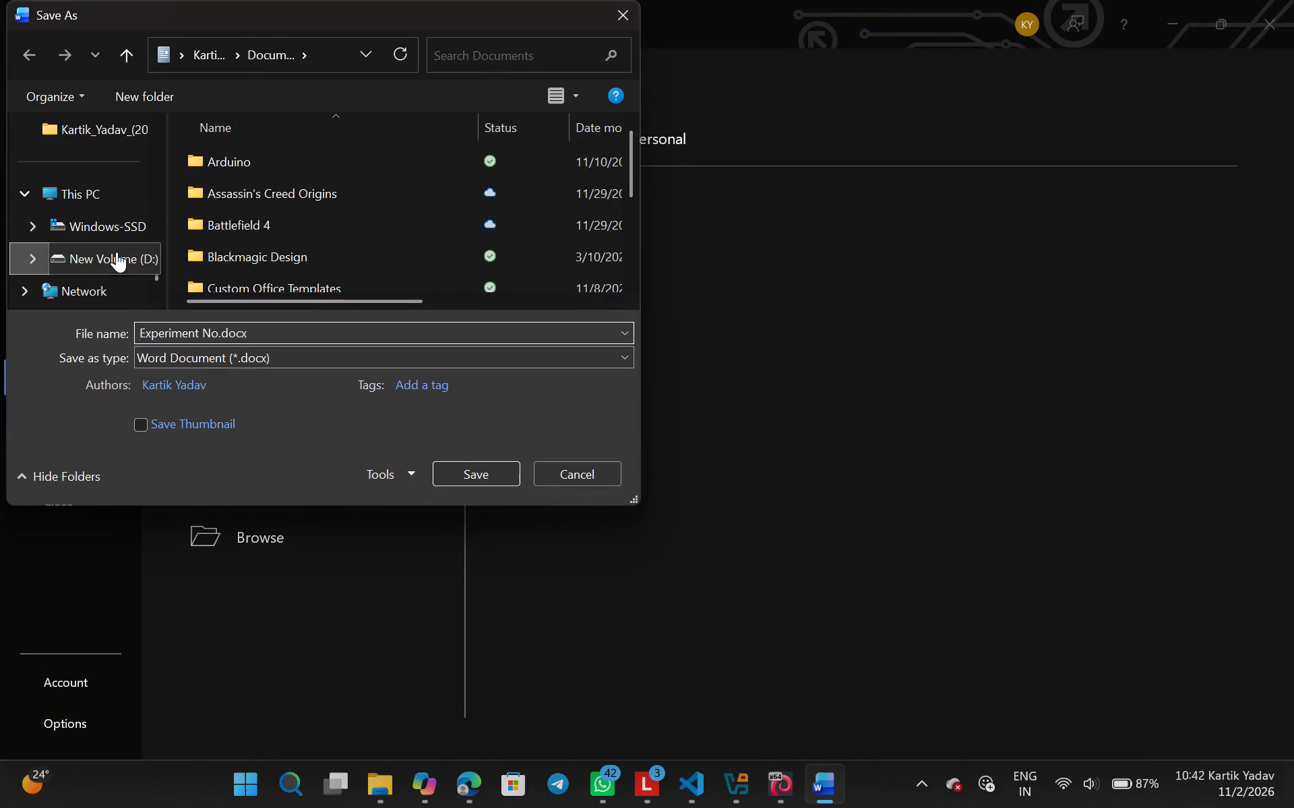
{"action": "left_click", "coordinate": [127, 141]}
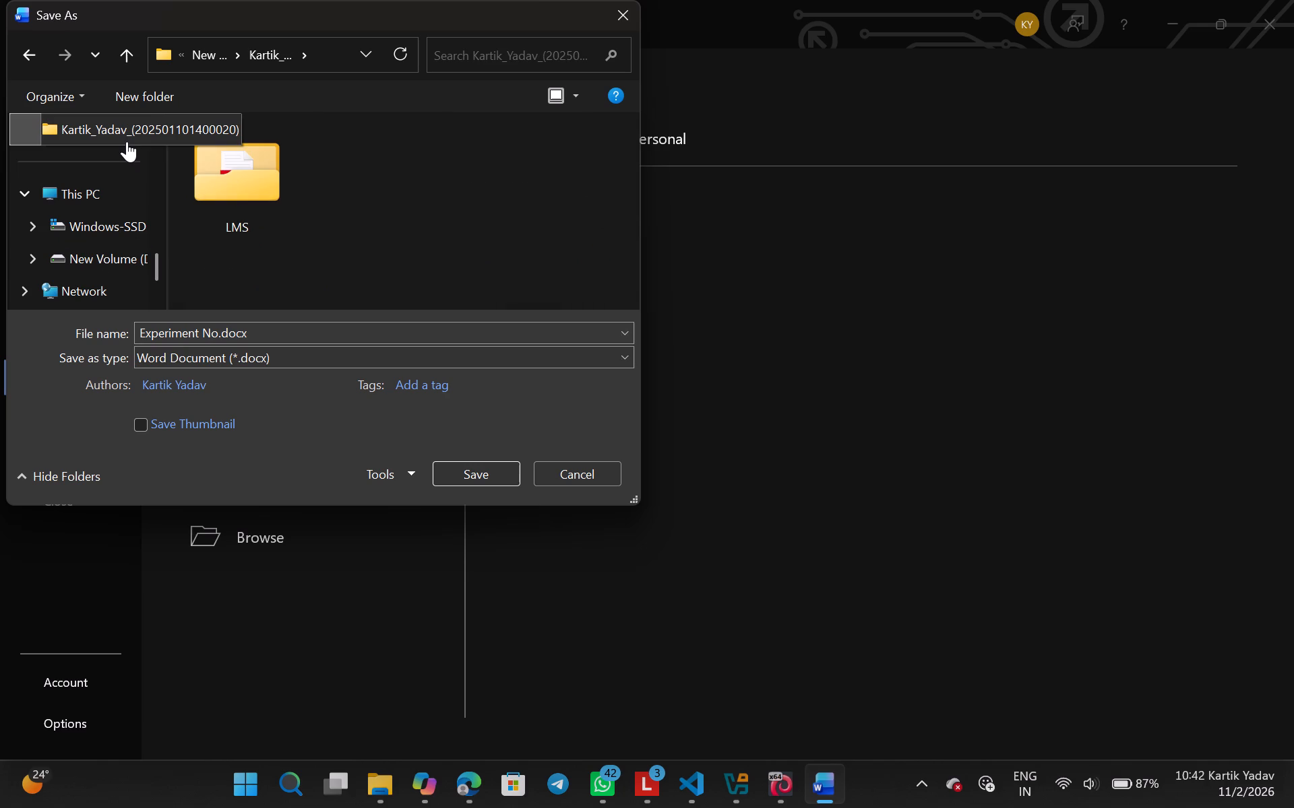
{"action": "double_click", "coordinate": [224, 160]}
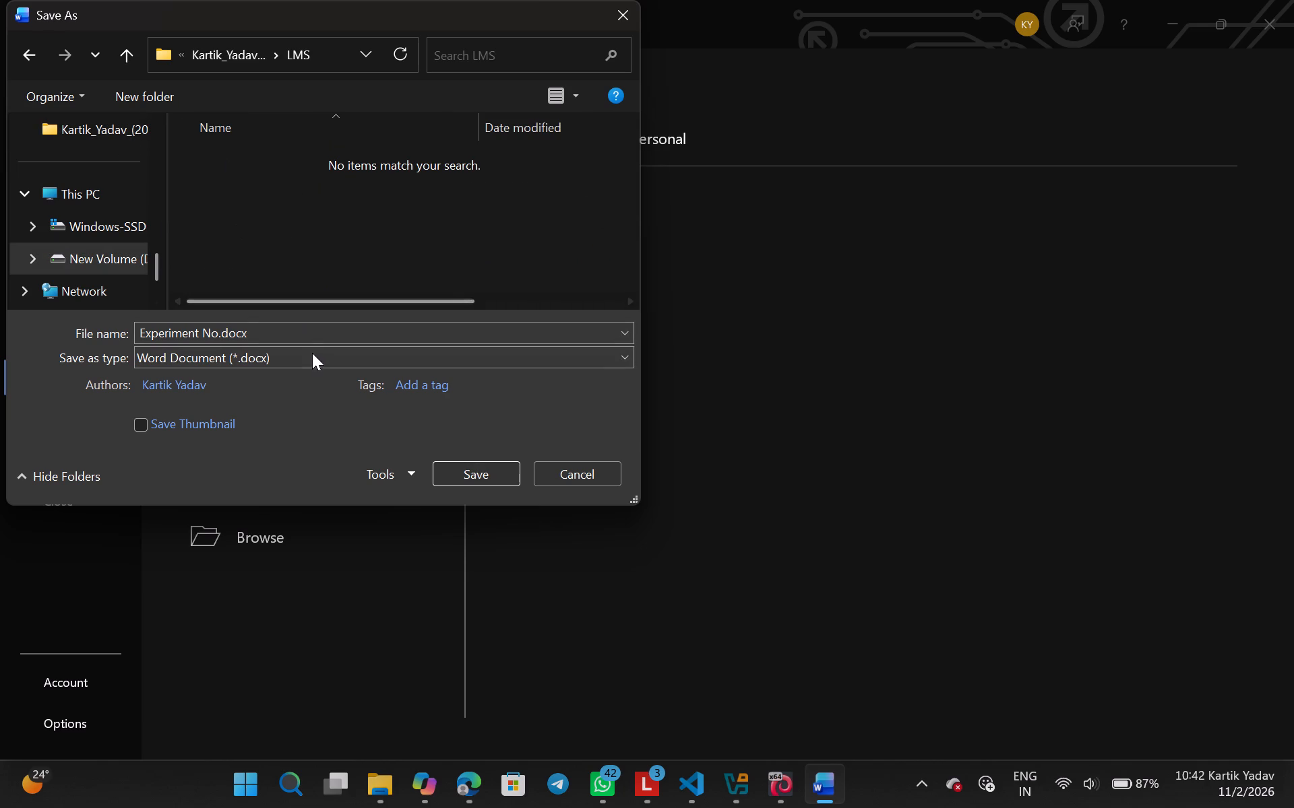
{"action": "left_click", "coordinate": [313, 353]}
{"action": "type", "text": "pd"}
{"action": "key", "text": "Return"}
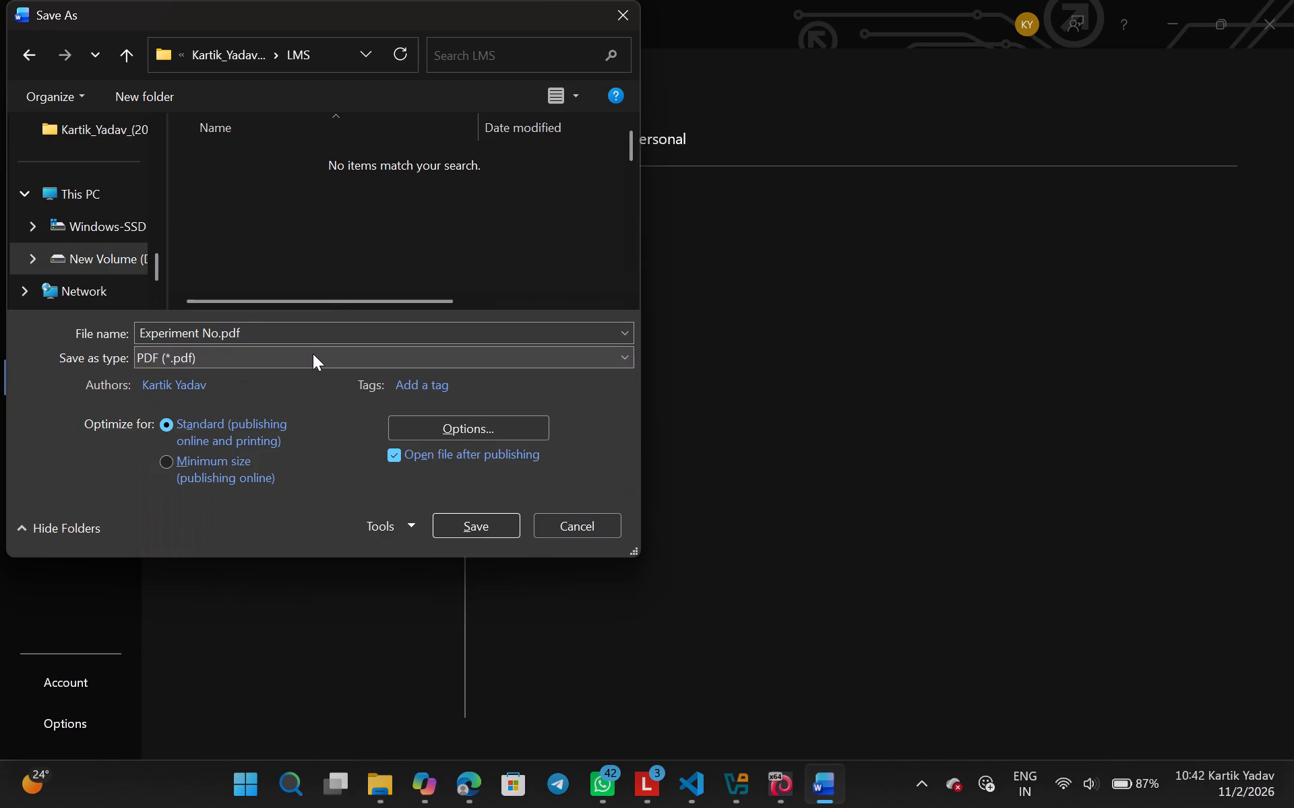
Name the PDF with the roll-number and student-name prefix followed by "Experiment No.24", and save it.
{"action": "left_click", "coordinate": [271, 333]}
{"action": "key", "text": "BackSpace"}
{"action": "type", "text": "20"}
{"action": "left_click", "coordinate": [350, 445]}
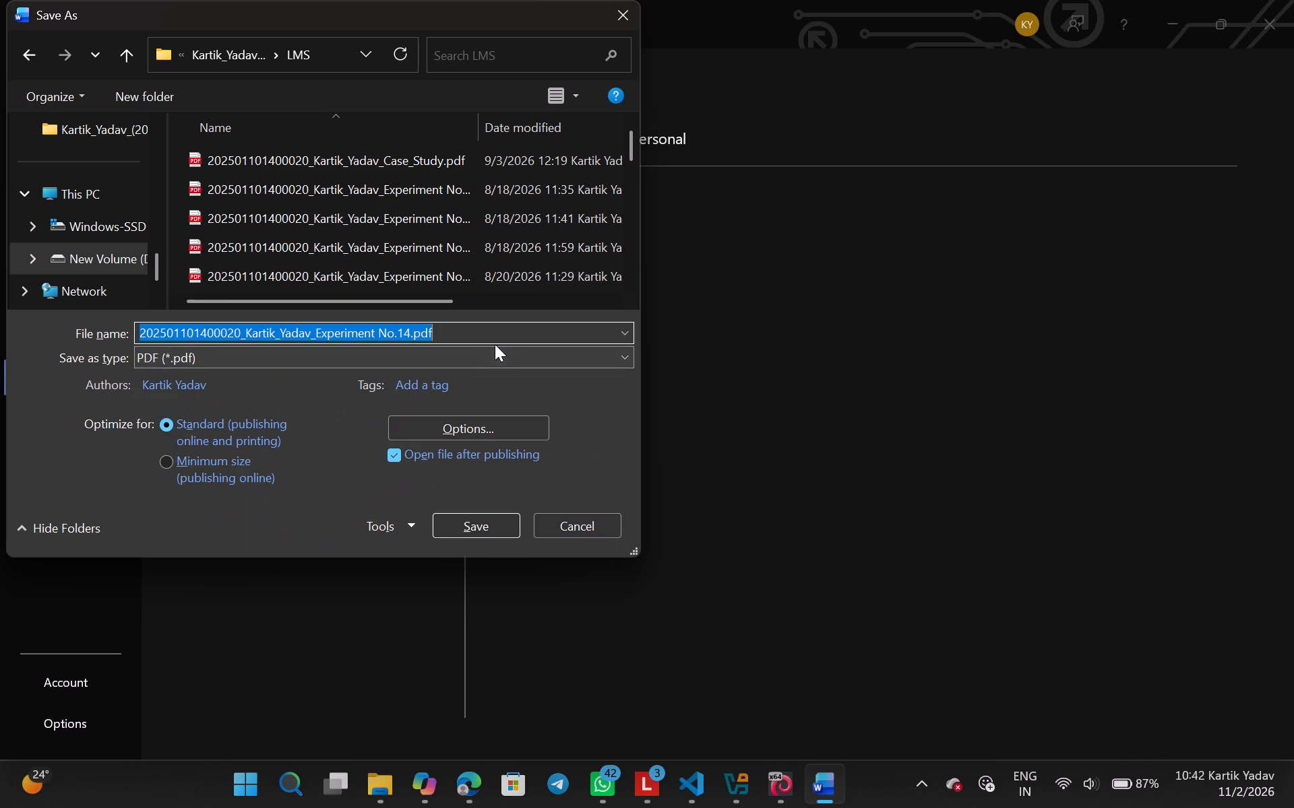
{"action": "key", "text": "Right"}
{"action": "key", "text": "BackSpace"}
{"action": "key", "text": "BackSpace"}
{"action": "key", "text": "BackSpace"}
{"action": "key", "text": "BackSpace"}
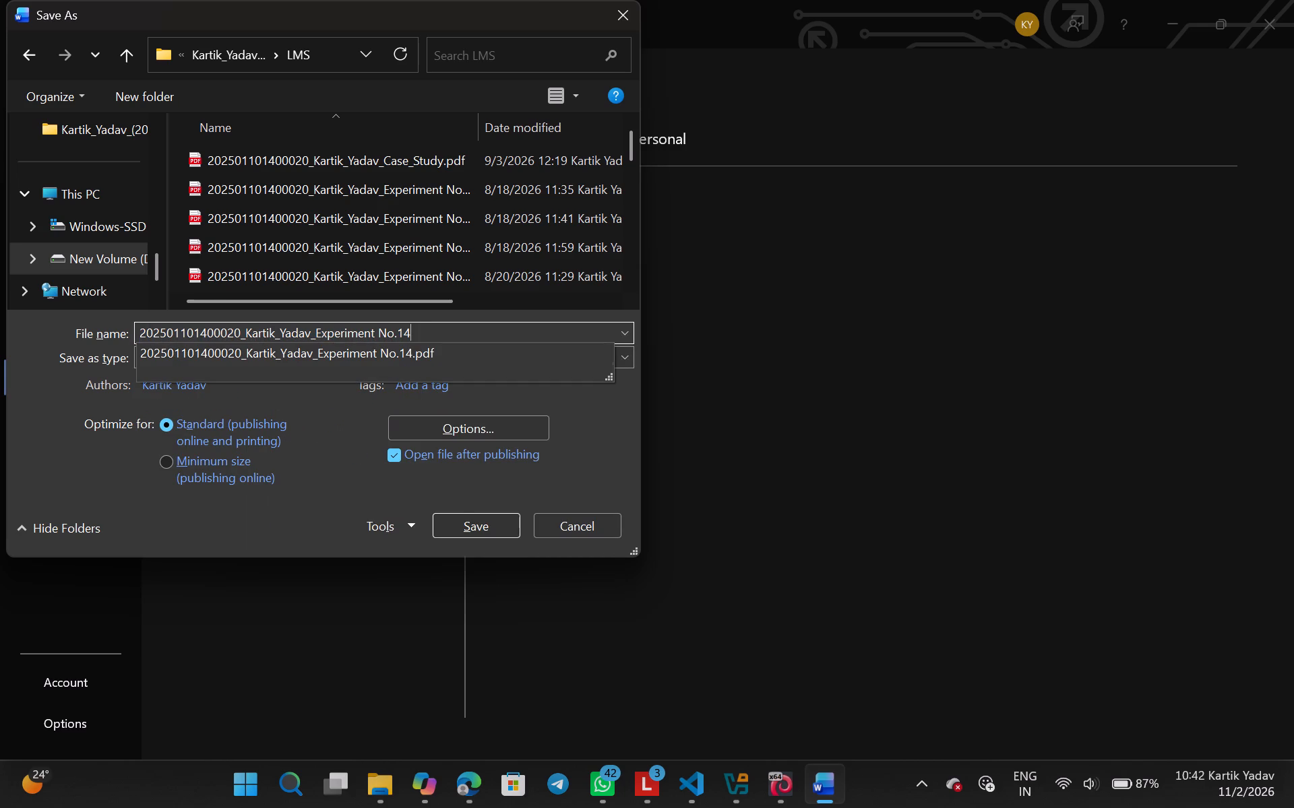
{"action": "key", "text": "BackSpace"}
{"action": "key", "text": "BackSpace"}
{"action": "type", "text": "24"}
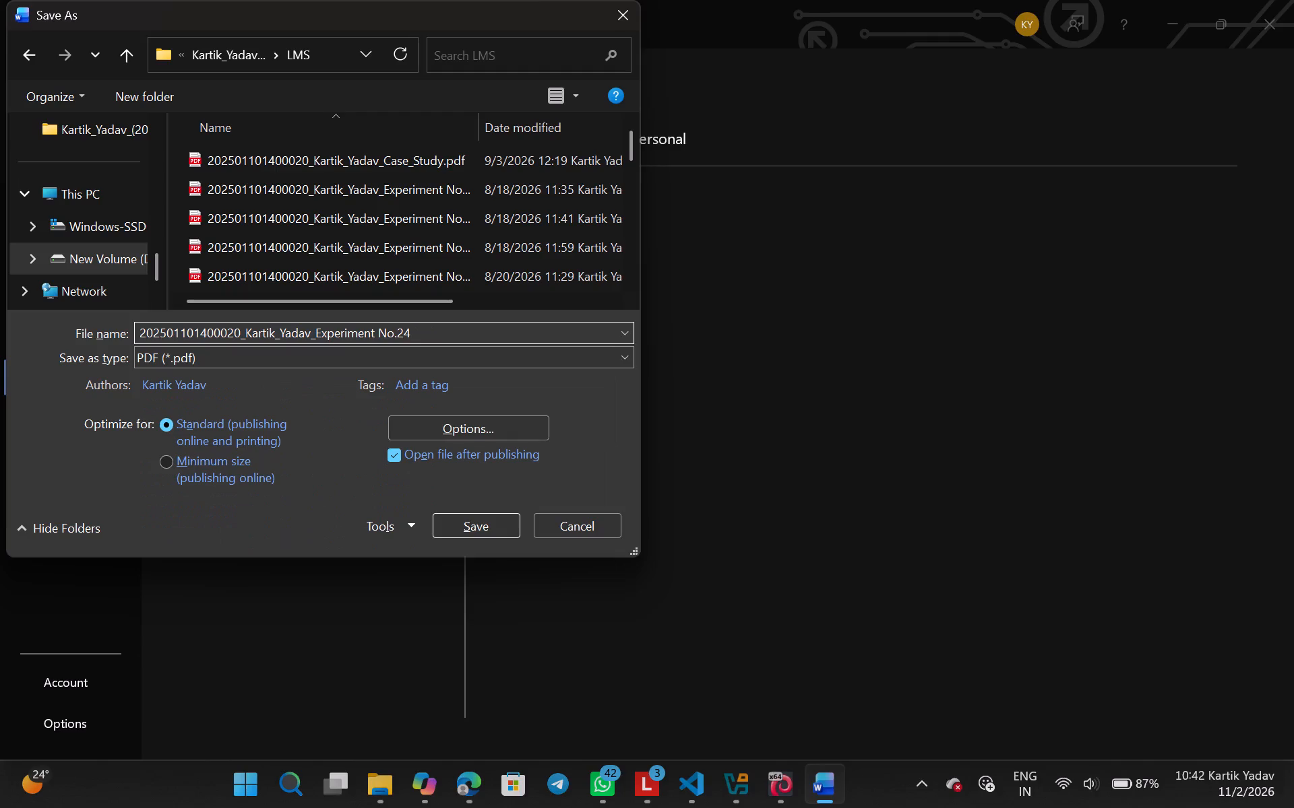
{"action": "key", "text": "Return"}
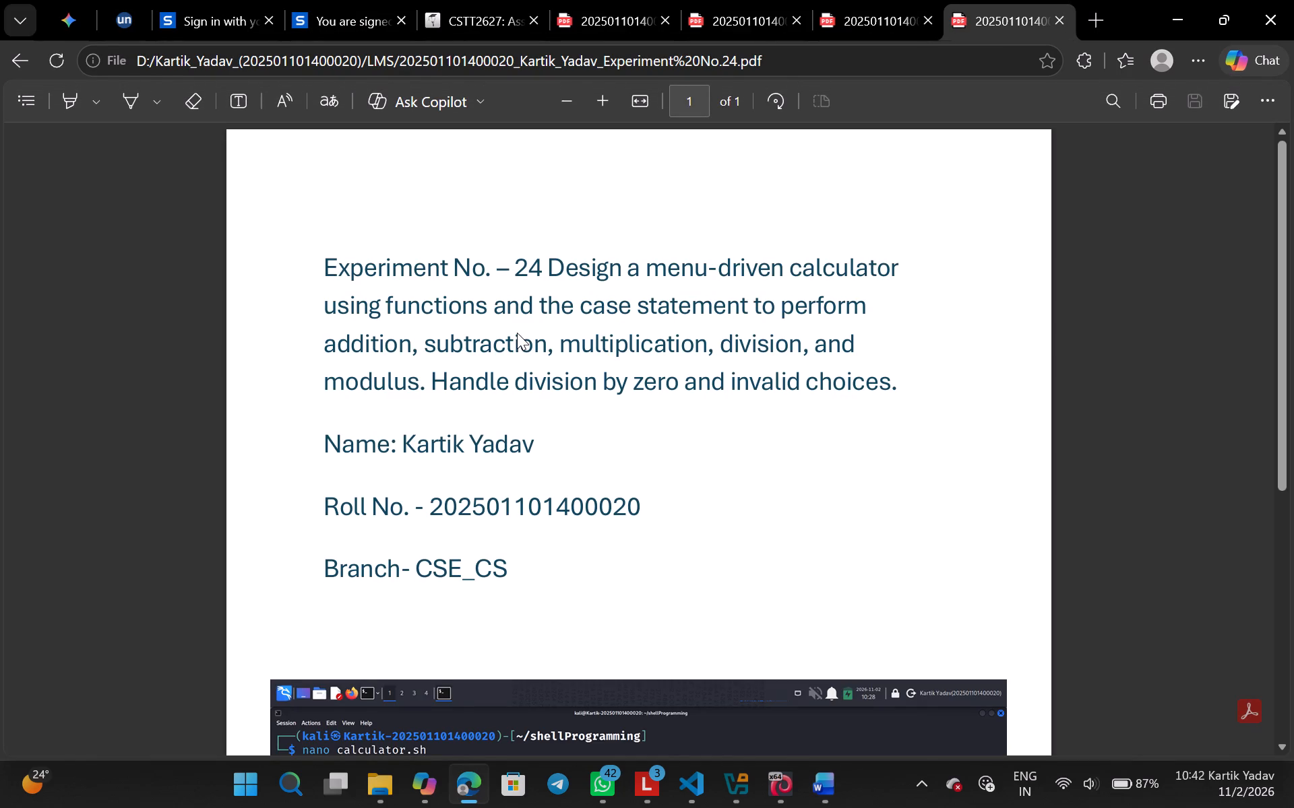
Compare the exported Experiment No.24 PDF with the Experiment No.23 PDF and review its heading and calculator screenshot.
{"action": "left_click", "coordinate": [889, 9]}
{"action": "scroll", "coordinate": [753, 537], "scroll_direction": "up", "scroll_amount": 5}
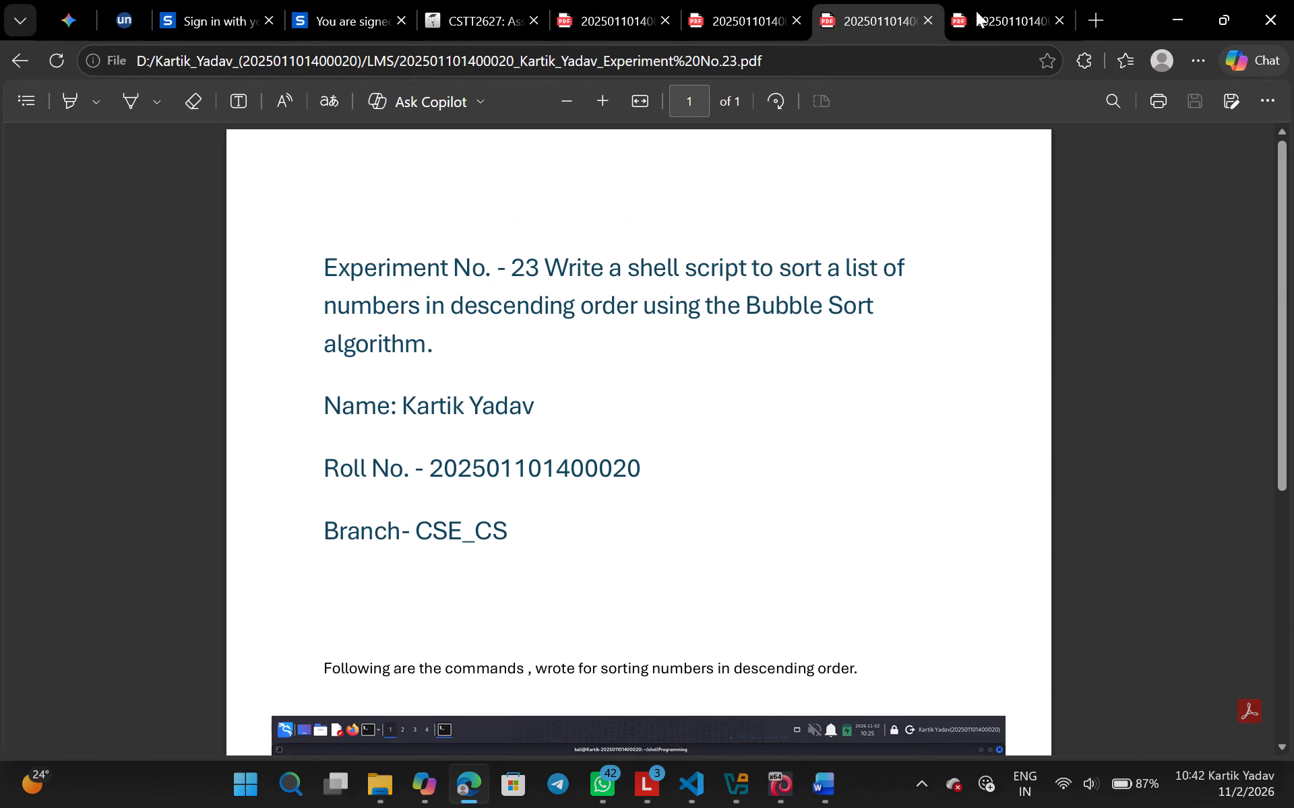
{"action": "left_click", "coordinate": [1024, 3]}
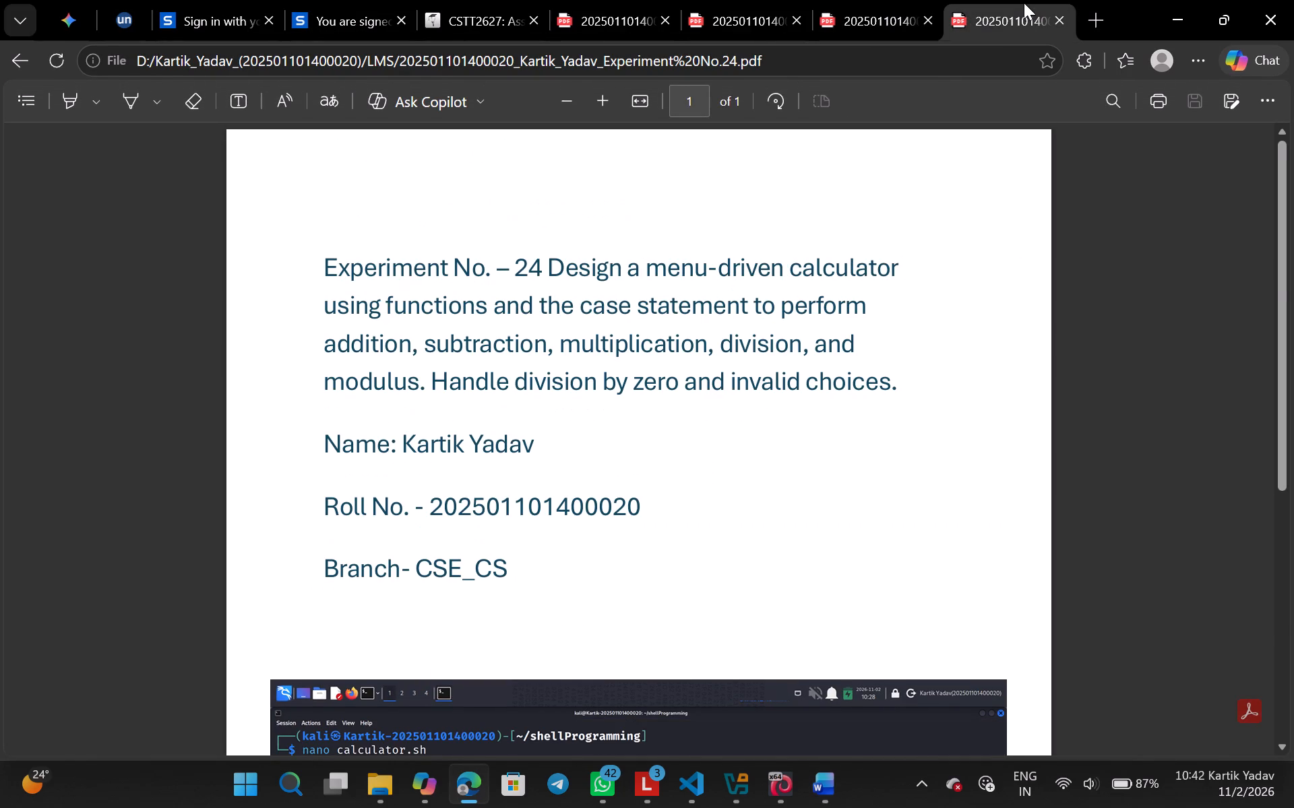
{"action": "scroll", "coordinate": [986, 319], "scroll_direction": "down", "scroll_amount": 1}
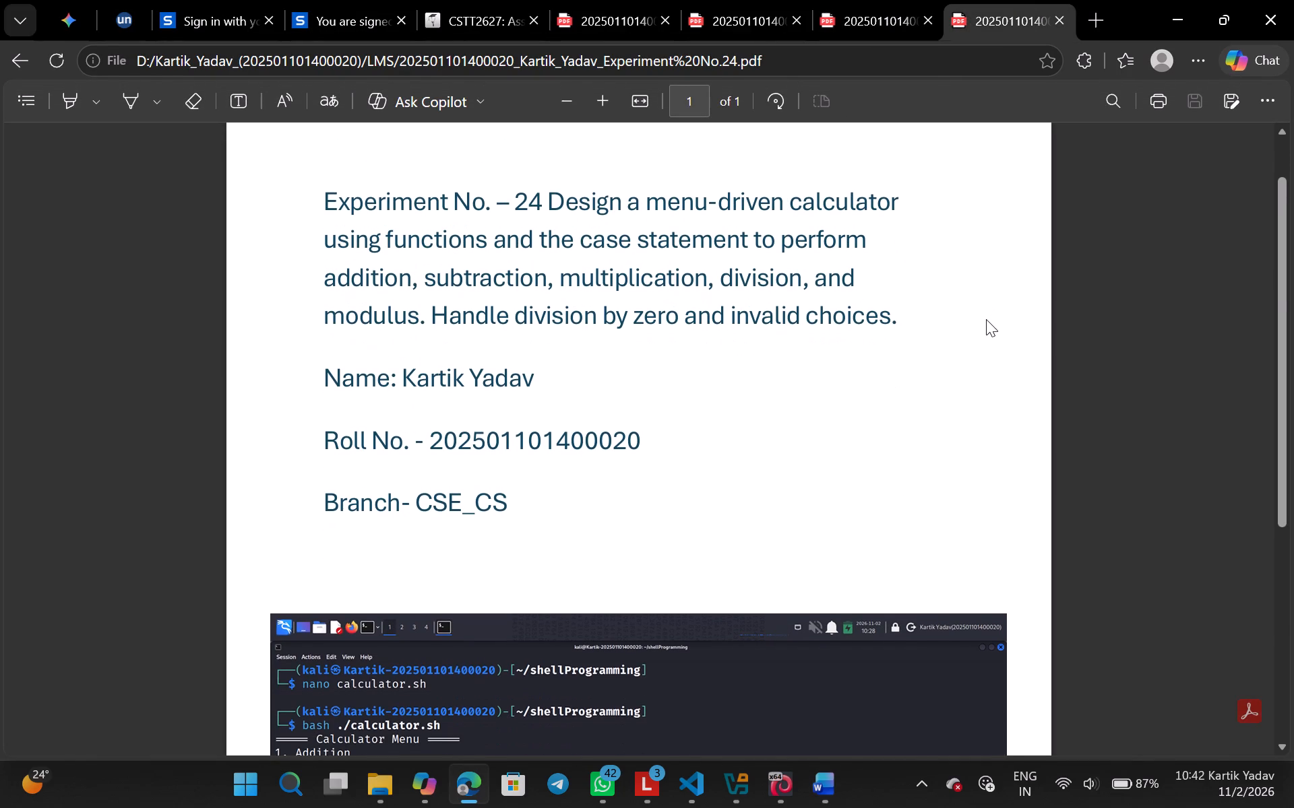
{"action": "scroll", "coordinate": [986, 319], "scroll_direction": "down", "scroll_amount": 4}
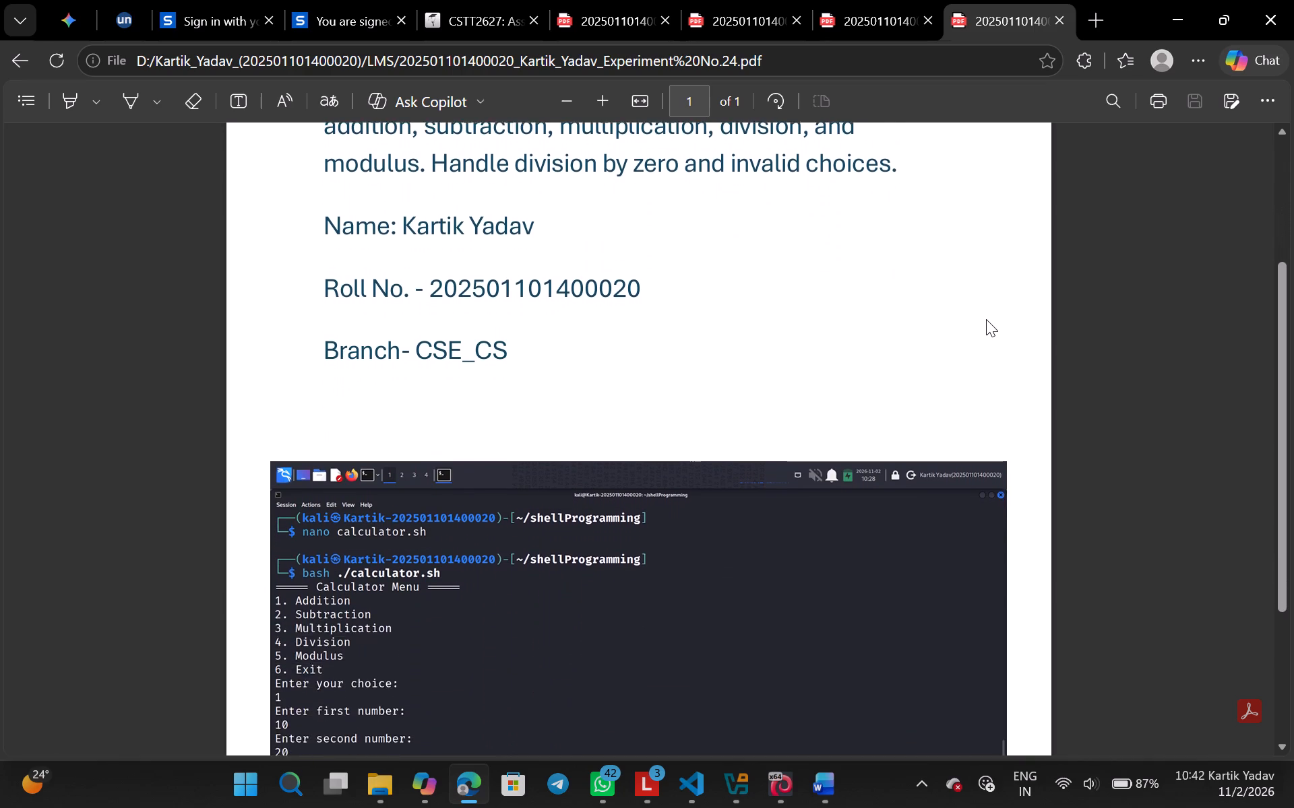
{"action": "scroll", "coordinate": [986, 319], "scroll_direction": "down", "scroll_amount": 4}
{"action": "scroll", "coordinate": [986, 319], "scroll_direction": "up", "scroll_amount": 3}
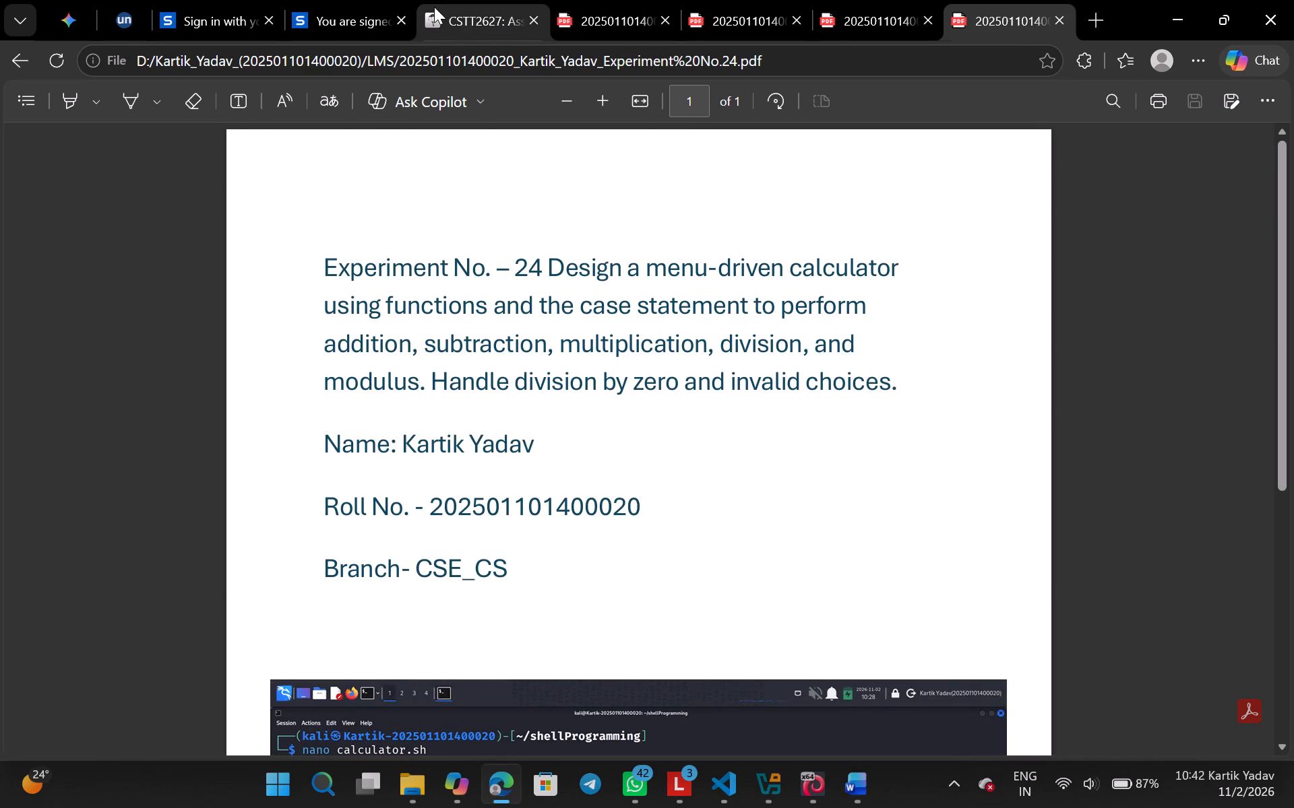
Switch to the LMS page for Assignment Task-24 and start a new submission.
{"action": "left_click", "coordinate": [434, 7]}
{"action": "left_click", "coordinate": [665, 457]}
{"action": "scroll", "coordinate": [665, 457], "scroll_direction": "down", "scroll_amount": 1}
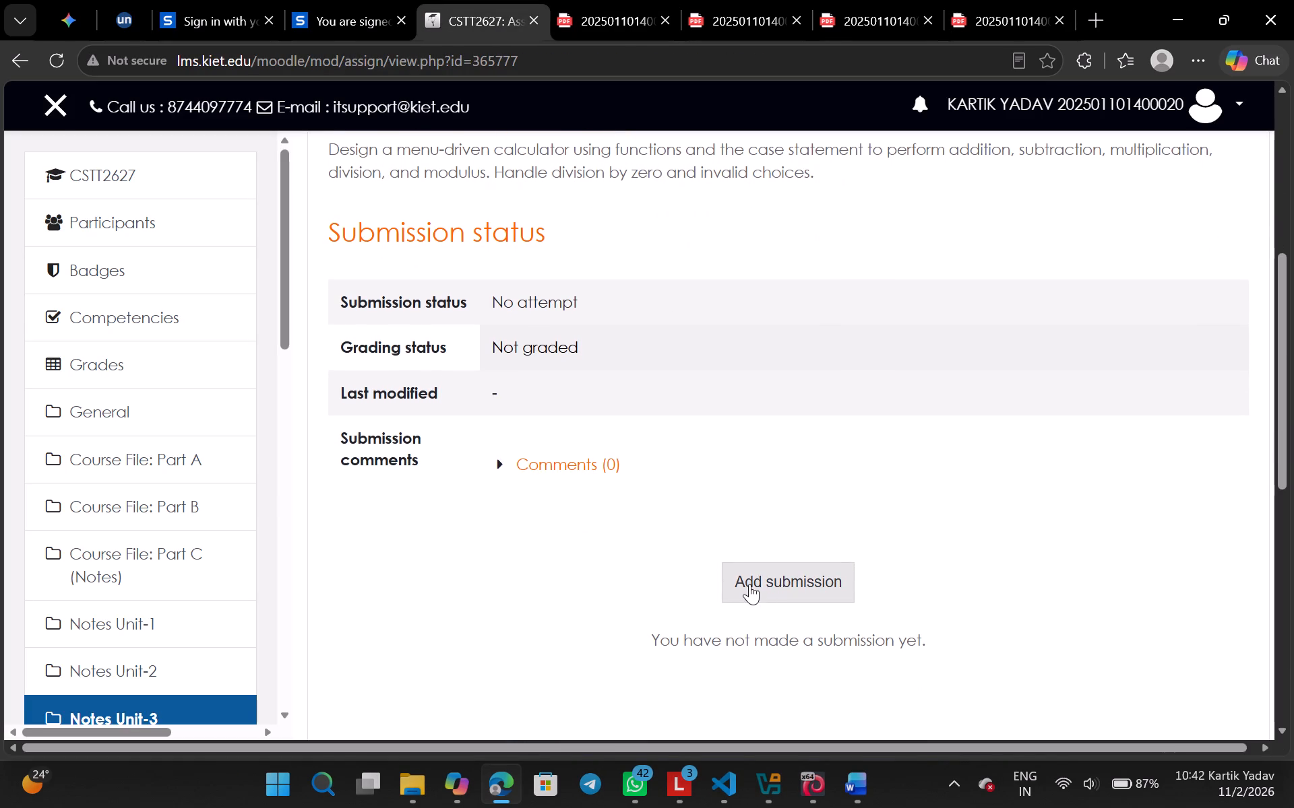
{"action": "left_click", "coordinate": [760, 584]}
{"action": "scroll", "coordinate": [766, 419], "scroll_direction": "down", "scroll_amount": 1}
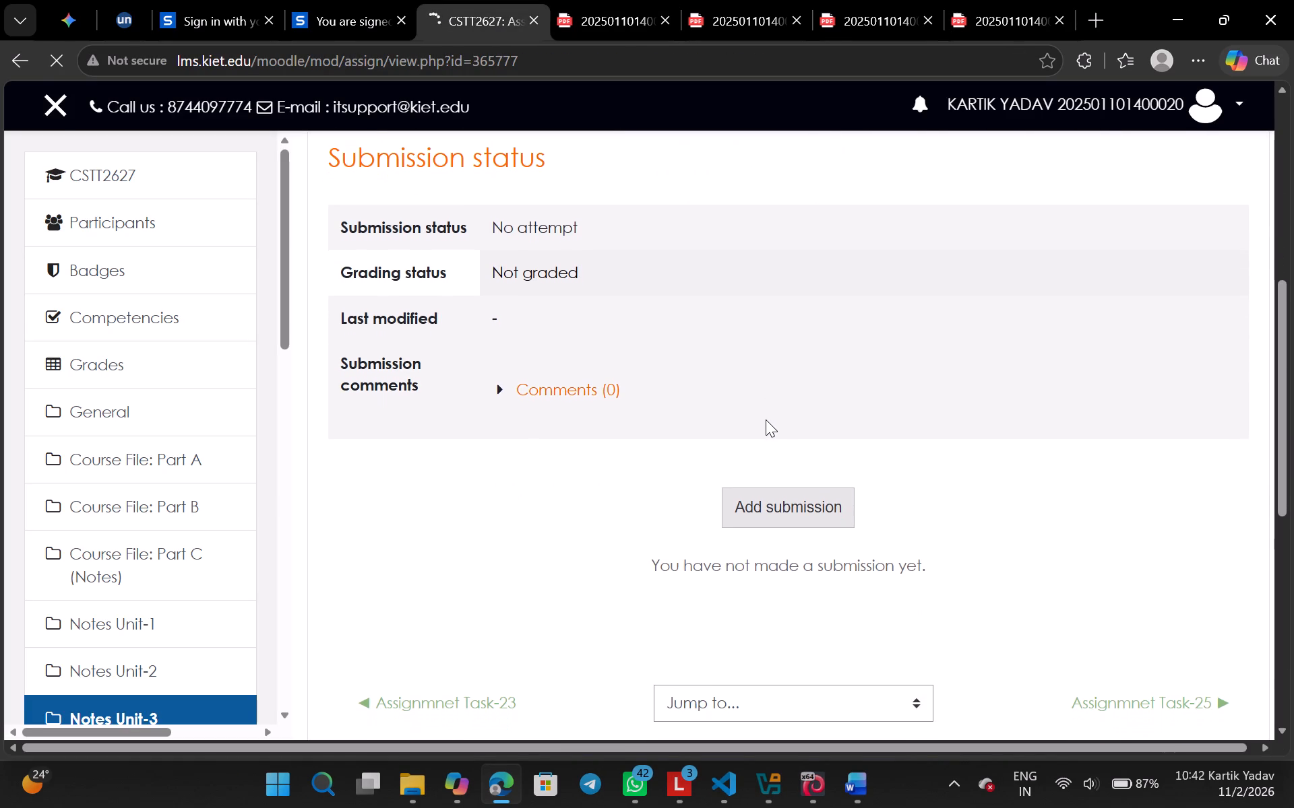
{"action": "scroll", "coordinate": [766, 419], "scroll_direction": "up", "scroll_amount": 2}
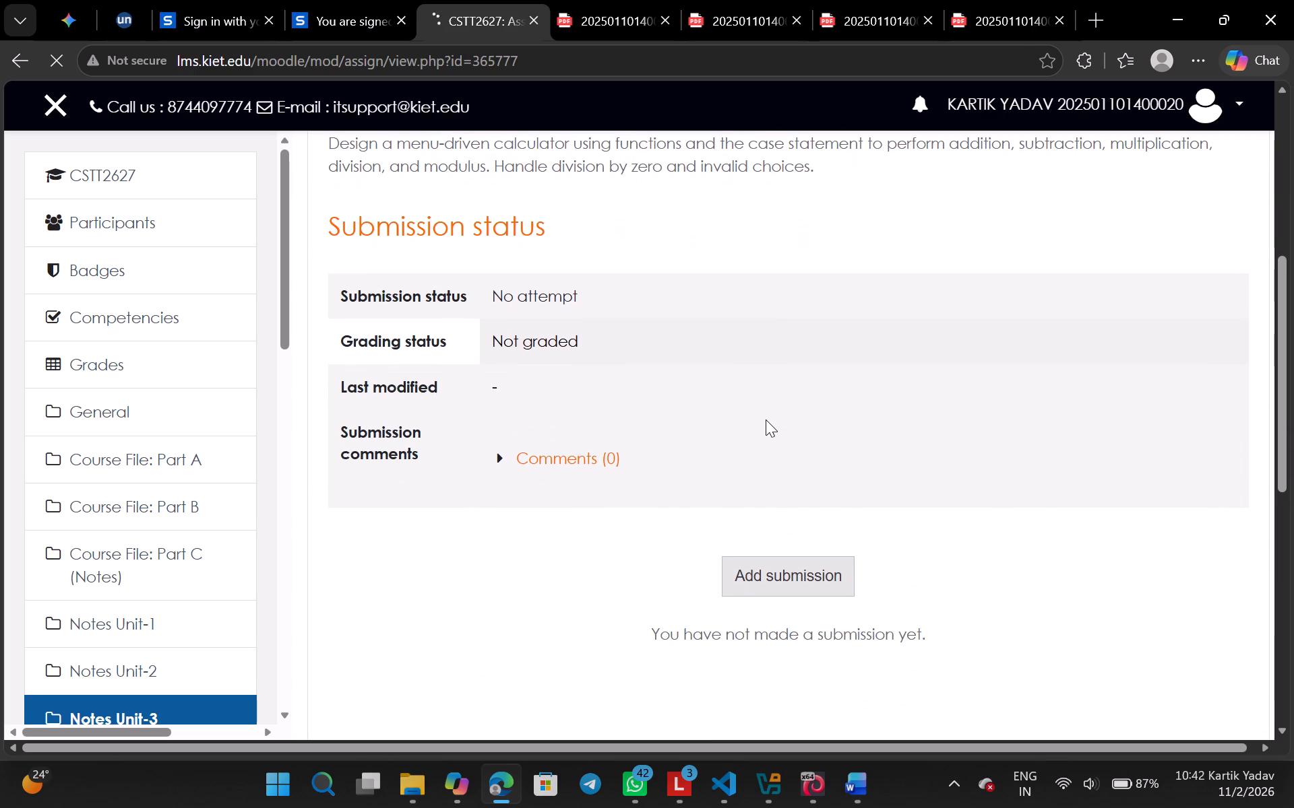
{"action": "scroll", "coordinate": [766, 419], "scroll_direction": "up", "scroll_amount": 1}
{"action": "scroll", "coordinate": [766, 419], "scroll_direction": "down", "scroll_amount": 4}
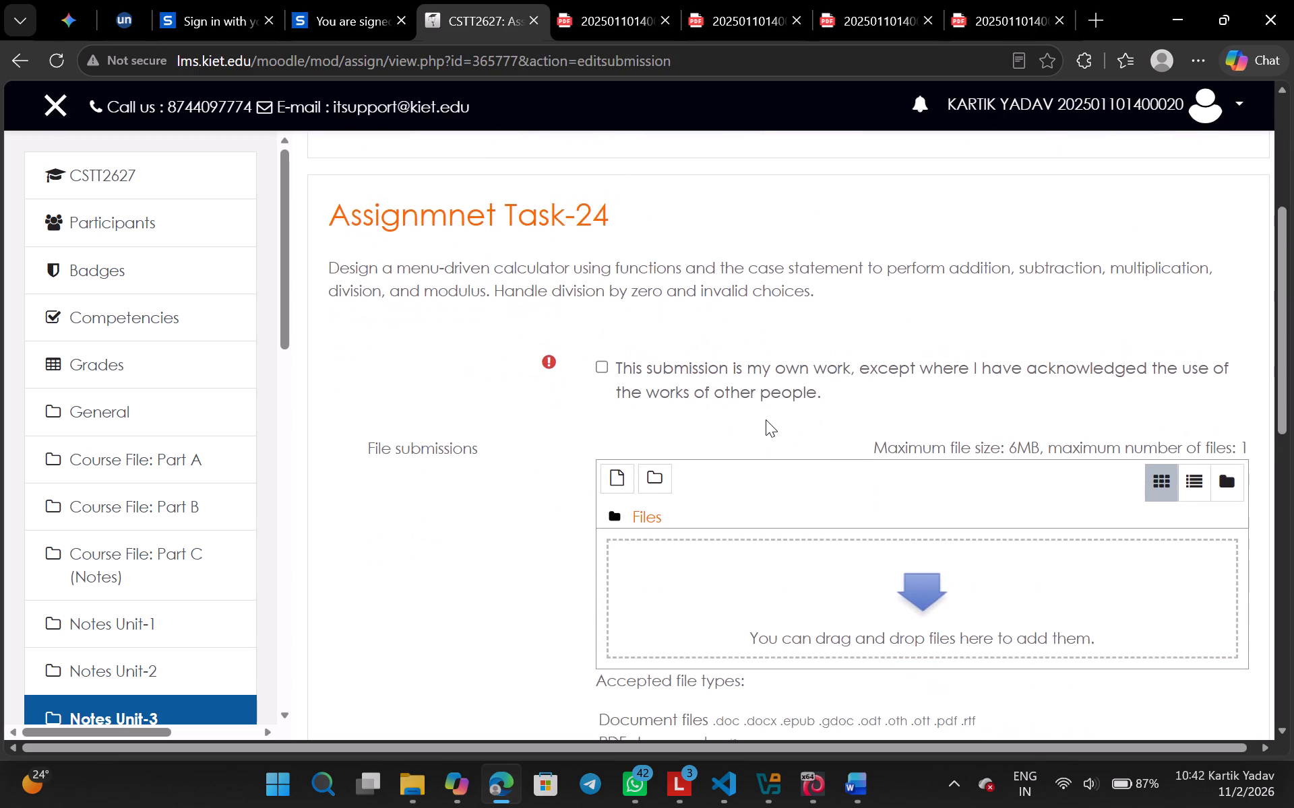
{"action": "scroll", "coordinate": [766, 419], "scroll_direction": "down", "scroll_amount": 1}
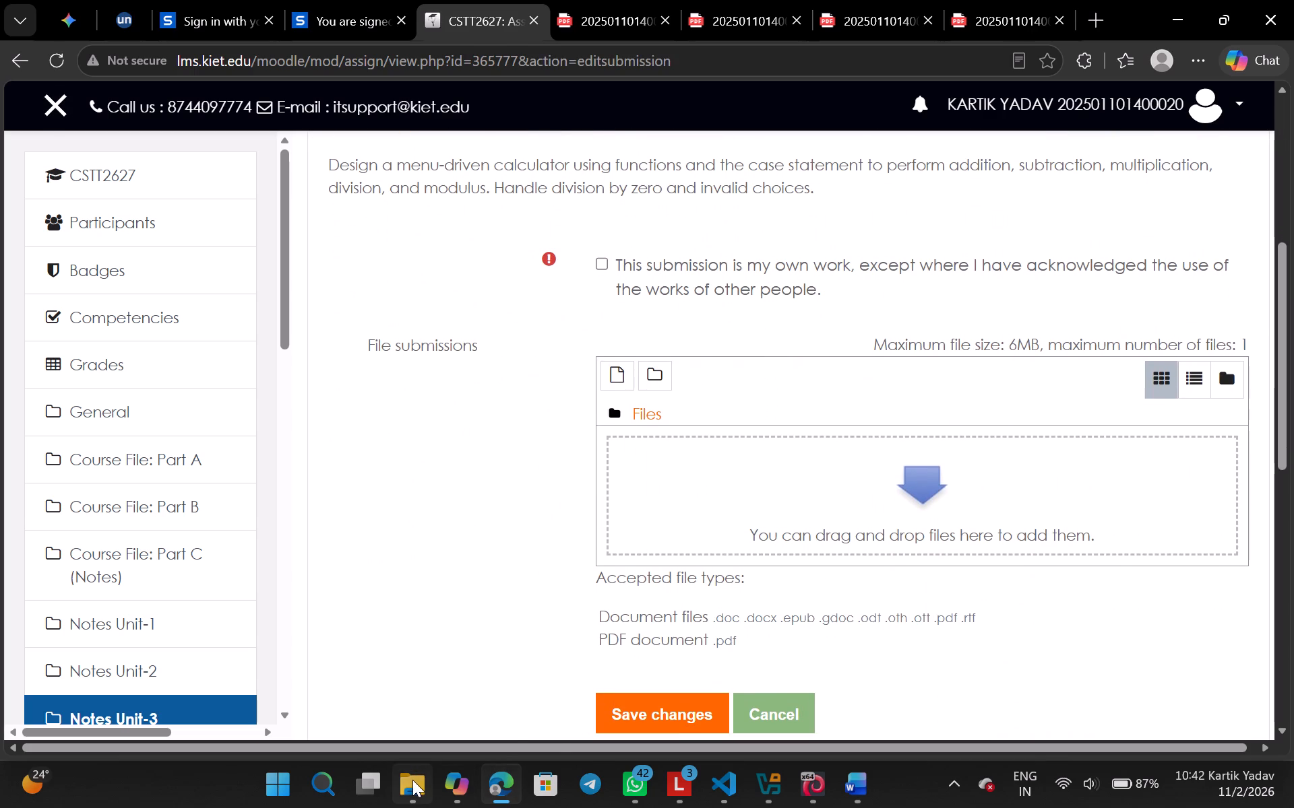
Switch to File Explorer and upload the Experiment No.24 PDF from the LMS folder to the Task-24 file submissions area.
{"action": "left_click", "coordinate": [412, 780]}
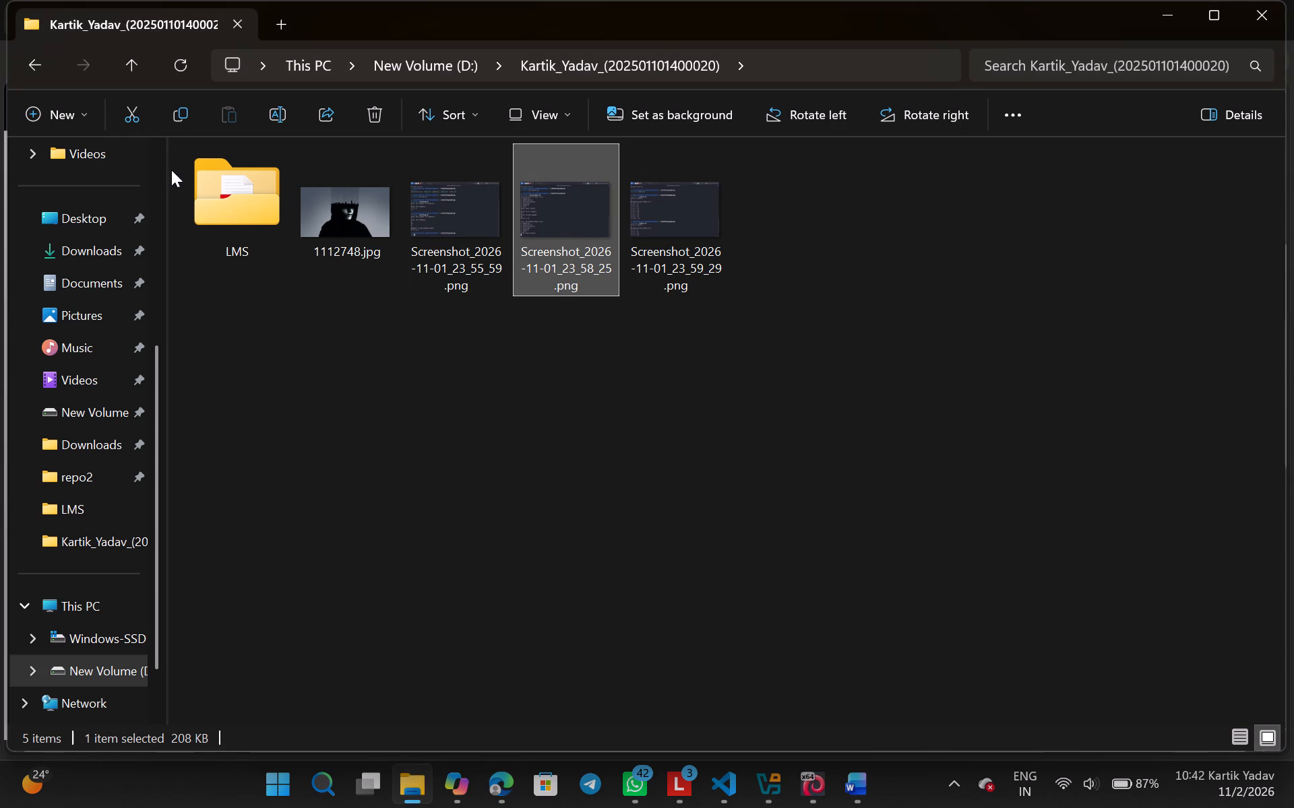
{"action": "double_click", "coordinate": [210, 175]}
{"action": "scroll", "coordinate": [556, 405], "scroll_direction": "down", "scroll_amount": 6}
{"action": "scroll", "coordinate": [543, 667], "scroll_direction": "down", "scroll_amount": 5}
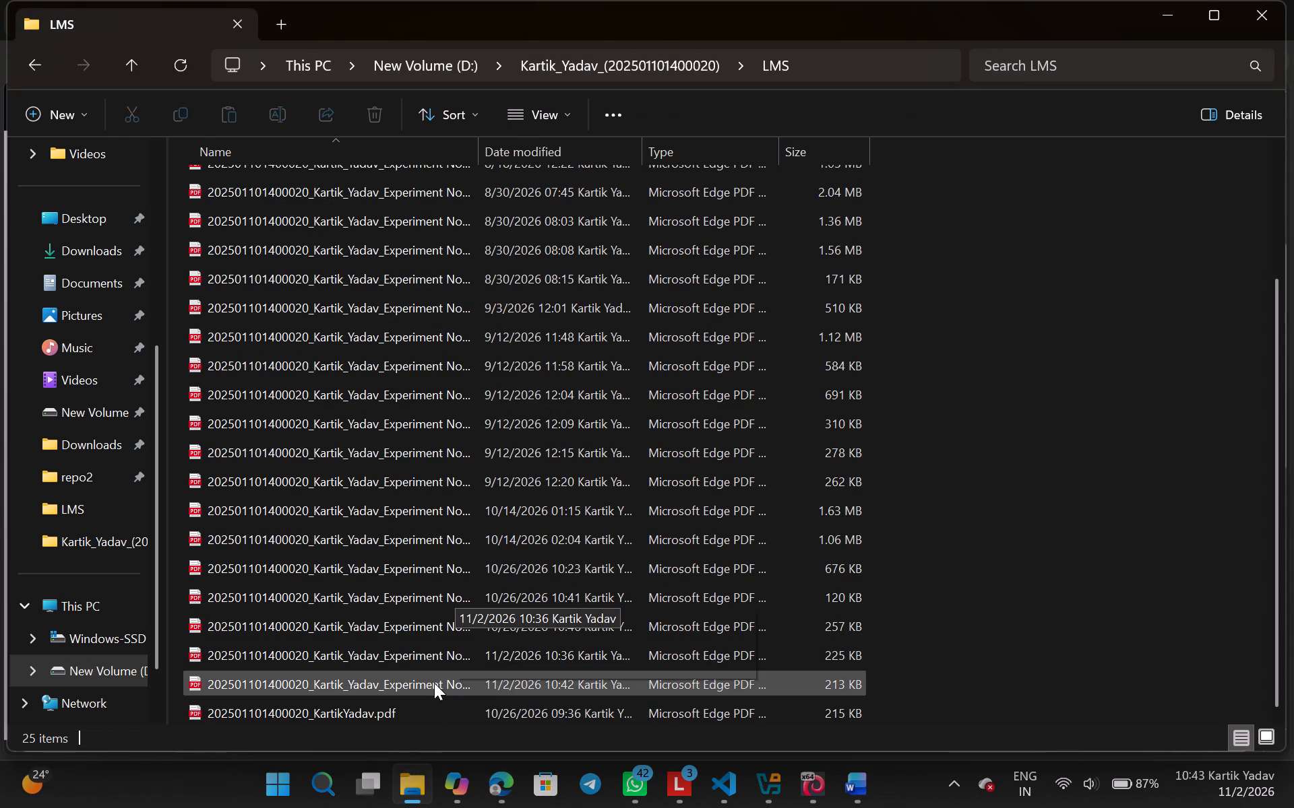
{"action": "left_click_drag", "start_coordinate": [434, 683], "coordinate": [789, 420]}
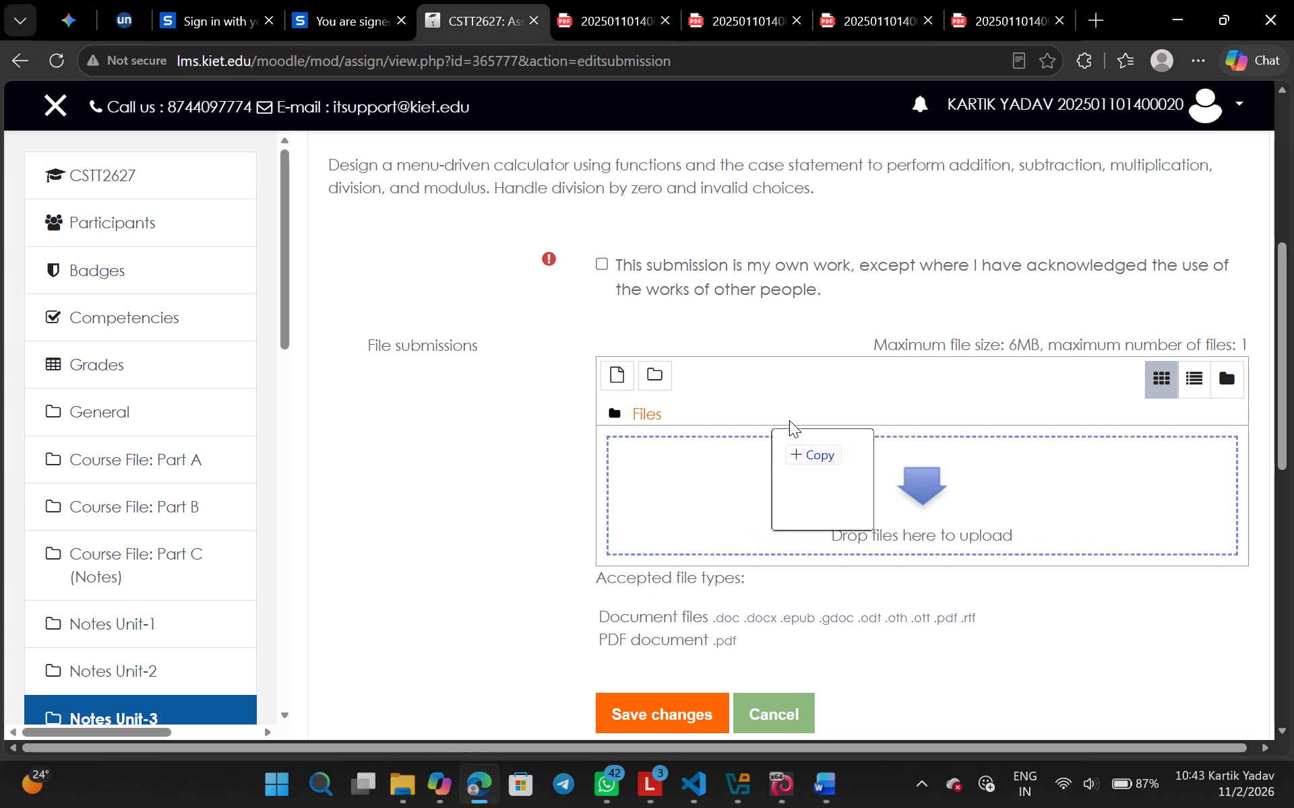
{"action": "left_click_drag", "start_coordinate": [789, 420], "coordinate": [801, 443]}
Accept the own-work declaration and save the Assignment Task-24 submission.
{"action": "left_click", "coordinate": [605, 266]}
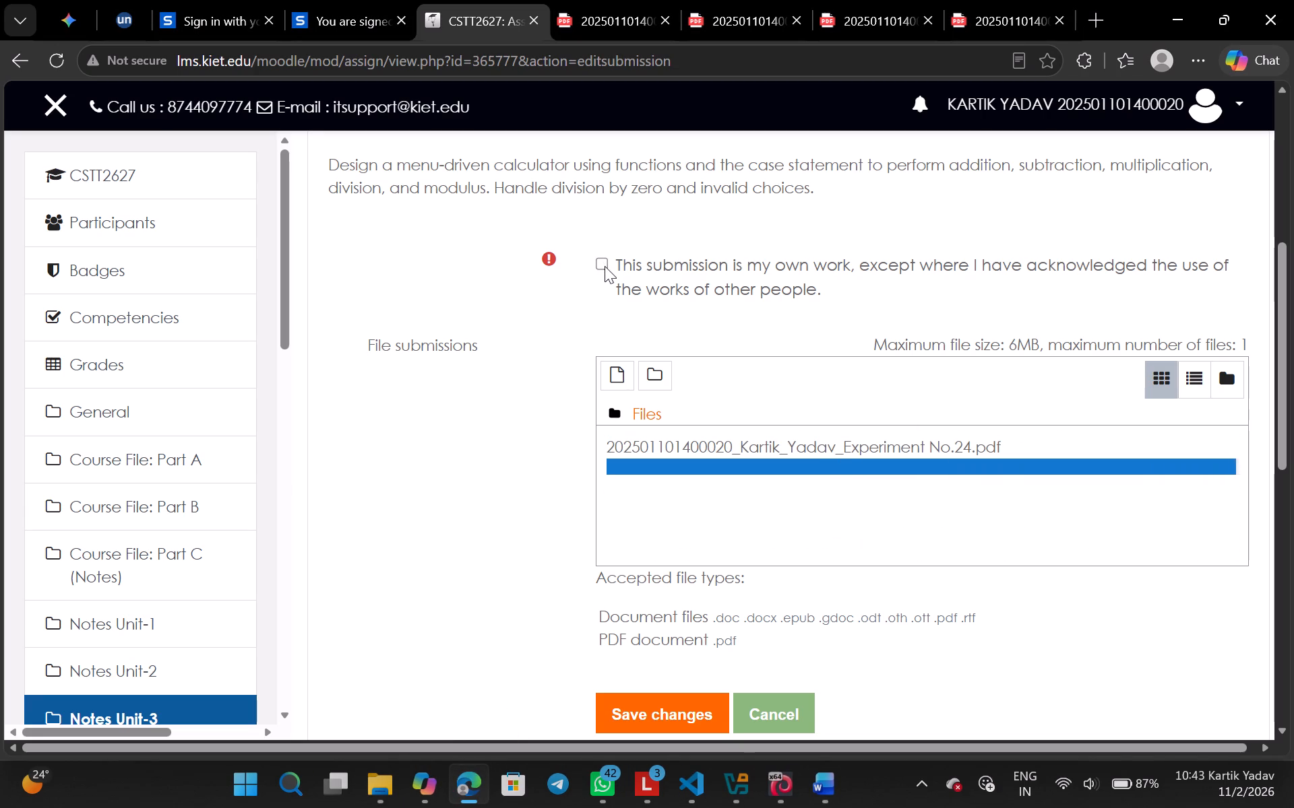
{"action": "scroll", "coordinate": [543, 370], "scroll_direction": "down", "scroll_amount": 1}
{"action": "left_click", "coordinate": [667, 637]}
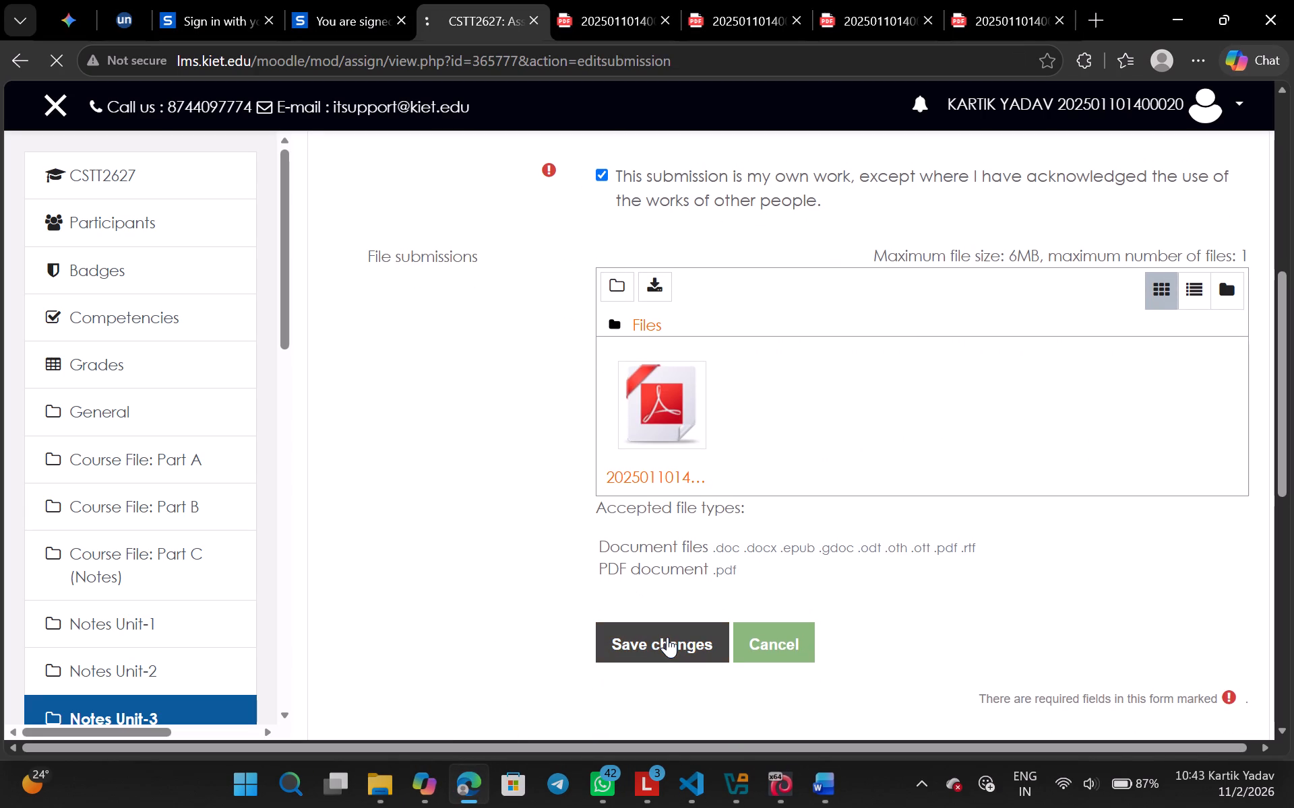
Review the Assignment Task-24 page, checking the submission status and the submitted file.
{"action": "scroll", "coordinate": [534, 349], "scroll_direction": "up", "scroll_amount": 2}
{"action": "scroll", "coordinate": [534, 349], "scroll_direction": "down", "scroll_amount": 1}
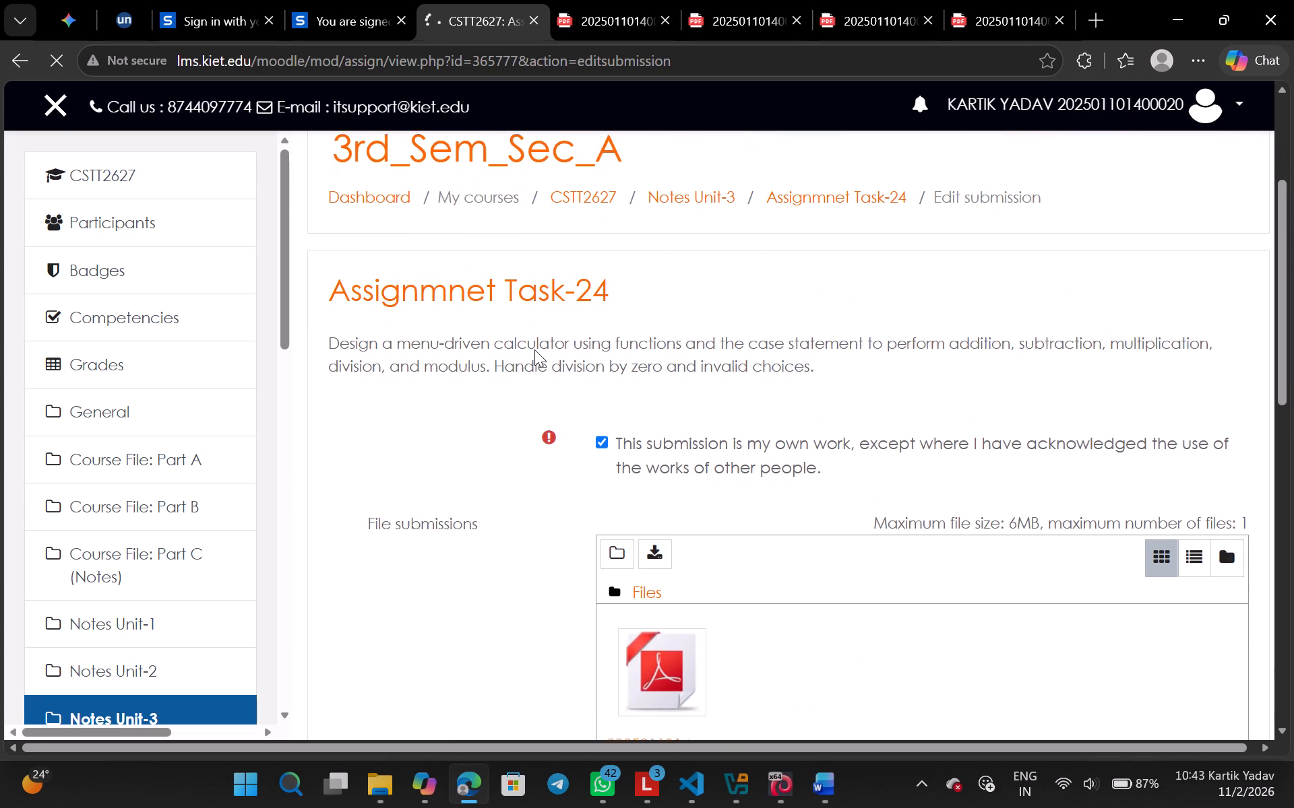
{"action": "scroll", "coordinate": [534, 349], "scroll_direction": "down", "scroll_amount": 1}
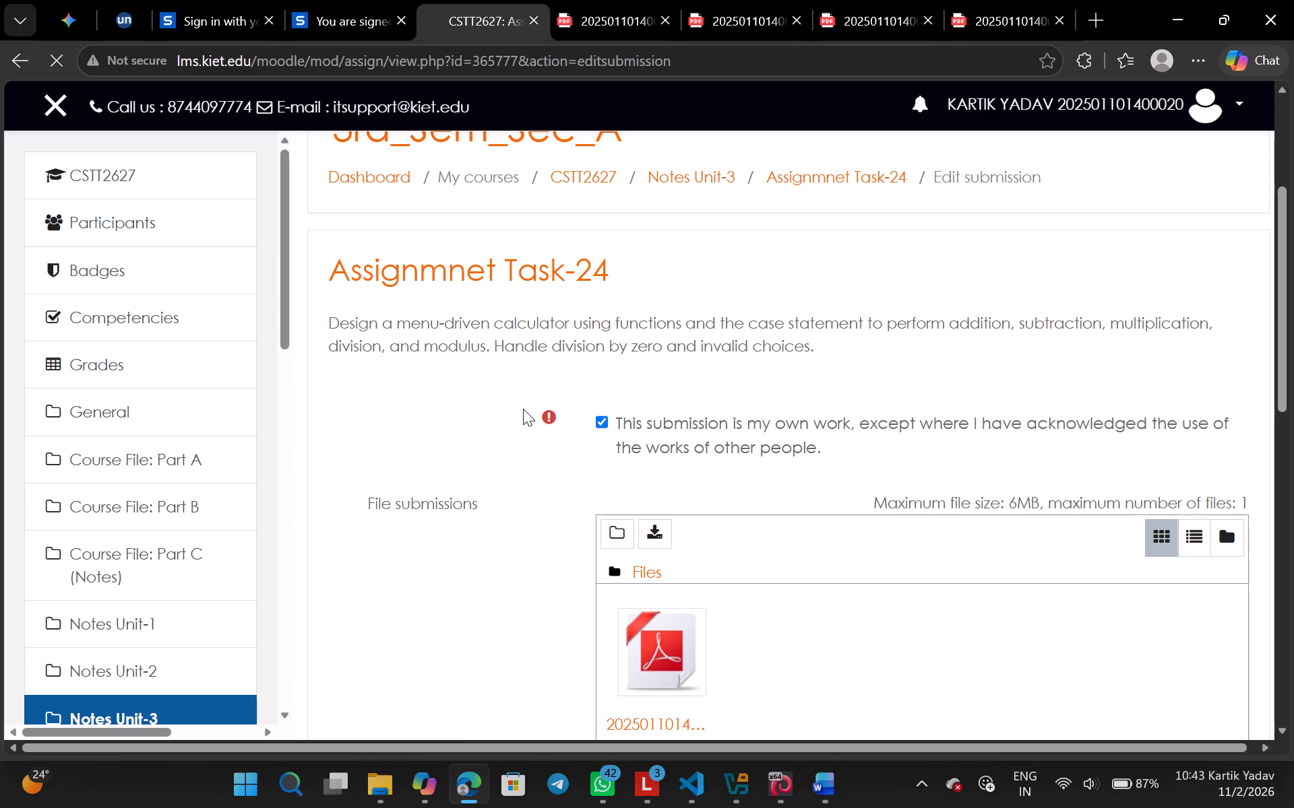
{"action": "scroll", "coordinate": [524, 408], "scroll_direction": "down", "scroll_amount": 1}
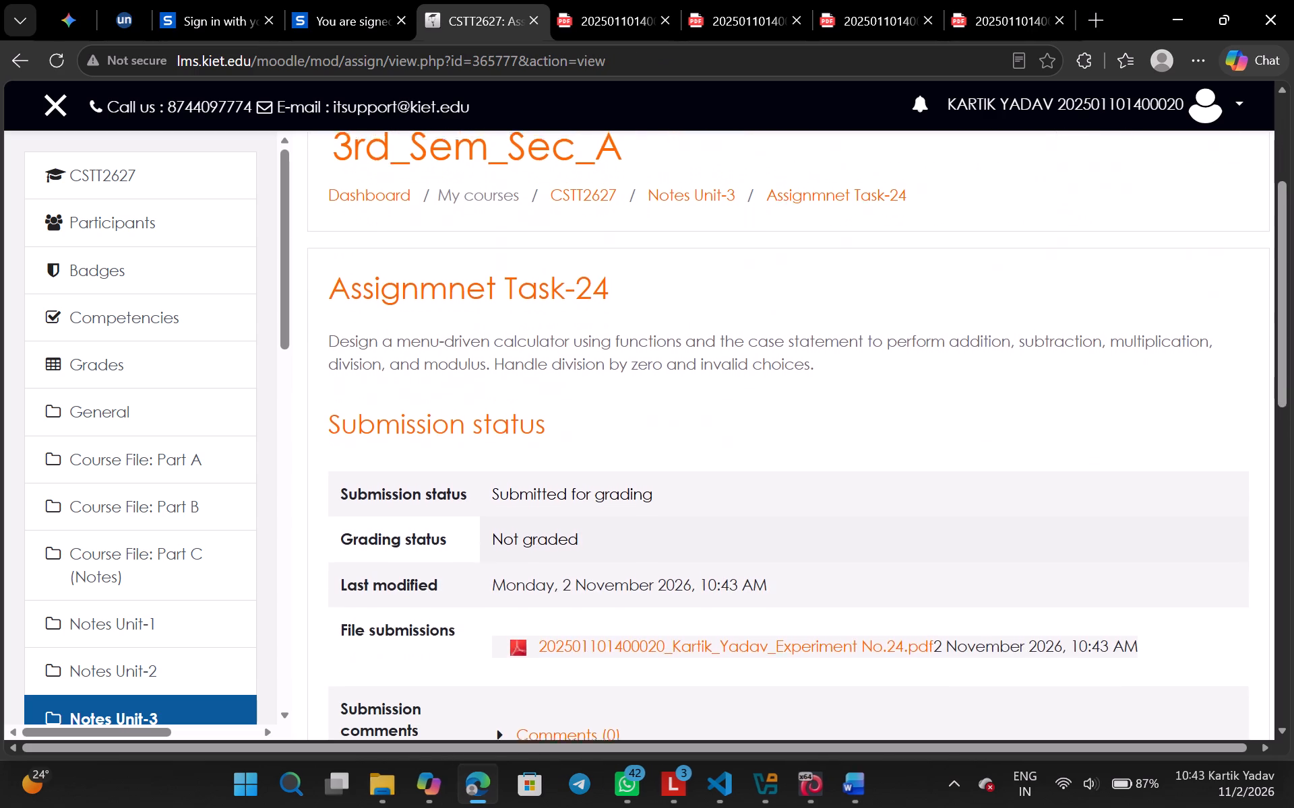
{"action": "scroll", "coordinate": [524, 408], "scroll_direction": "down", "scroll_amount": 1}
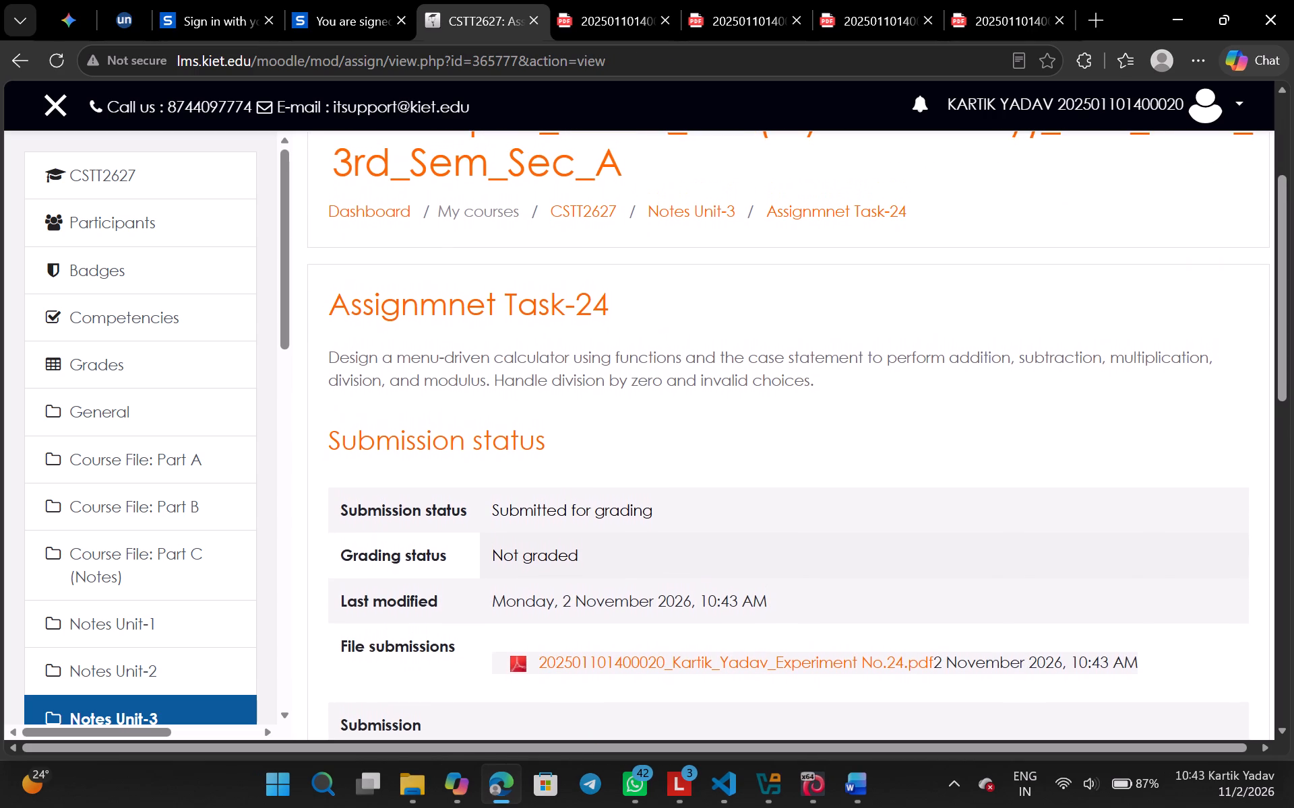
{"action": "scroll", "coordinate": [524, 408], "scroll_direction": "down", "scroll_amount": 1}
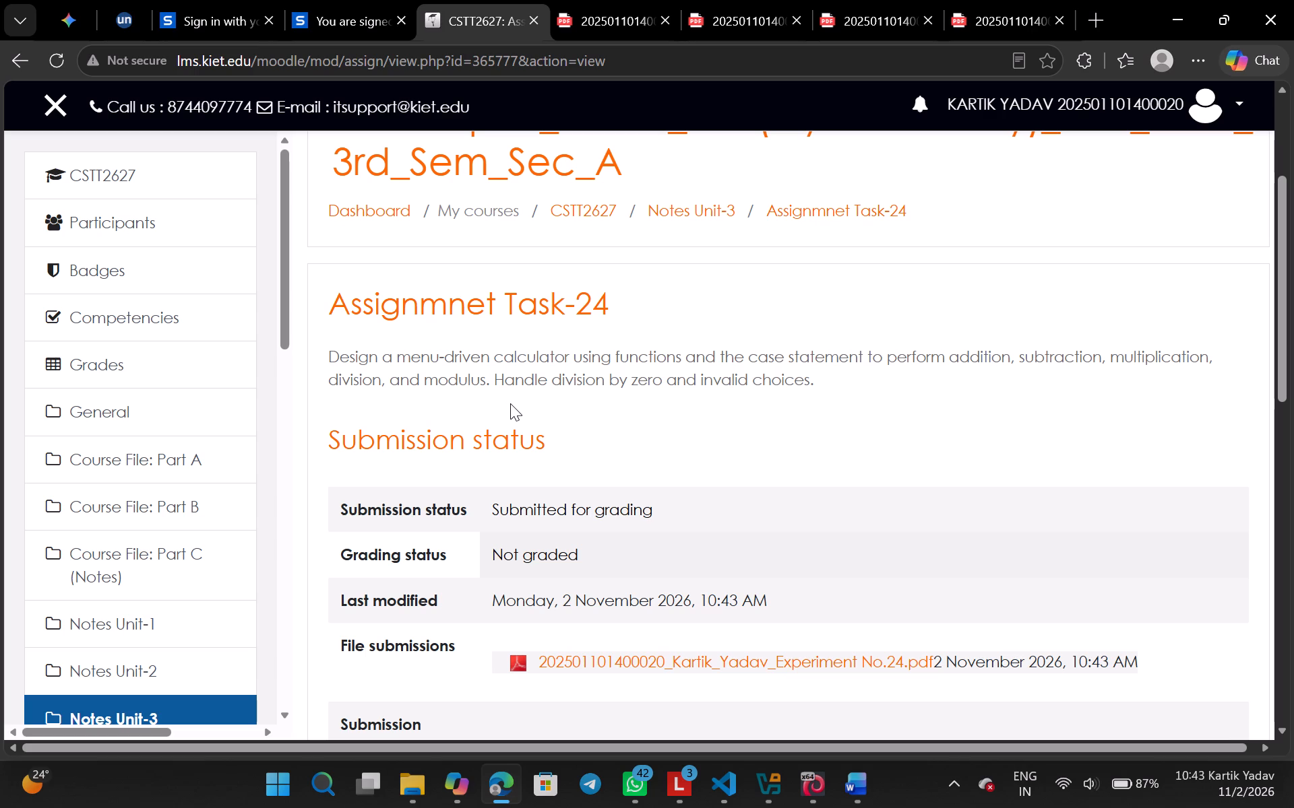
{"action": "scroll", "coordinate": [604, 413], "scroll_direction": "down", "scroll_amount": 1}
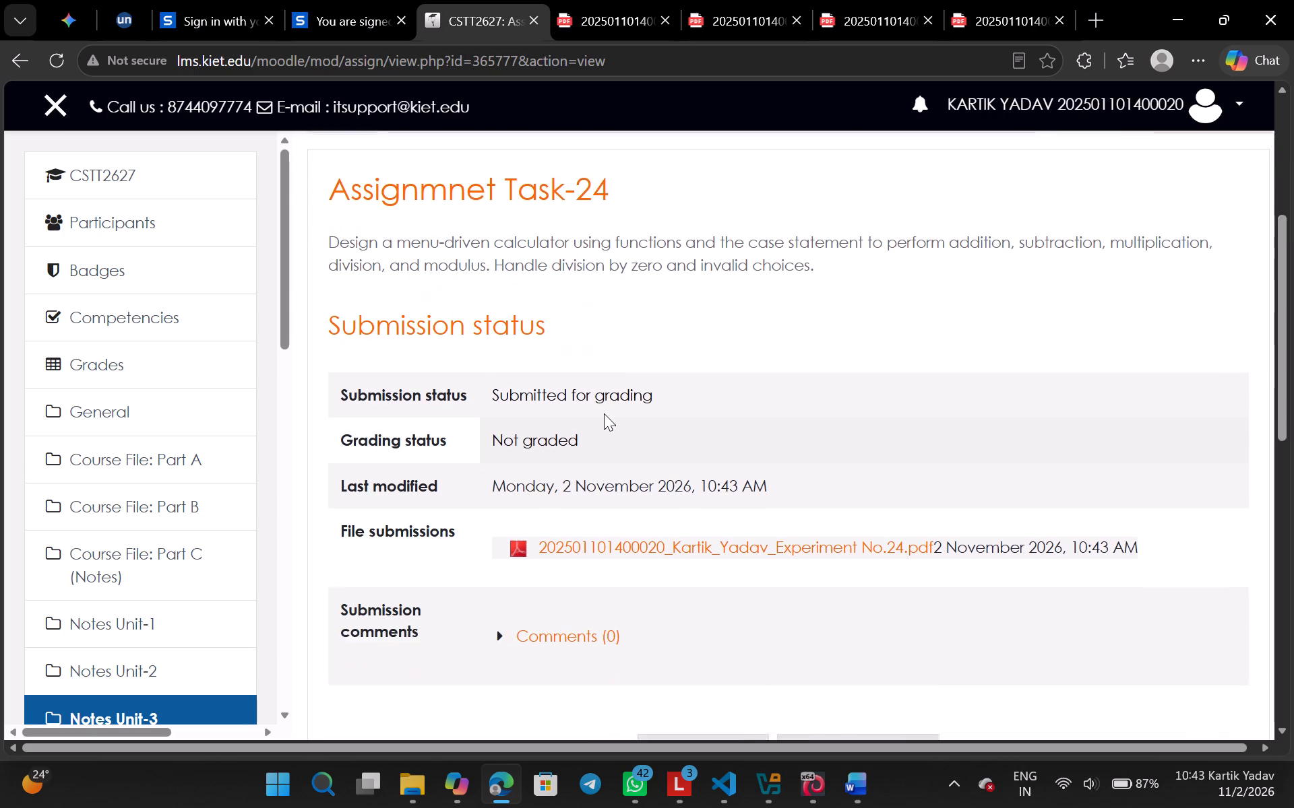
{"action": "scroll", "coordinate": [604, 413], "scroll_direction": "down", "scroll_amount": 1}
{"action": "scroll", "coordinate": [604, 413], "scroll_direction": "up", "scroll_amount": 1}
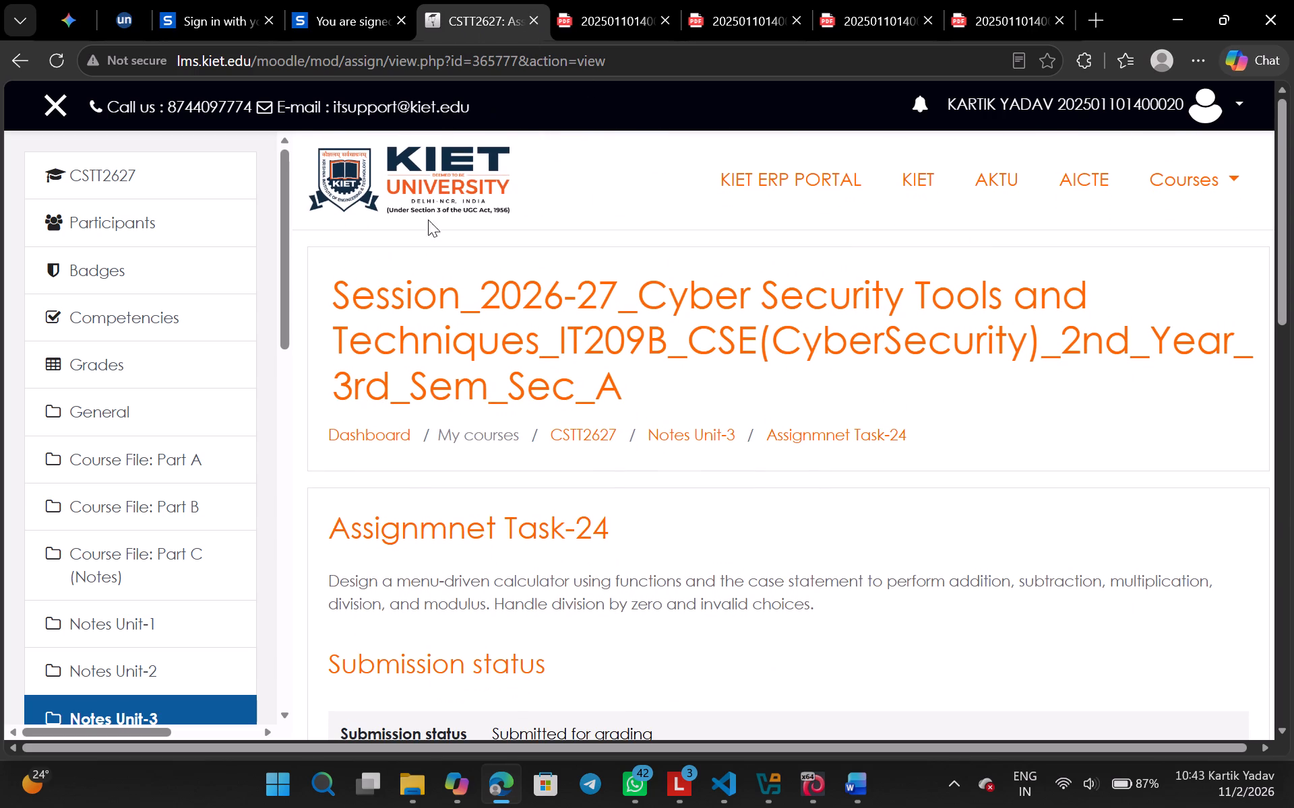
{"action": "scroll", "coordinate": [122, 231], "scroll_direction": "up", "scroll_amount": 2}
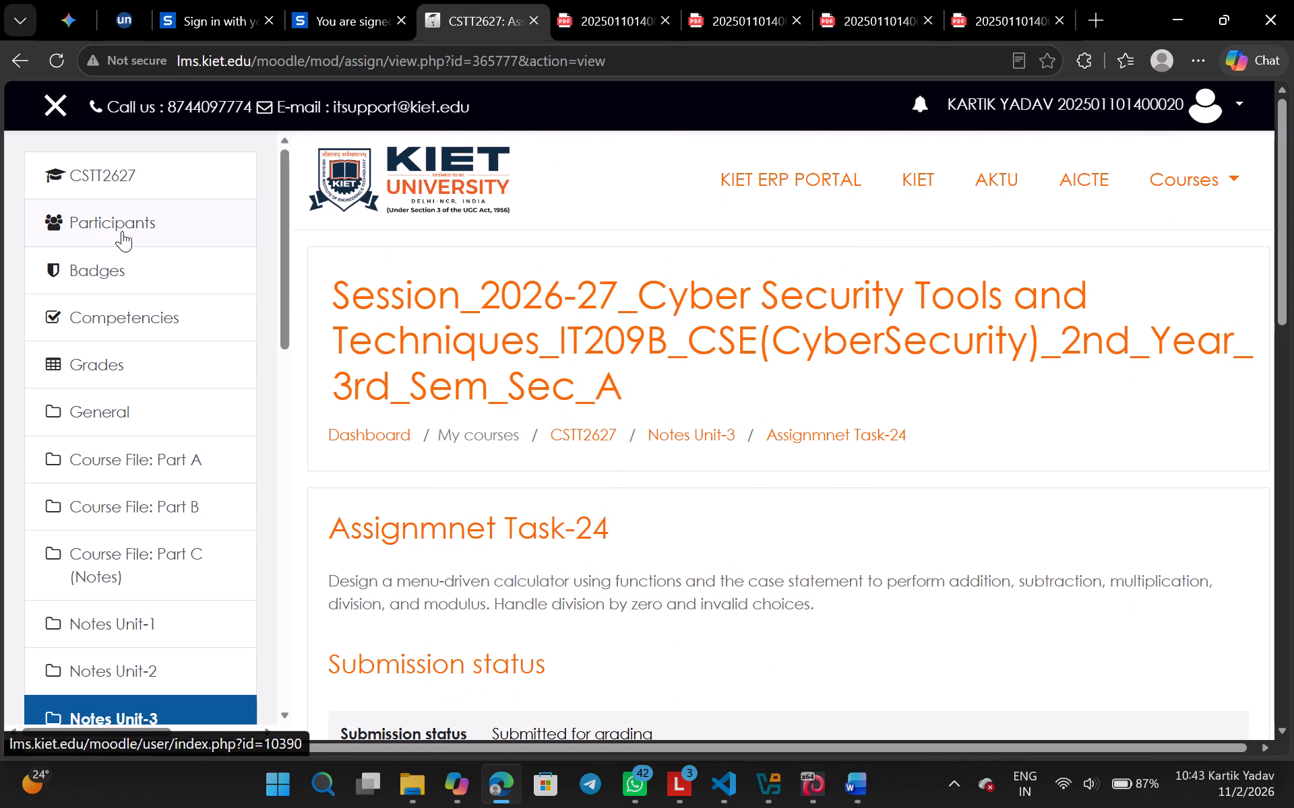
Go back to the course's main page and open Assignment Task-25 under Notes Unit-3.
{"action": "scroll", "coordinate": [122, 231], "scroll_direction": "down", "scroll_amount": 1}
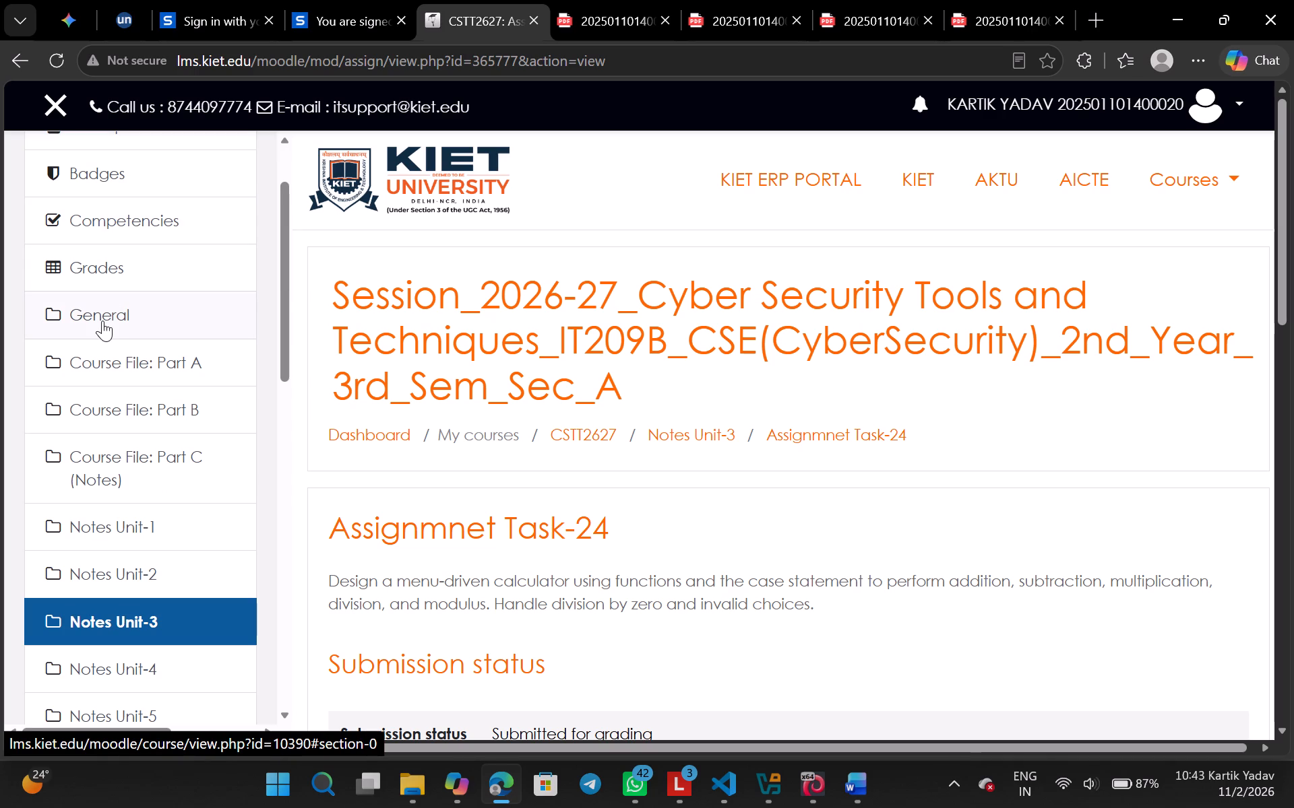
{"action": "left_click", "coordinate": [102, 321]}
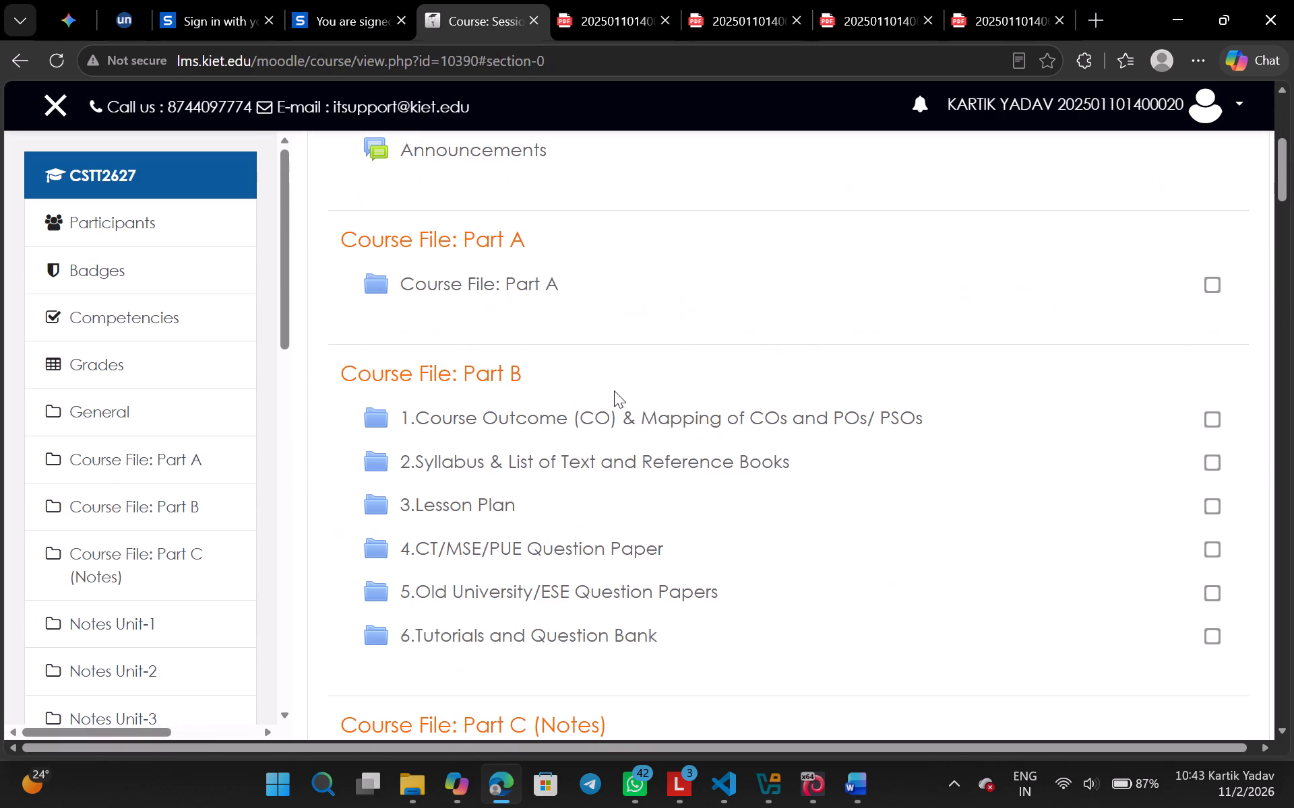
{"action": "scroll", "coordinate": [614, 391], "scroll_direction": "down", "scroll_amount": 4}
{"action": "scroll", "coordinate": [625, 325], "scroll_direction": "down", "scroll_amount": 7}
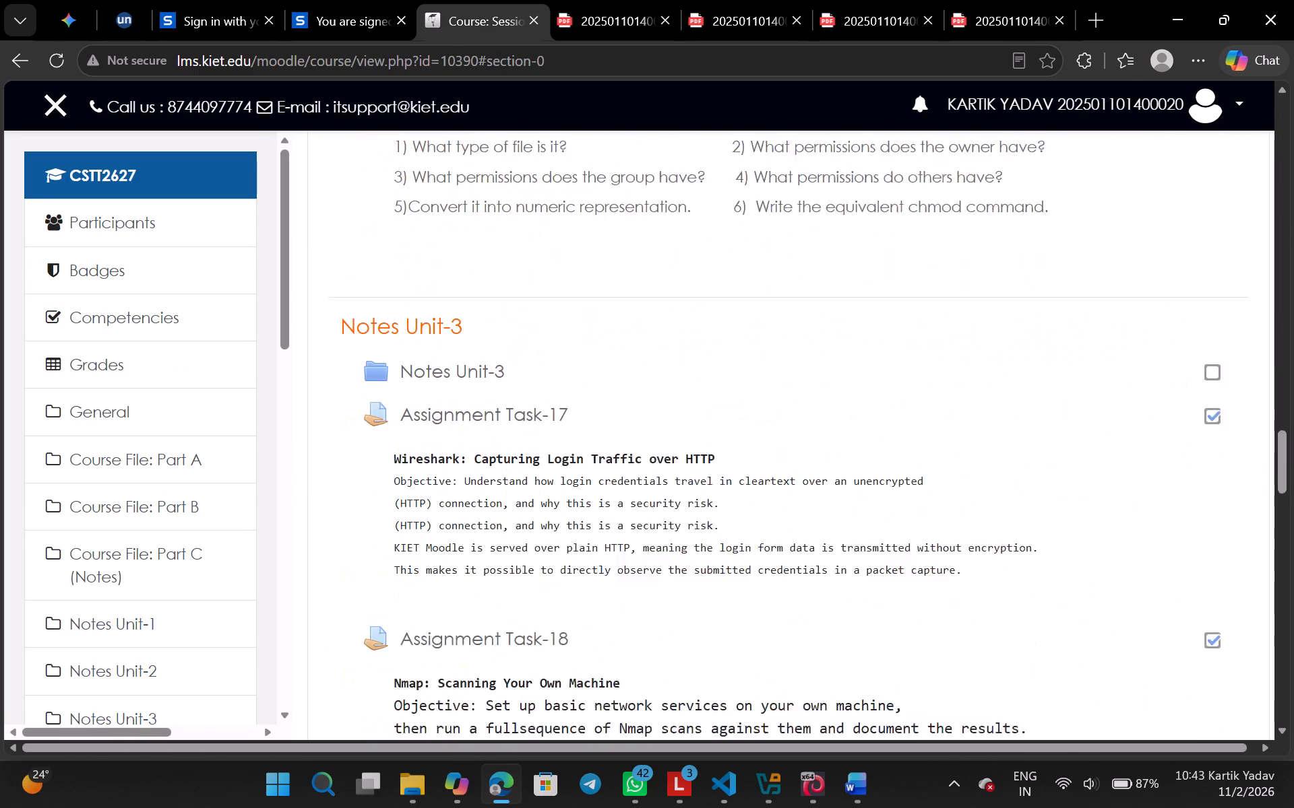
{"action": "scroll", "coordinate": [625, 325], "scroll_direction": "down", "scroll_amount": 7}
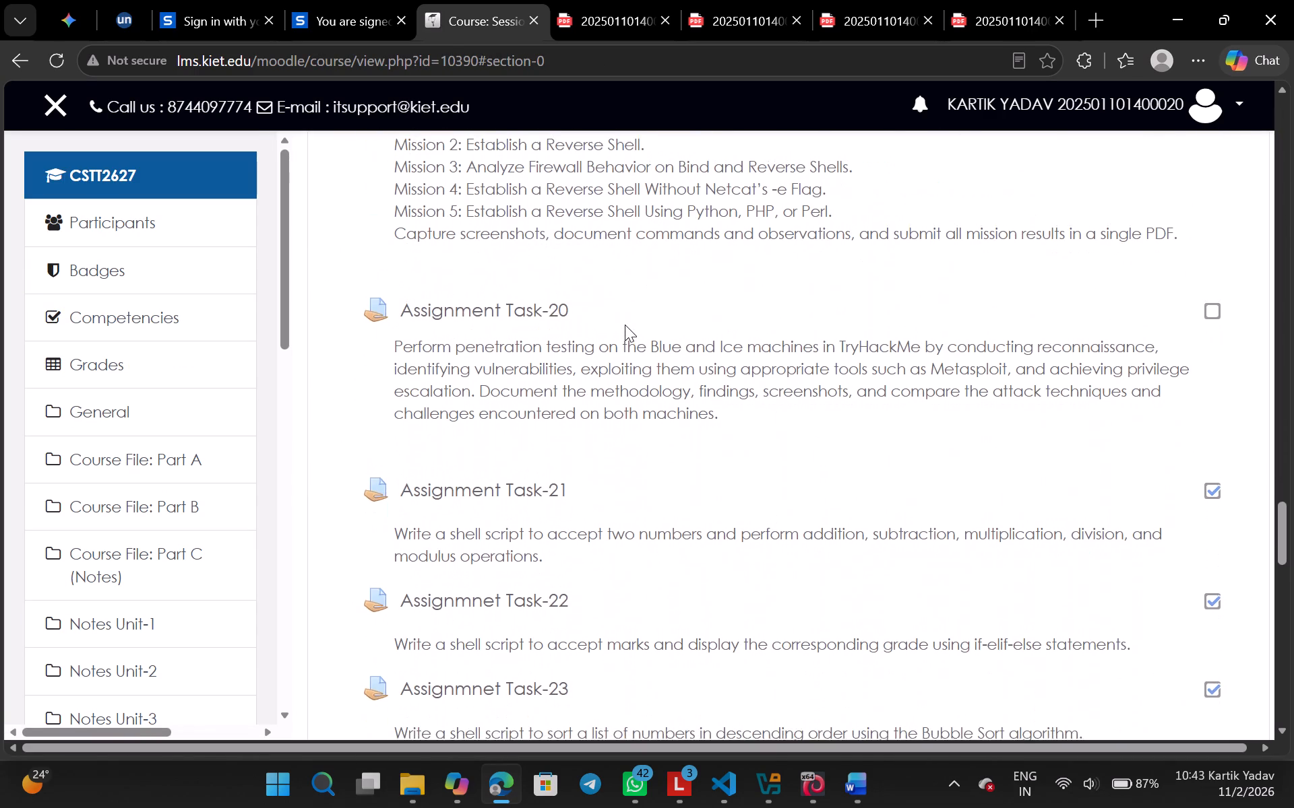
{"action": "scroll", "coordinate": [625, 325], "scroll_direction": "down", "scroll_amount": 1}
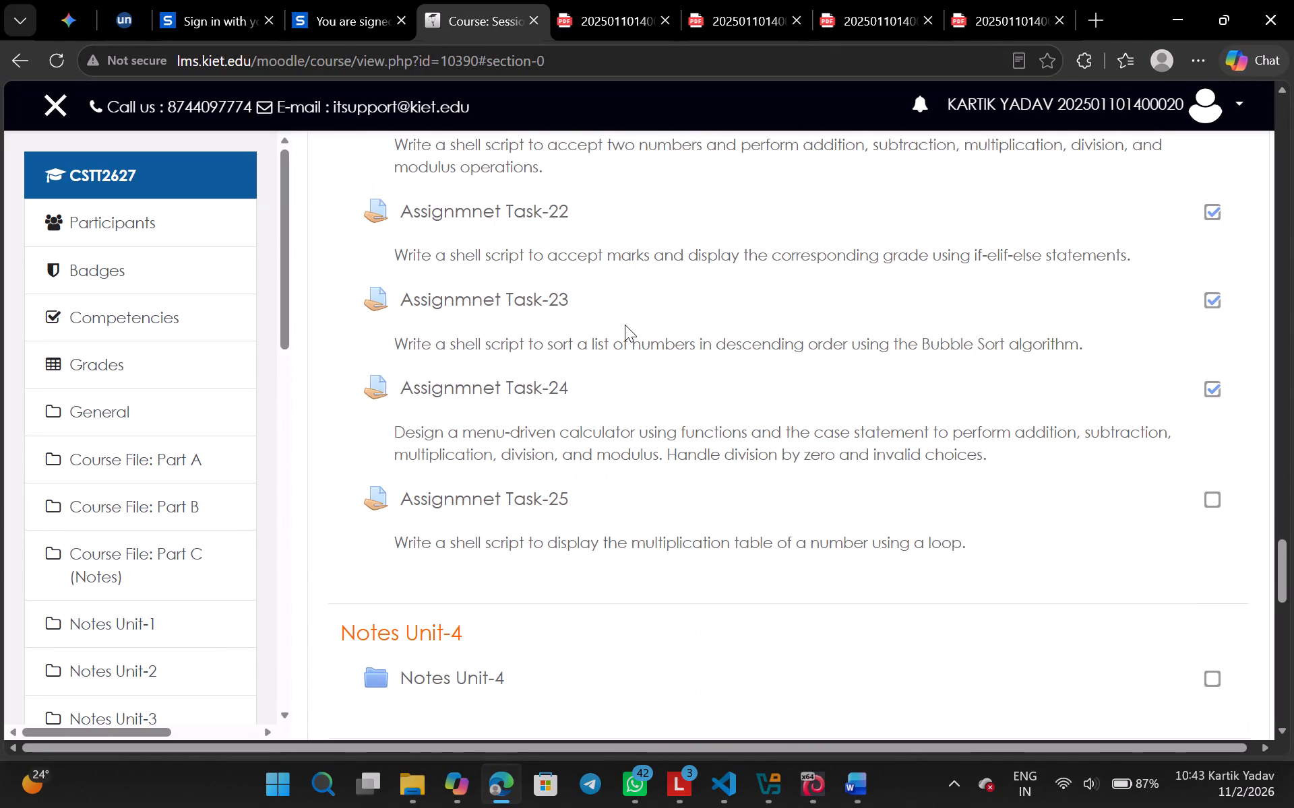
{"action": "scroll", "coordinate": [625, 325], "scroll_direction": "down", "scroll_amount": 1}
{"action": "left_click", "coordinate": [538, 492]}
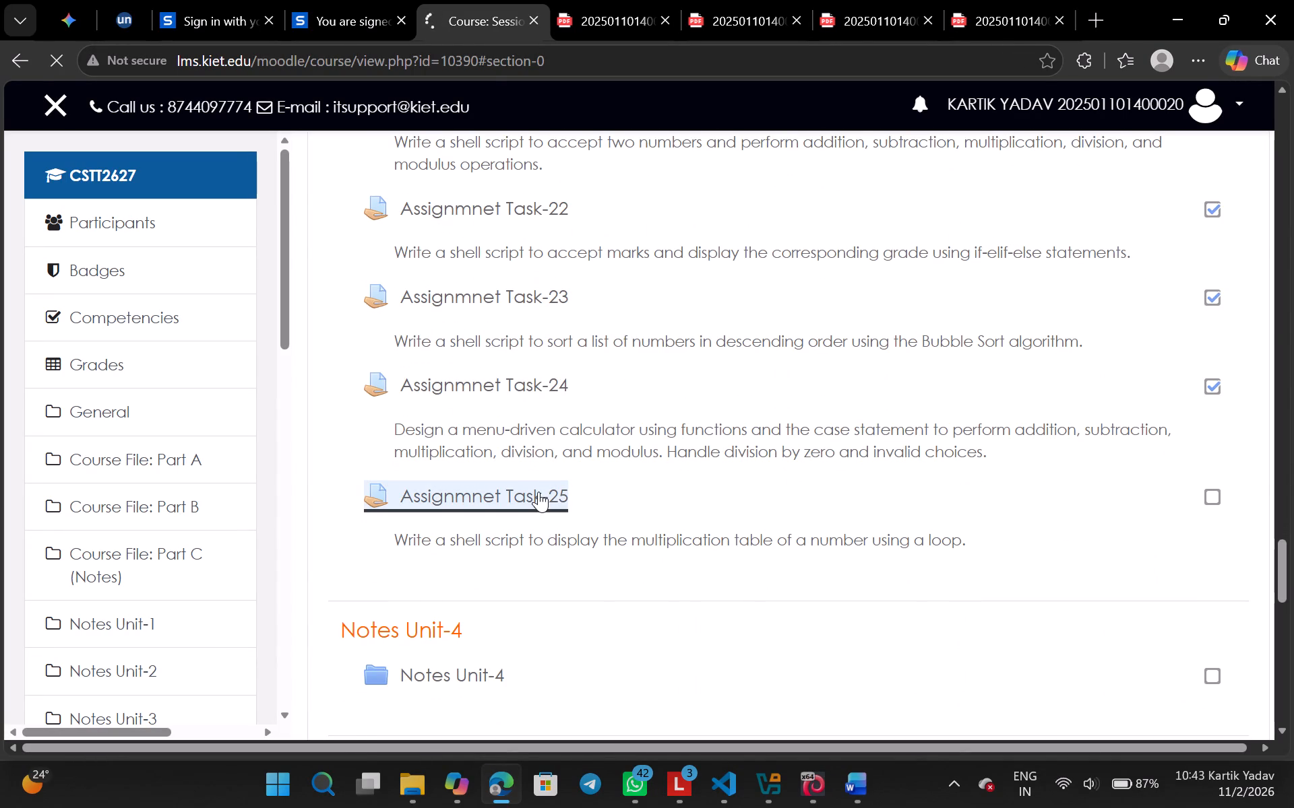
Copy the Assignment Task-25 description about displaying the multiplication table of a number using a loop.
{"action": "scroll", "coordinate": [733, 447], "scroll_direction": "down", "scroll_amount": 1}
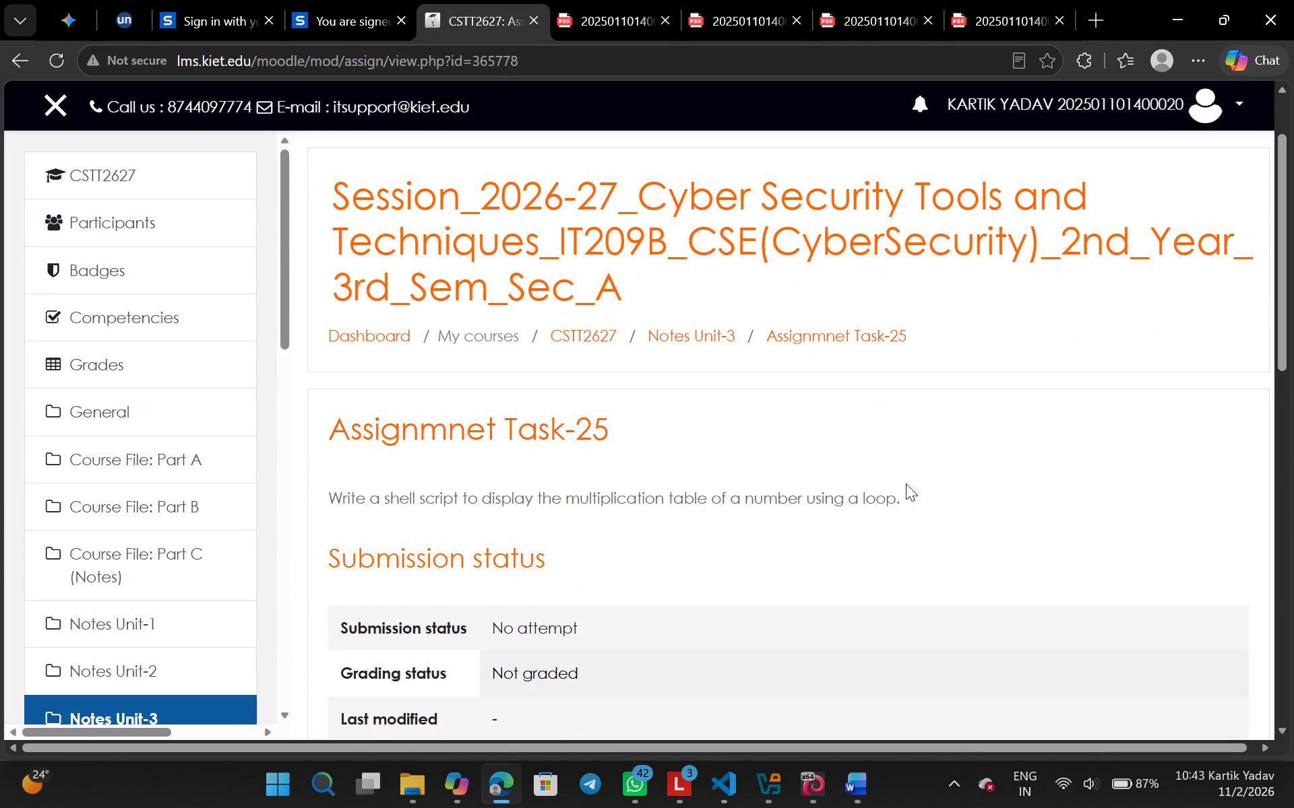
{"action": "left_click_drag", "start_coordinate": [909, 499], "coordinate": [321, 504]}
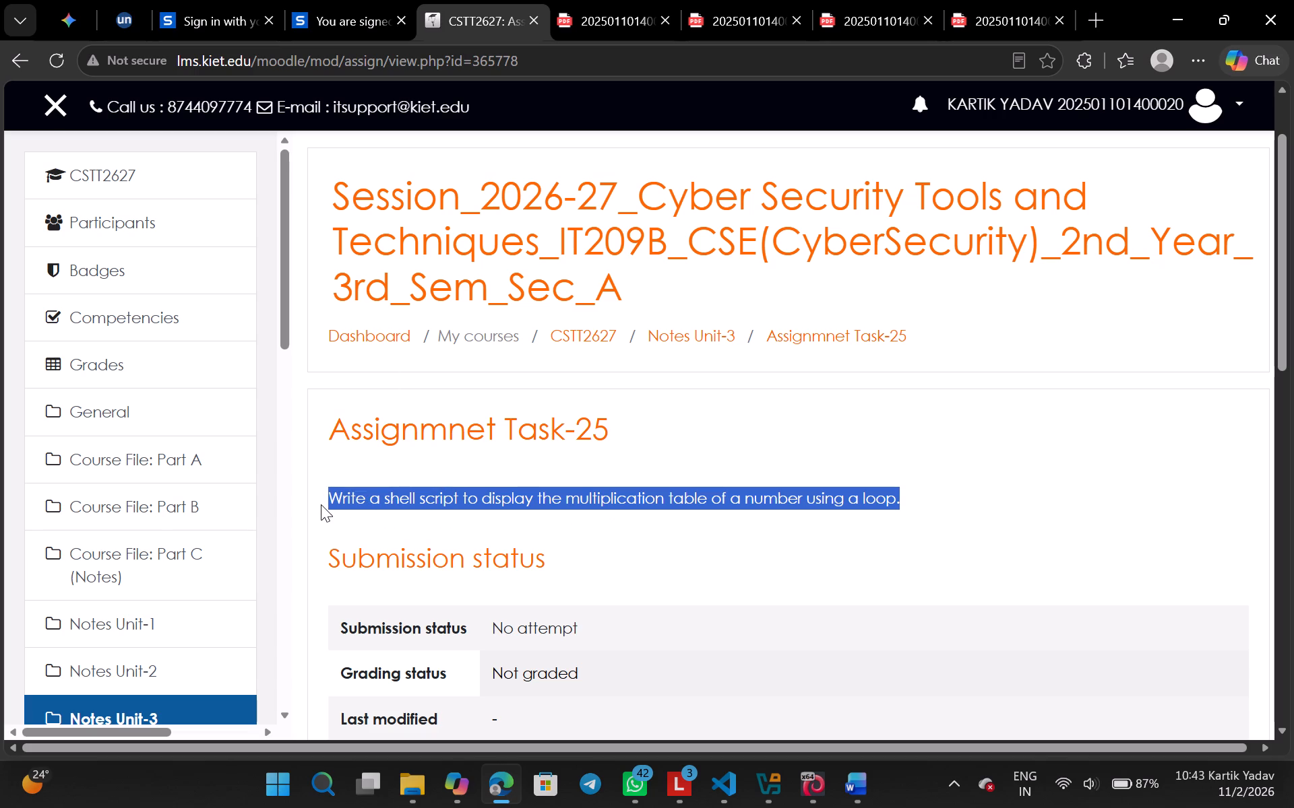
{"action": "key", "text": "ctrl+c"}
{"action": "left_click", "coordinate": [687, 444]}
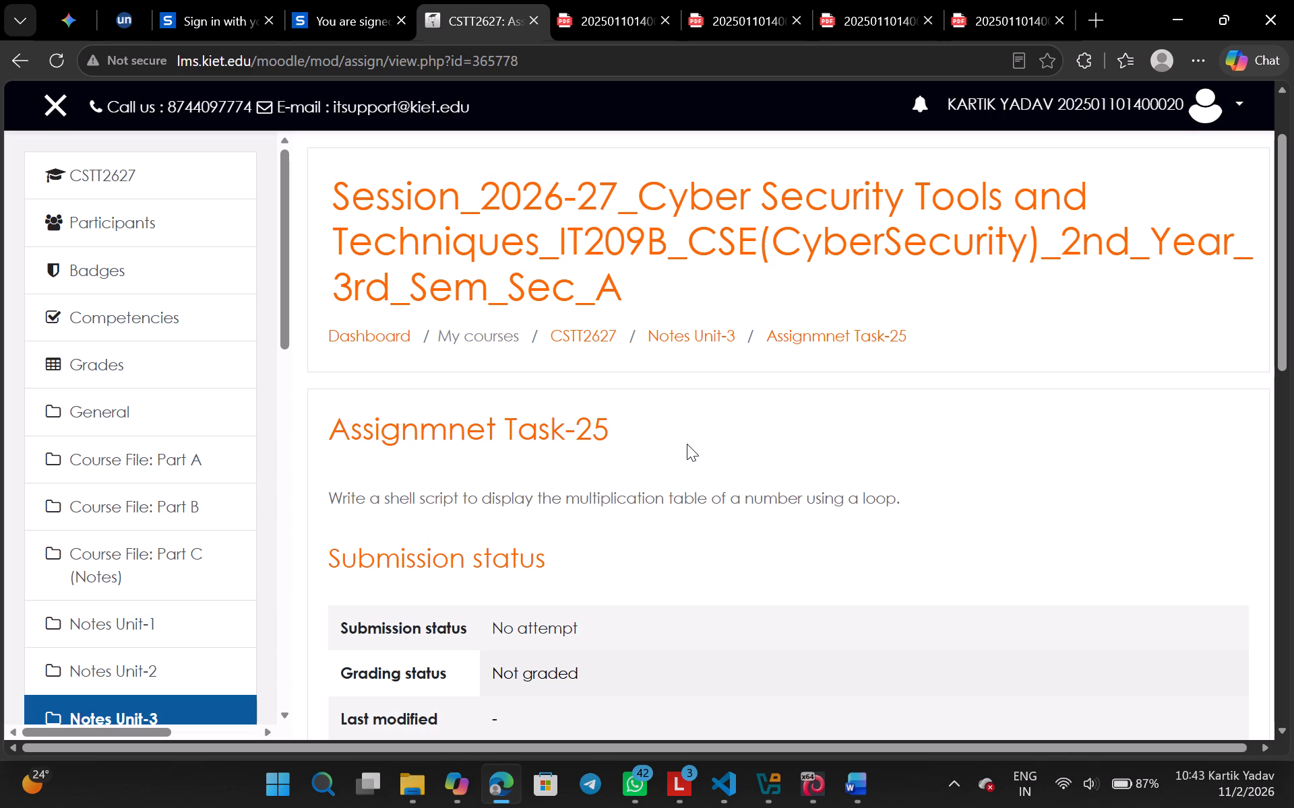
Switch to Word and update the report heading to Experiment No. – 25, replacing the old task text with the copied description.
{"action": "key", "text": "alt+Tab"}
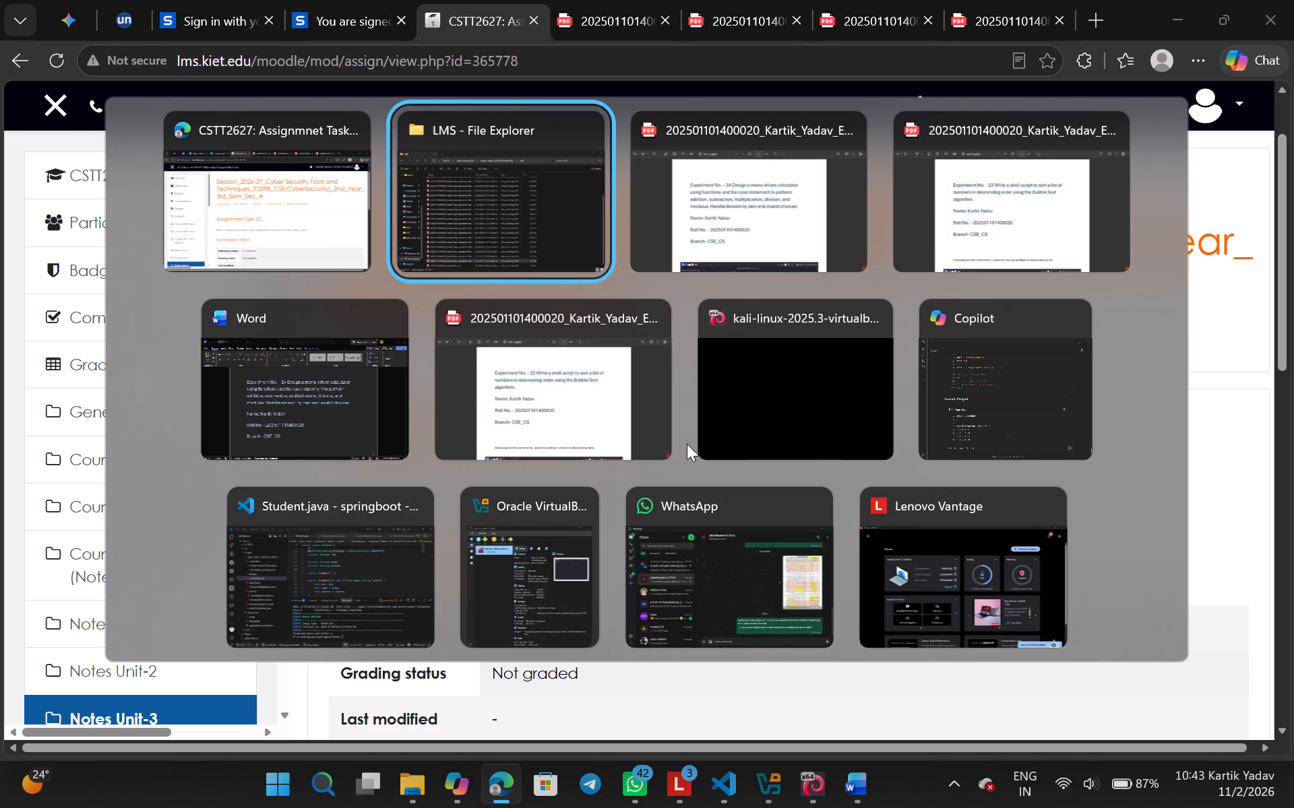
{"action": "key", "text": "alt+Tab"}
{"action": "key", "text": "alt+Tab"}
{"action": "key", "text": "alt+Tab"}
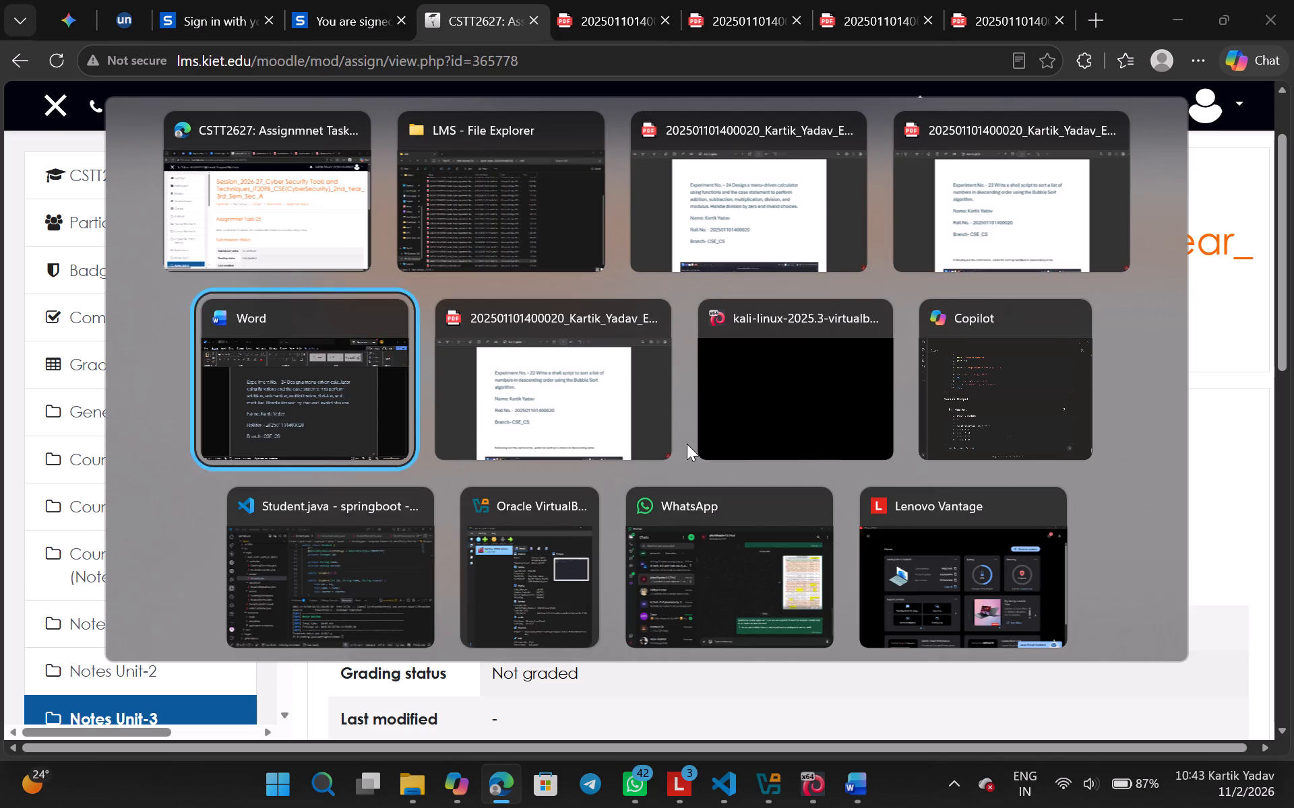
{"action": "key", "text": "alt+Tab"}
{"action": "key", "text": "alt+Left"}
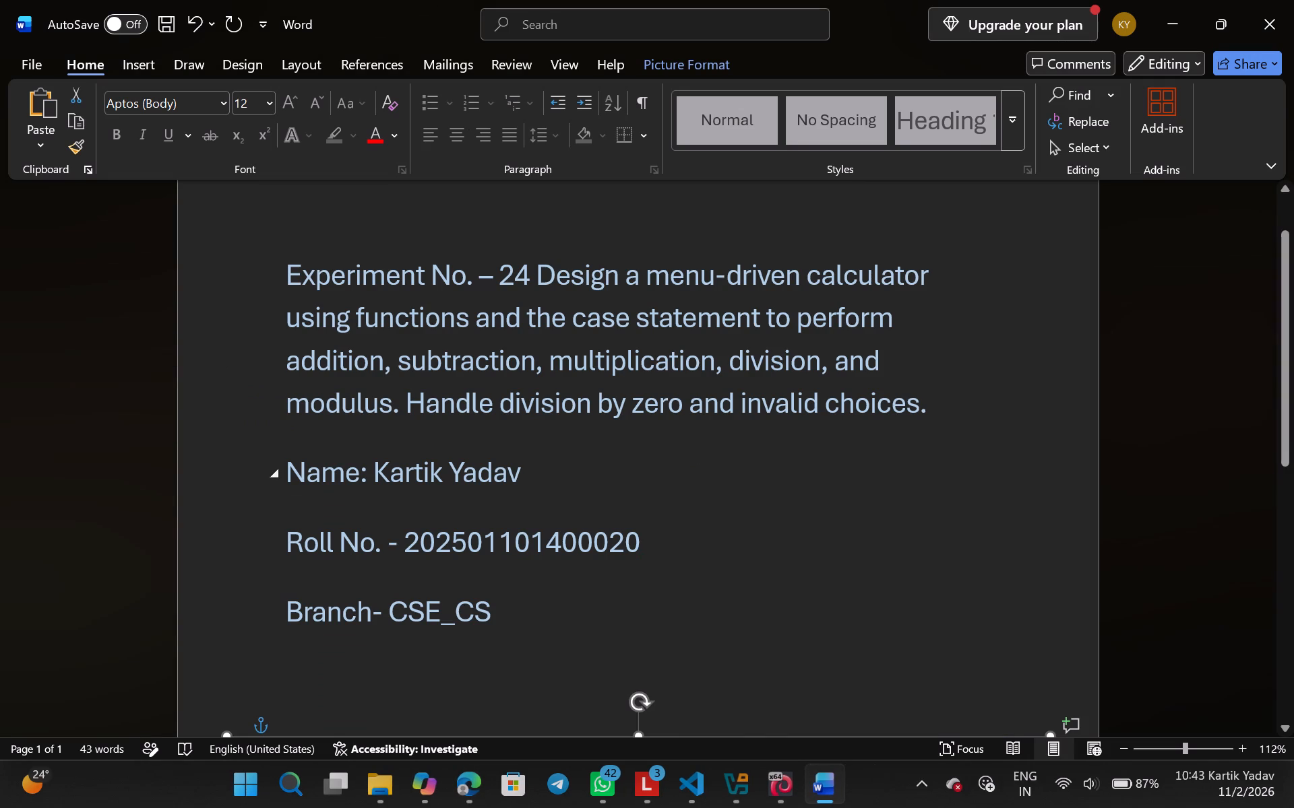
{"action": "left_click_drag", "start_coordinate": [935, 402], "coordinate": [545, 275]}
{"action": "key", "text": "ctrl+v"}
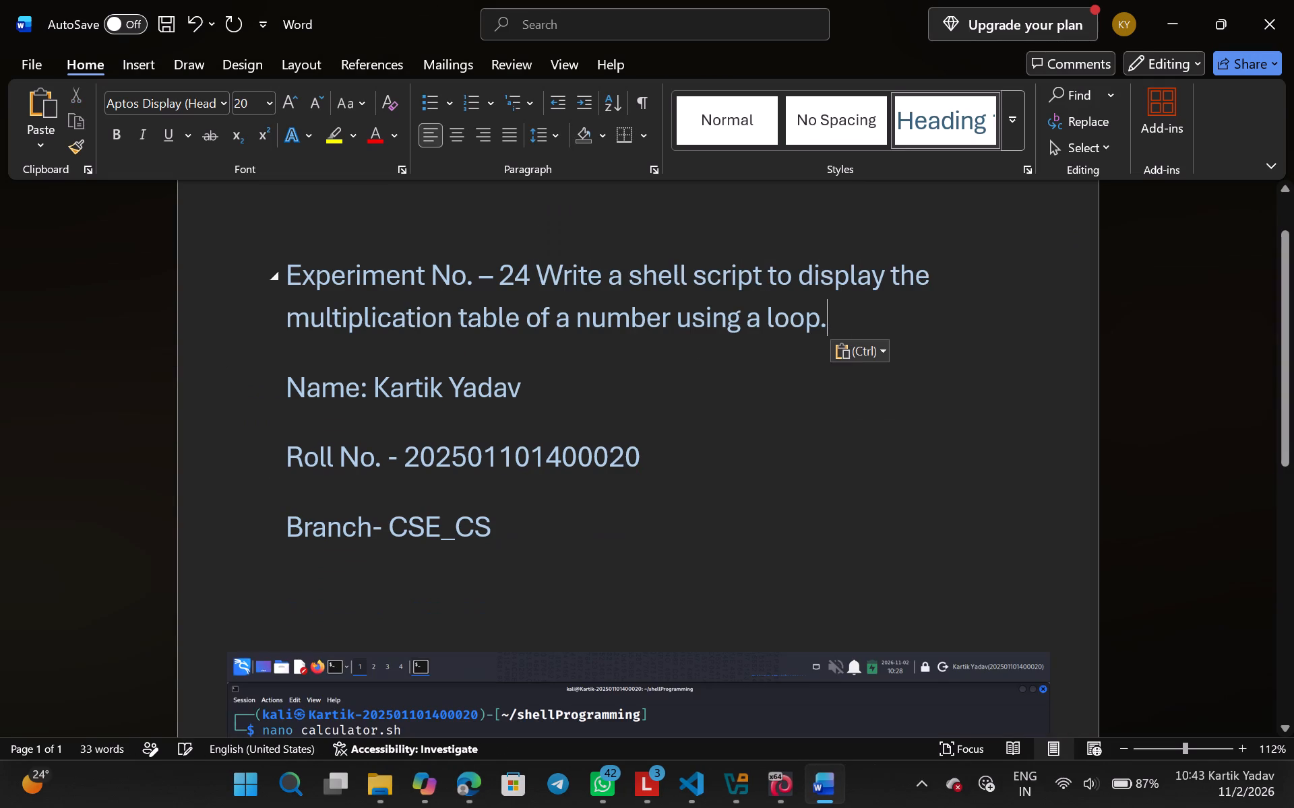
{"action": "left_click", "coordinate": [528, 275]}
{"action": "key", "text": "BackSpace"}
{"action": "key", "text": "5"}
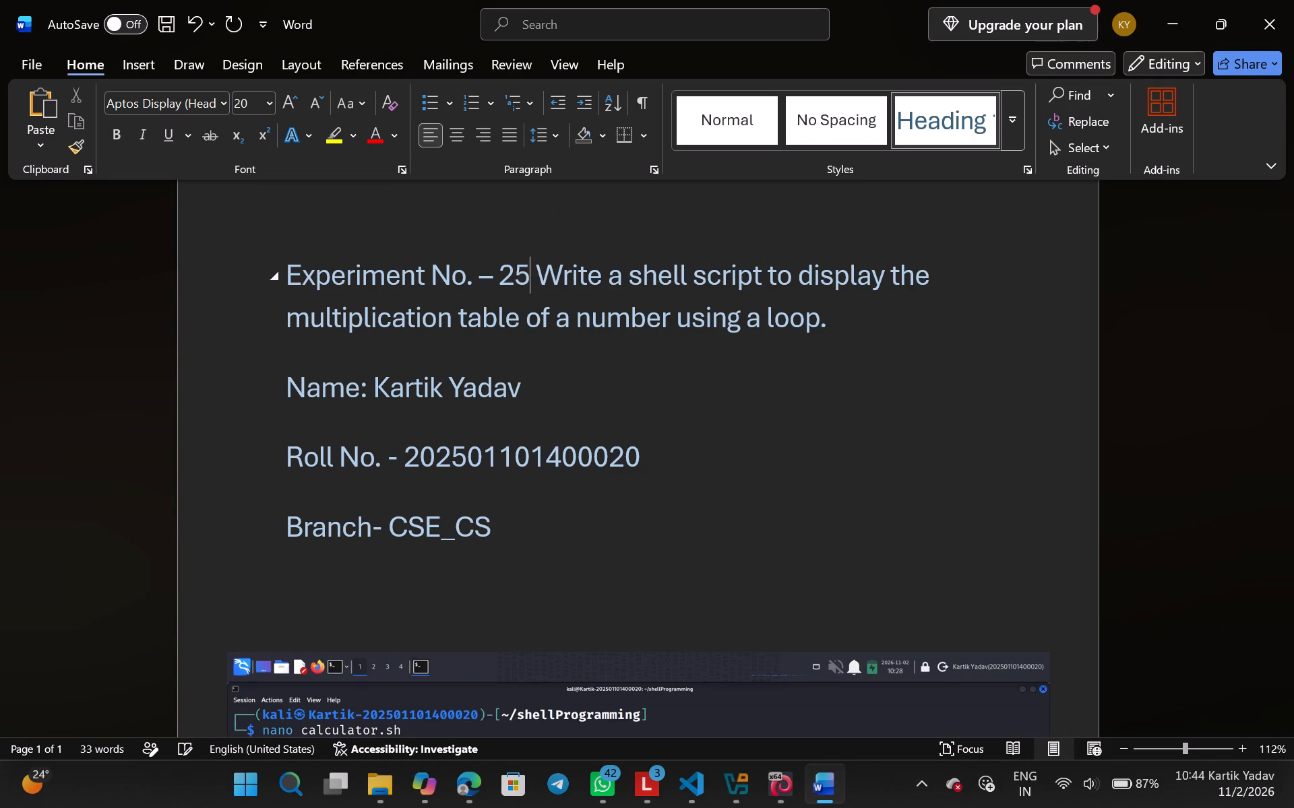
Delete the calculator output screenshot from the report.
{"action": "scroll", "coordinate": [629, 423], "scroll_direction": "down", "scroll_amount": 2}
{"action": "left_click", "coordinate": [729, 479]}
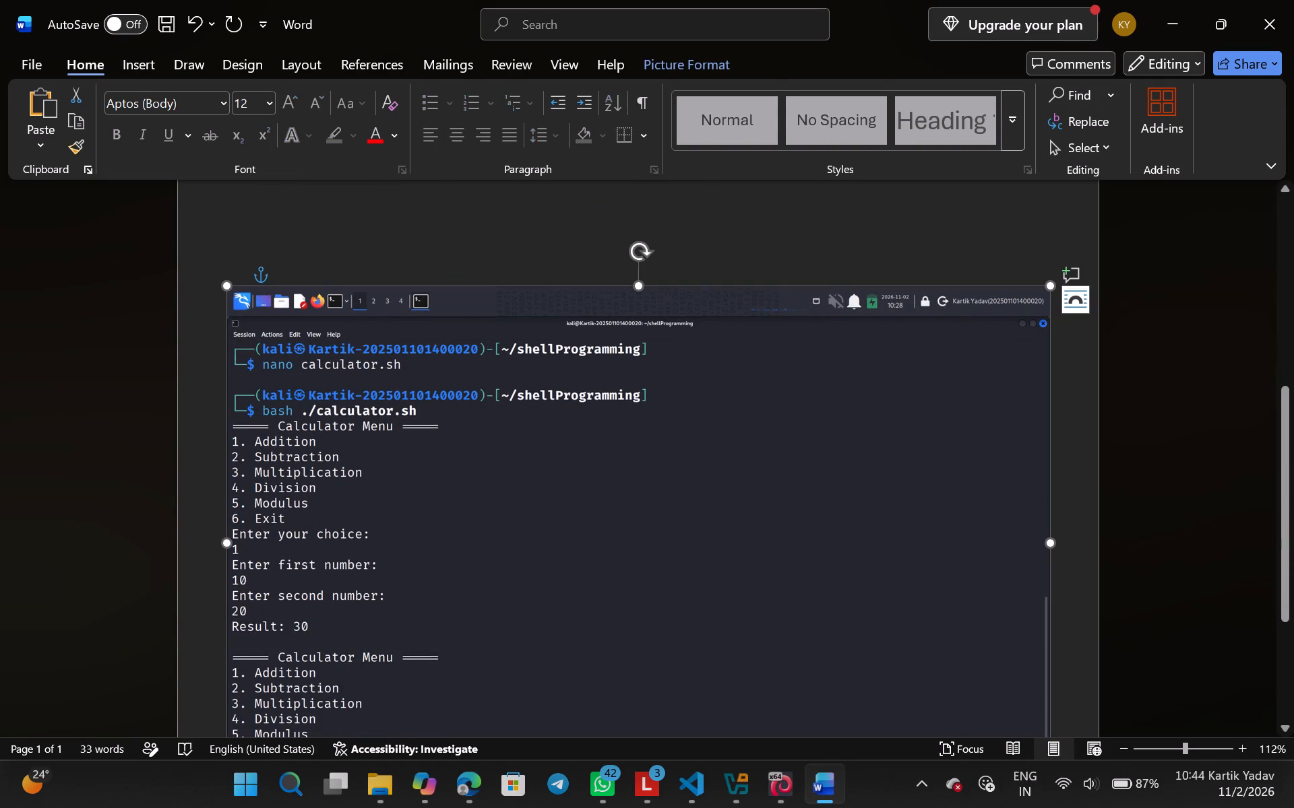
{"action": "key", "text": "Delete"}
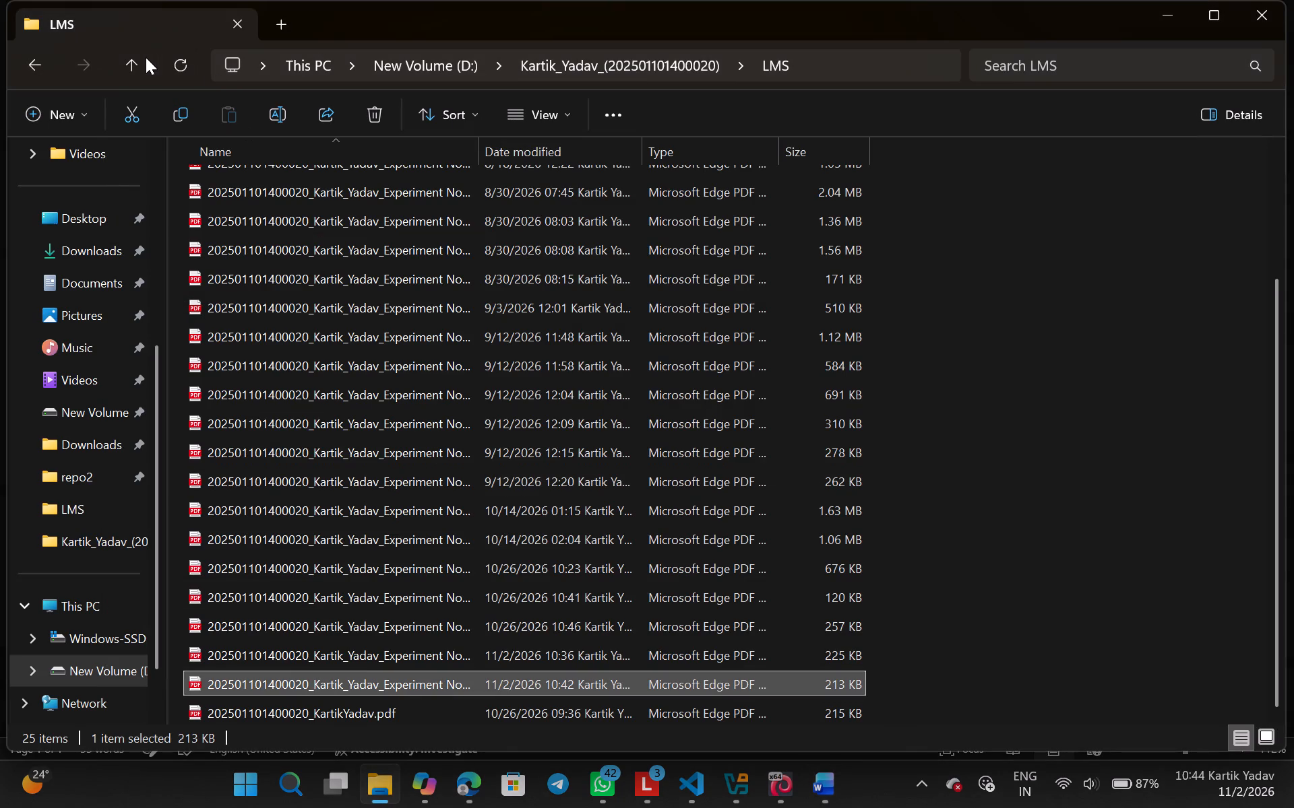
Switch to File Explorer and insert Screenshot_2026-11-01_23_59_29.png from the LMS folder's parent into the Word report.
{"action": "left_click", "coordinate": [142, 57]}
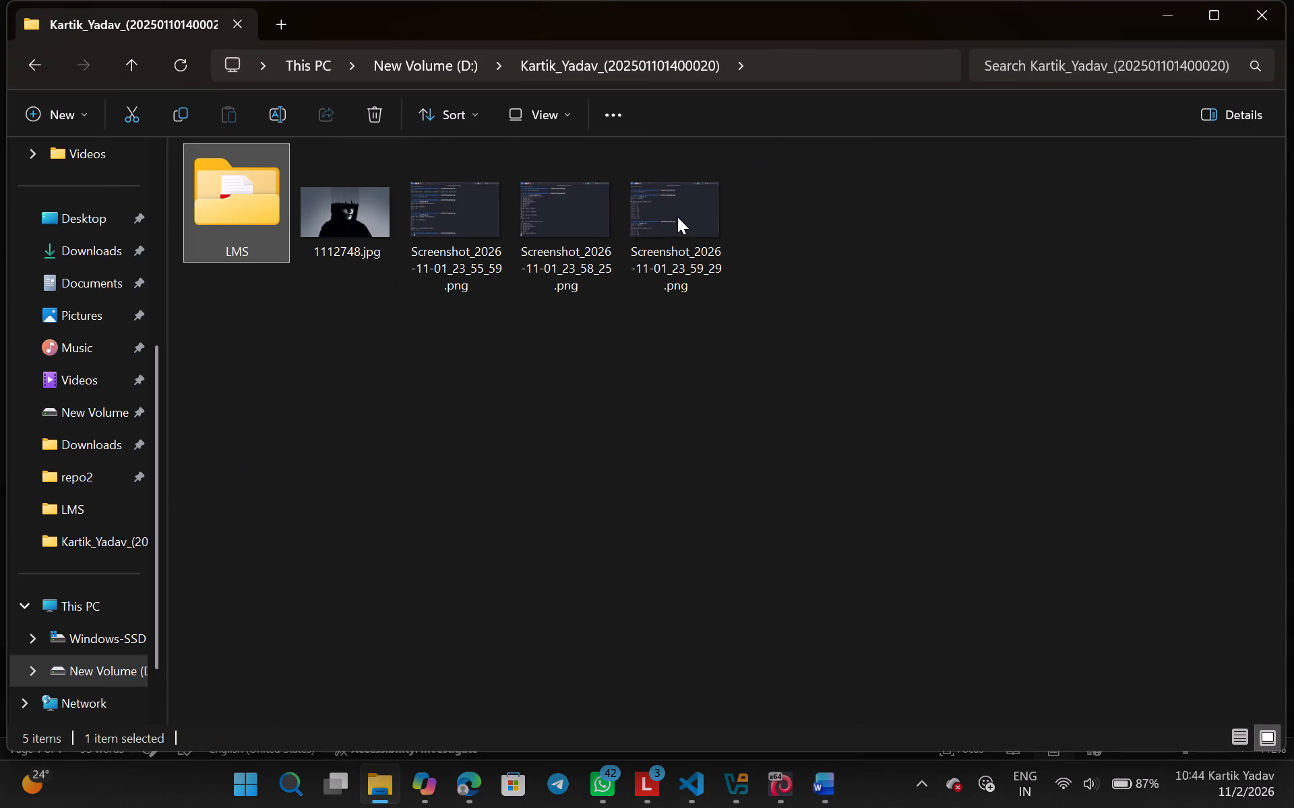
{"action": "left_click_drag", "start_coordinate": [677, 217], "coordinate": [840, 778]}
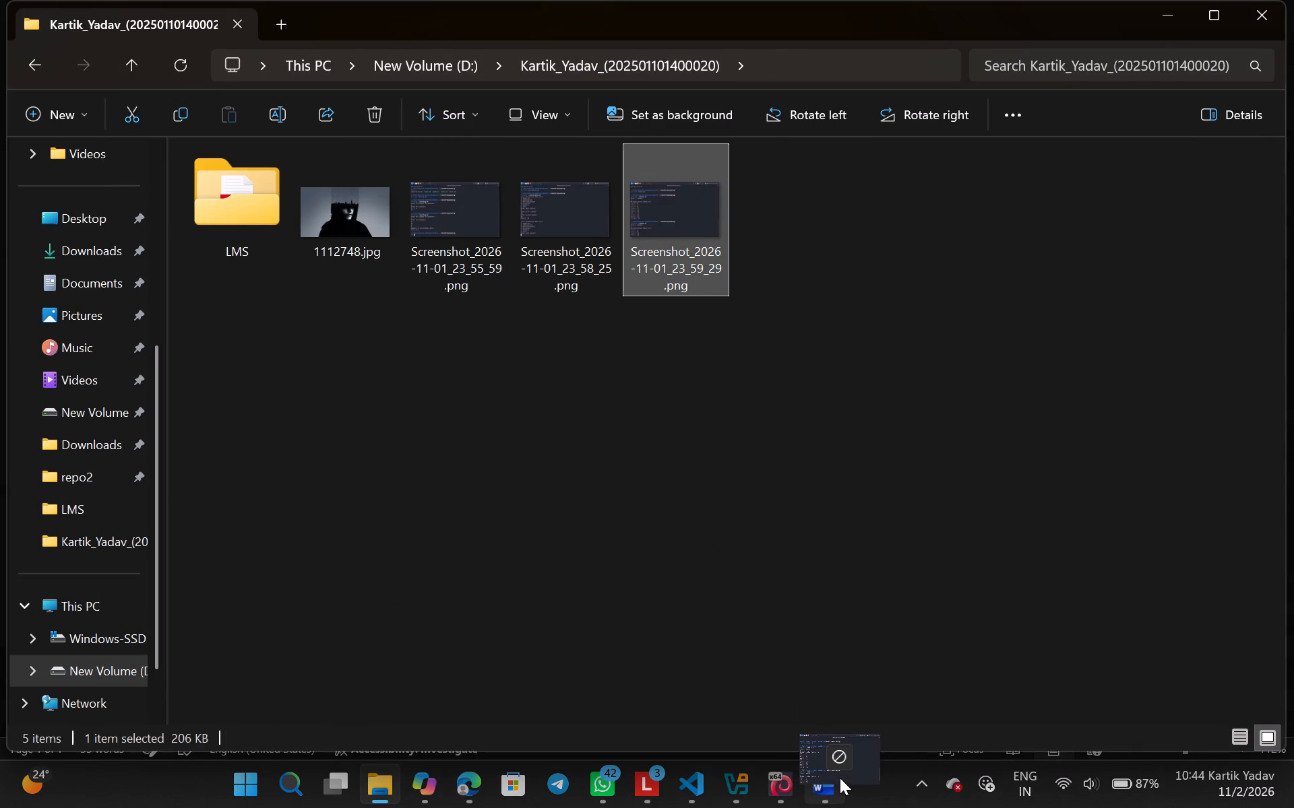
{"action": "left_click_drag", "start_coordinate": [840, 778], "coordinate": [388, 476]}
Move the multiplication table screenshot down below the code caption line, lined up with the text margins.
{"action": "scroll", "coordinate": [388, 476], "scroll_direction": "right", "scroll_amount": 1}
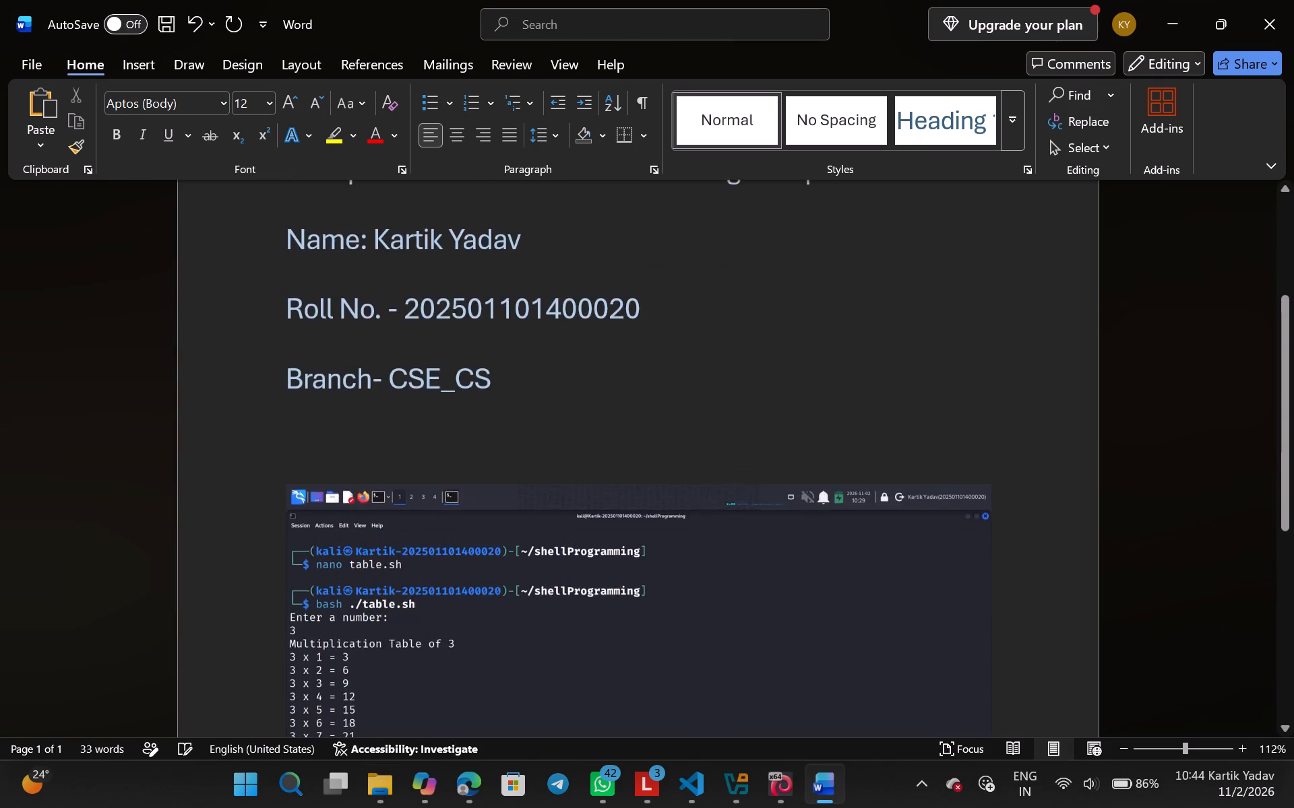
{"action": "scroll", "coordinate": [388, 476], "scroll_direction": "right", "scroll_amount": 1}
{"action": "scroll", "coordinate": [468, 467], "scroll_direction": "down", "scroll_amount": 1}
{"action": "left_click_drag", "start_coordinate": [582, 384], "coordinate": [553, 554]}
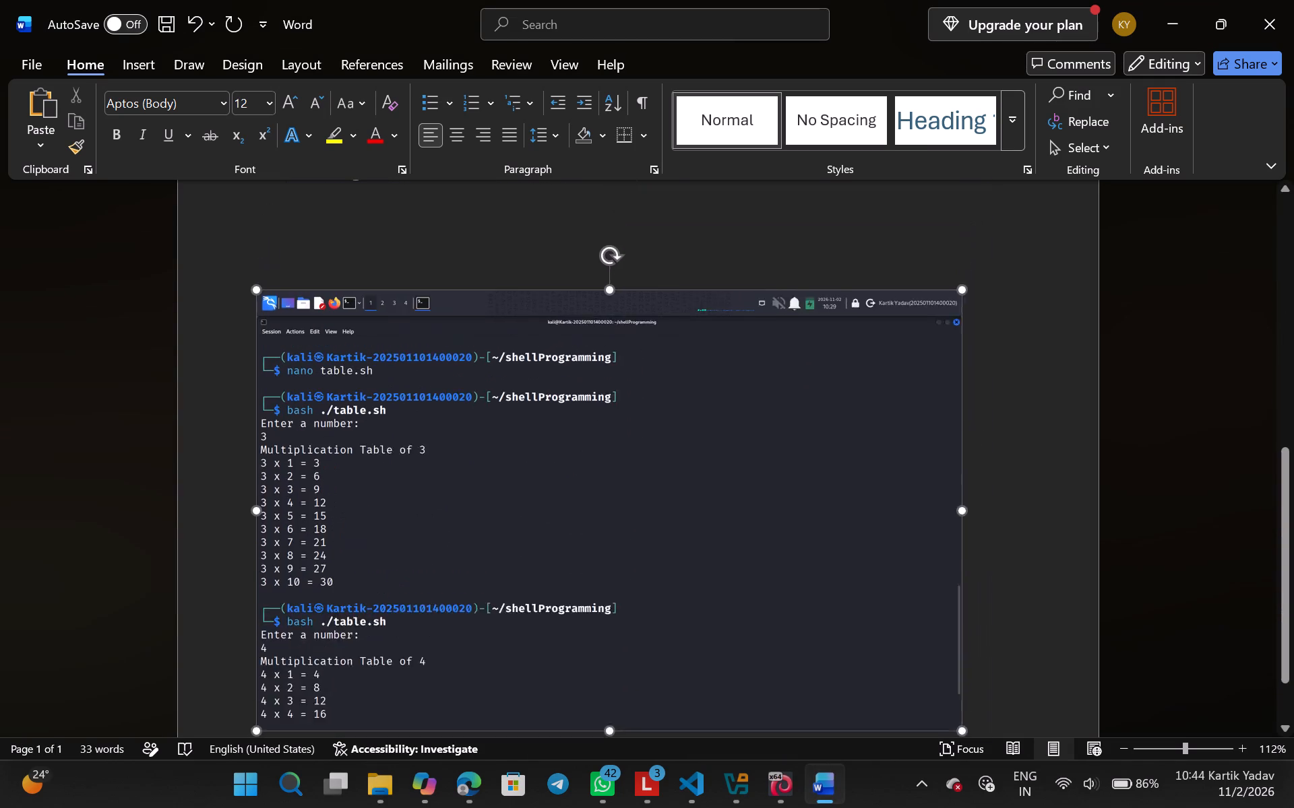
{"action": "left_click_drag", "start_coordinate": [553, 554], "coordinate": [586, 535]}
Change the caption above the screenshot to read "Following is the code for multiplication table".
{"action": "scroll", "coordinate": [586, 535], "scroll_direction": "up", "scroll_amount": 1}
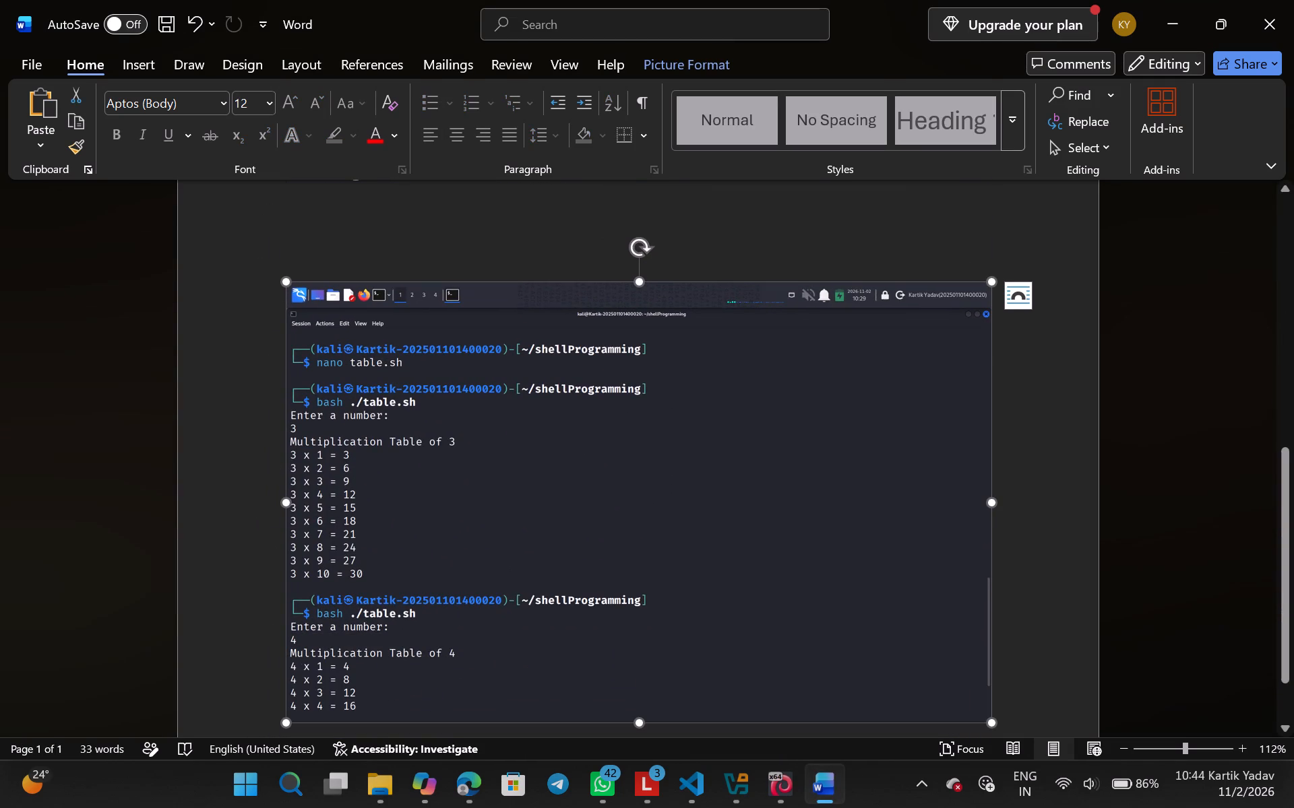
{"action": "scroll", "coordinate": [227, 380], "scroll_direction": "up", "scroll_amount": 2}
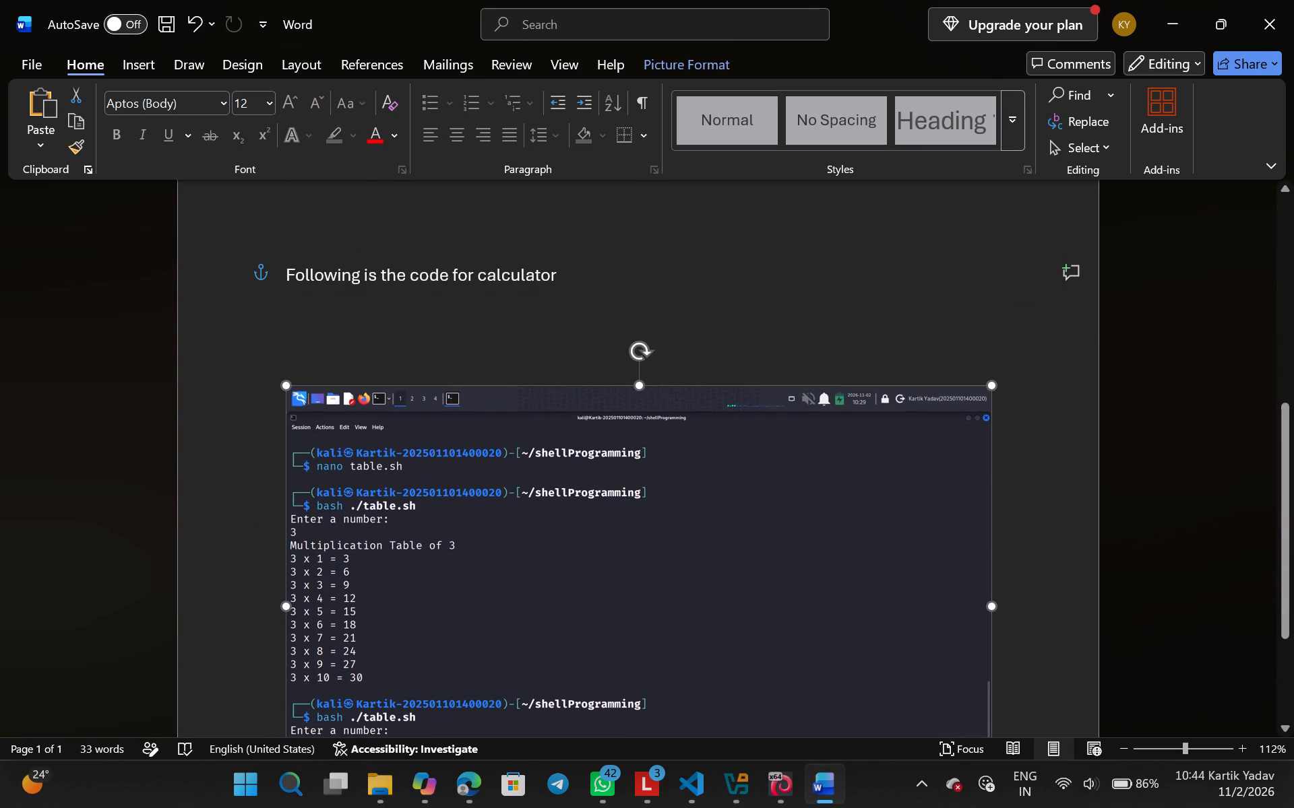
{"action": "left_click", "coordinate": [586, 280]}
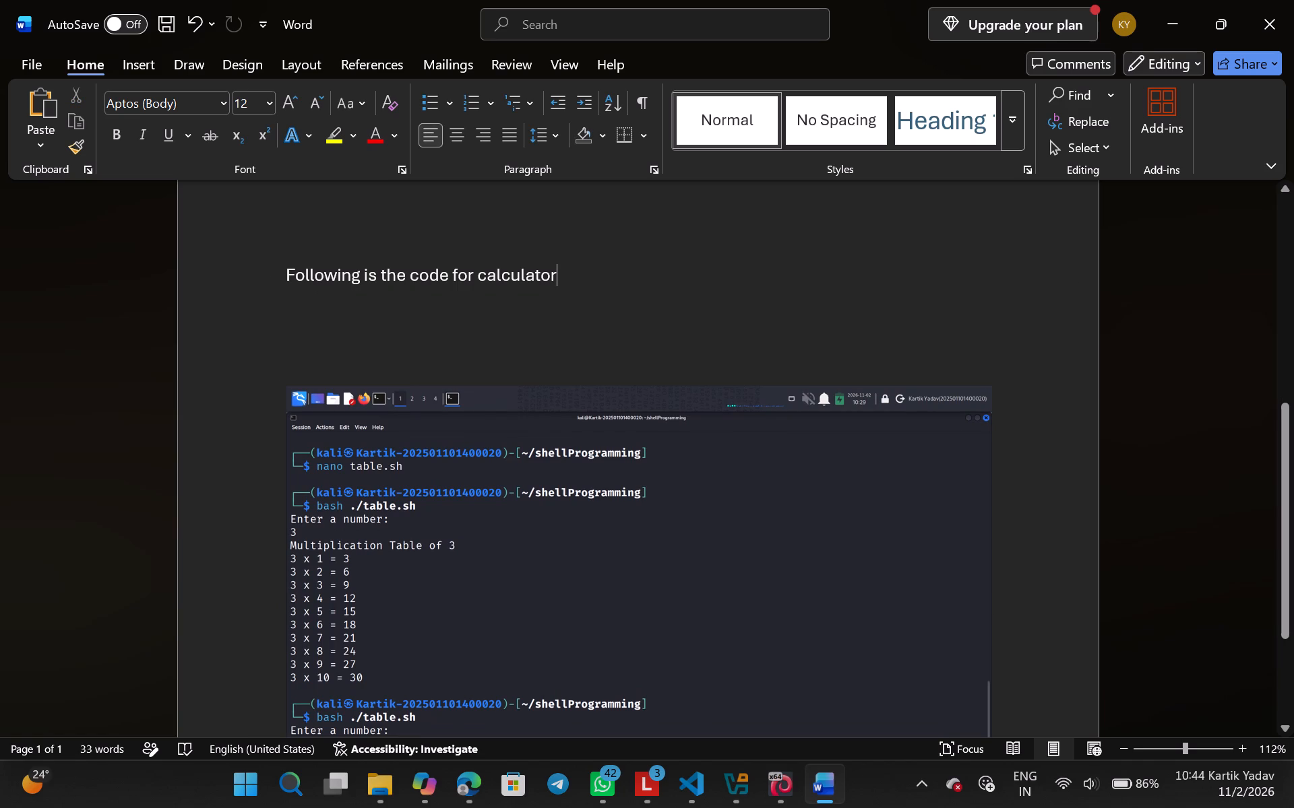
{"action": "key", "text": "BackSpace"}
{"action": "key", "text": "BackSpace"}
{"action": "key", "text": "BackSpace"}
{"action": "key", "text": "BackSpace"}
{"action": "key", "text": "BackSpace"}
{"action": "key", "text": "BackSpace"}
{"action": "key", "text": "BackSpace"}
{"action": "key", "text": "BackSpace"}
{"action": "key", "text": "BackSpace"}
{"action": "key", "text": "BackSpace"}
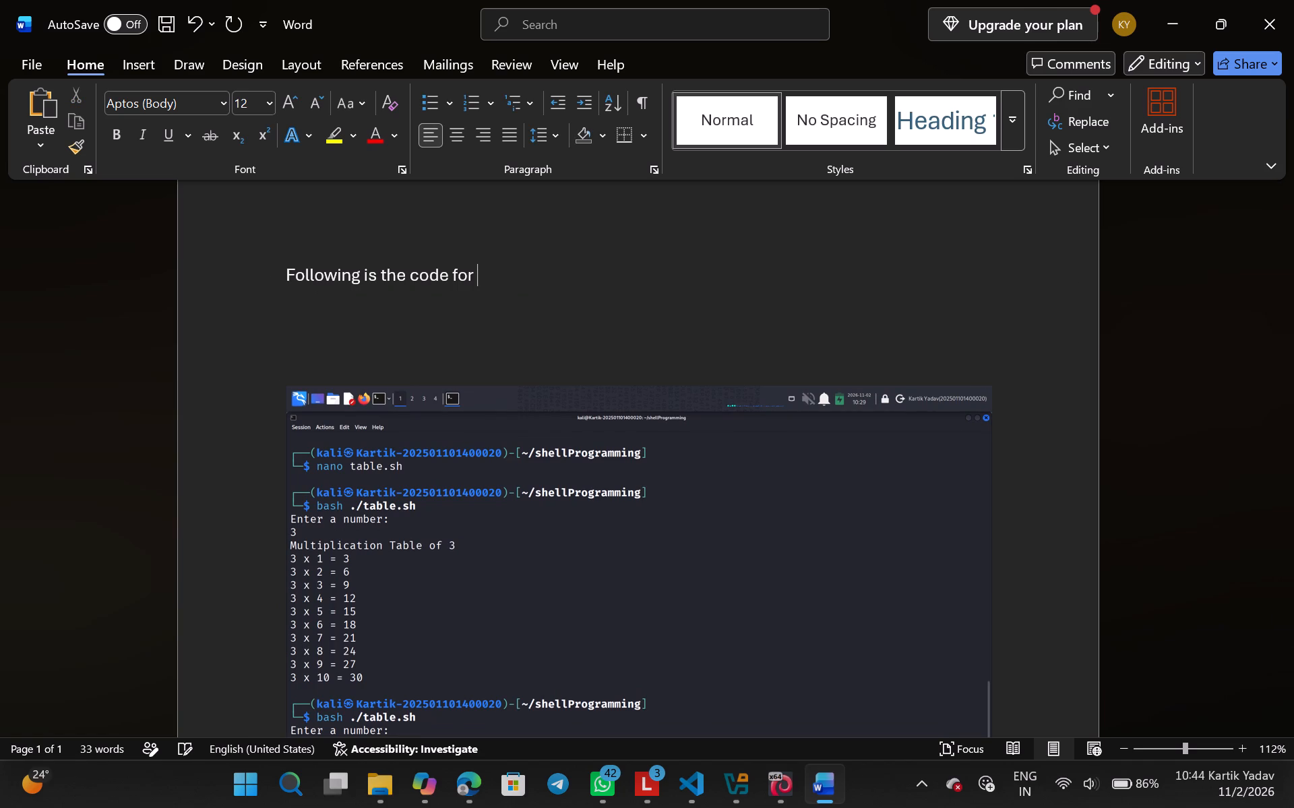
{"action": "type", "text": "multiplicato"}
{"action": "key", "text": "BackSpace"}
{"action": "type", "text": "ion tal"}
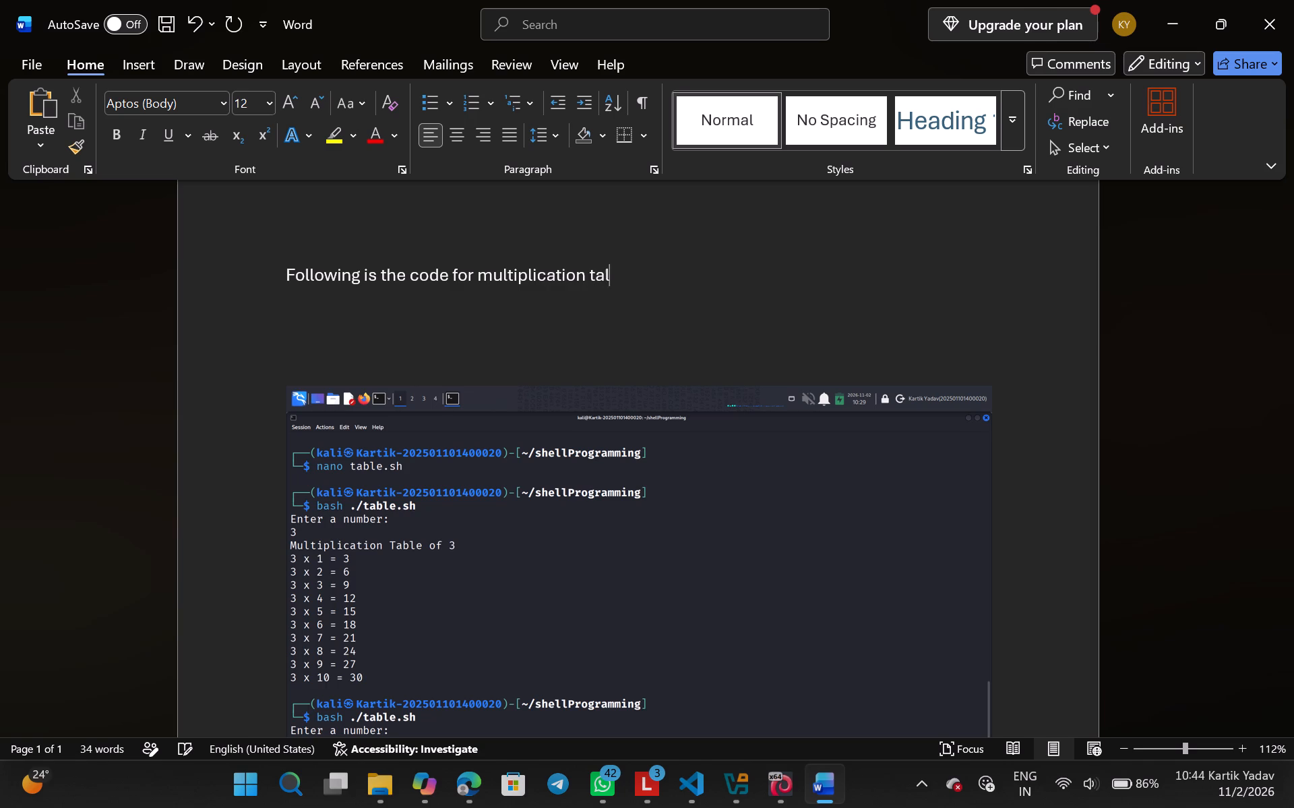
{"action": "key", "text": "BackSpace"}
{"action": "type", "text": "ble"}
{"action": "key", "text": "space"}
{"action": "key", "text": "BackSpace"}
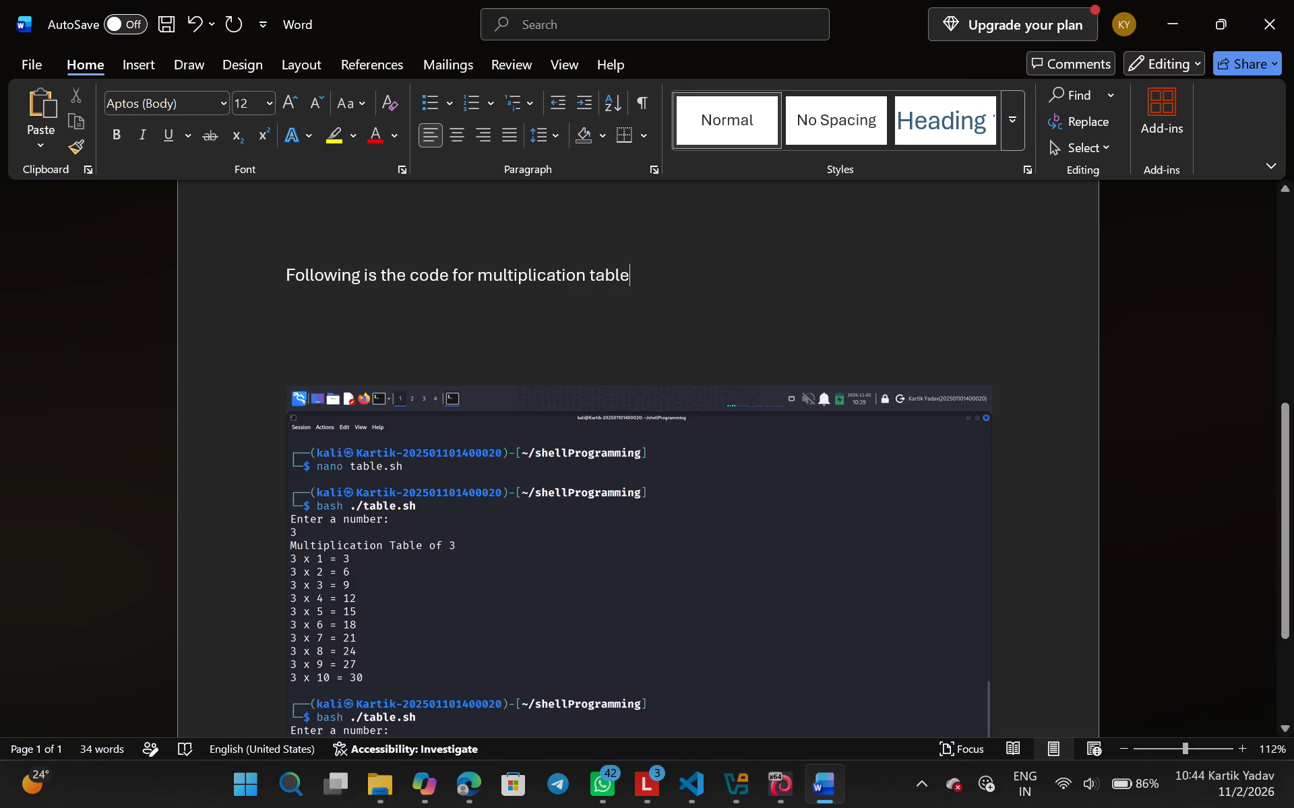
Enlarge the multiplication table screenshot past the text margins and centre it horizontally on the lower part of the page.
{"action": "left_click_drag", "start_coordinate": [613, 554], "coordinate": [561, 508]}
{"action": "scroll", "coordinate": [1171, 379], "scroll_direction": "down", "scroll_amount": 1}
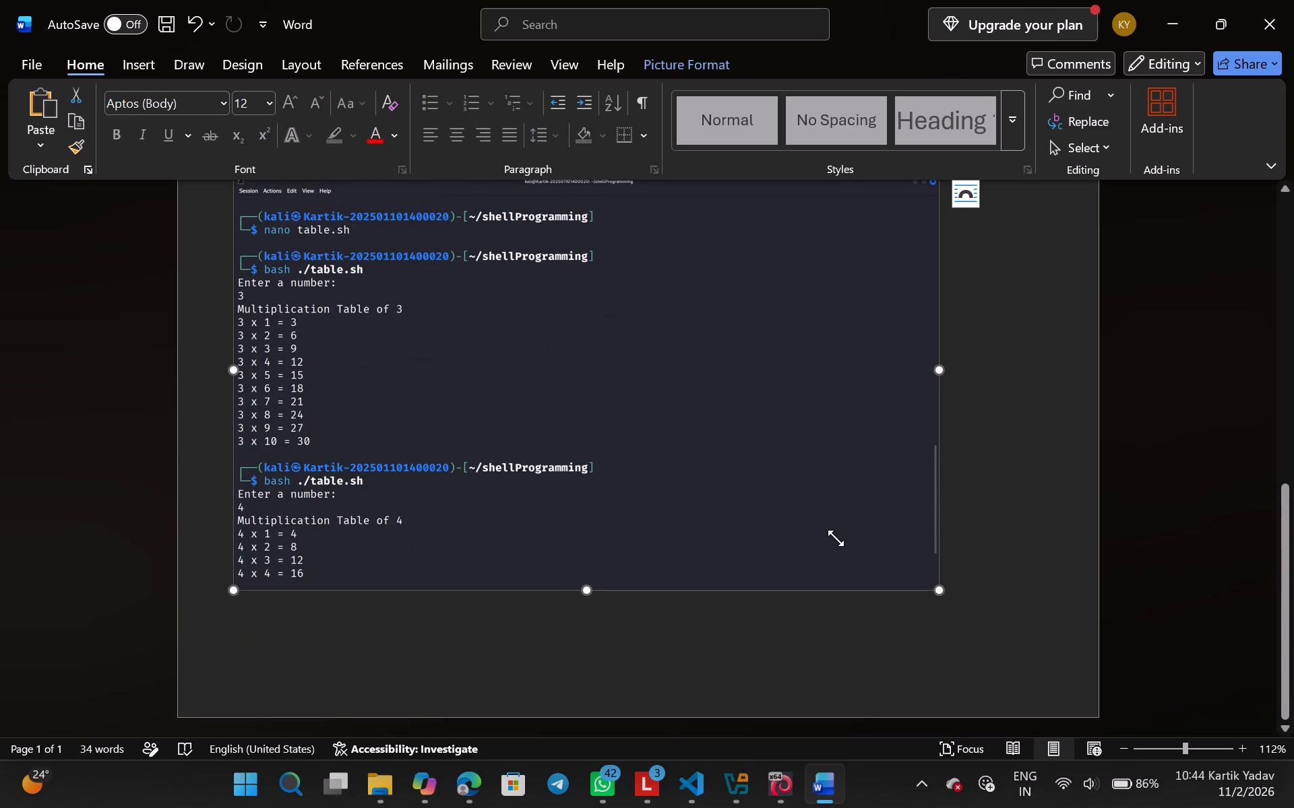
{"action": "left_click", "coordinate": [836, 538]}
{"action": "left_click_drag", "start_coordinate": [939, 592], "coordinate": [1036, 656]}
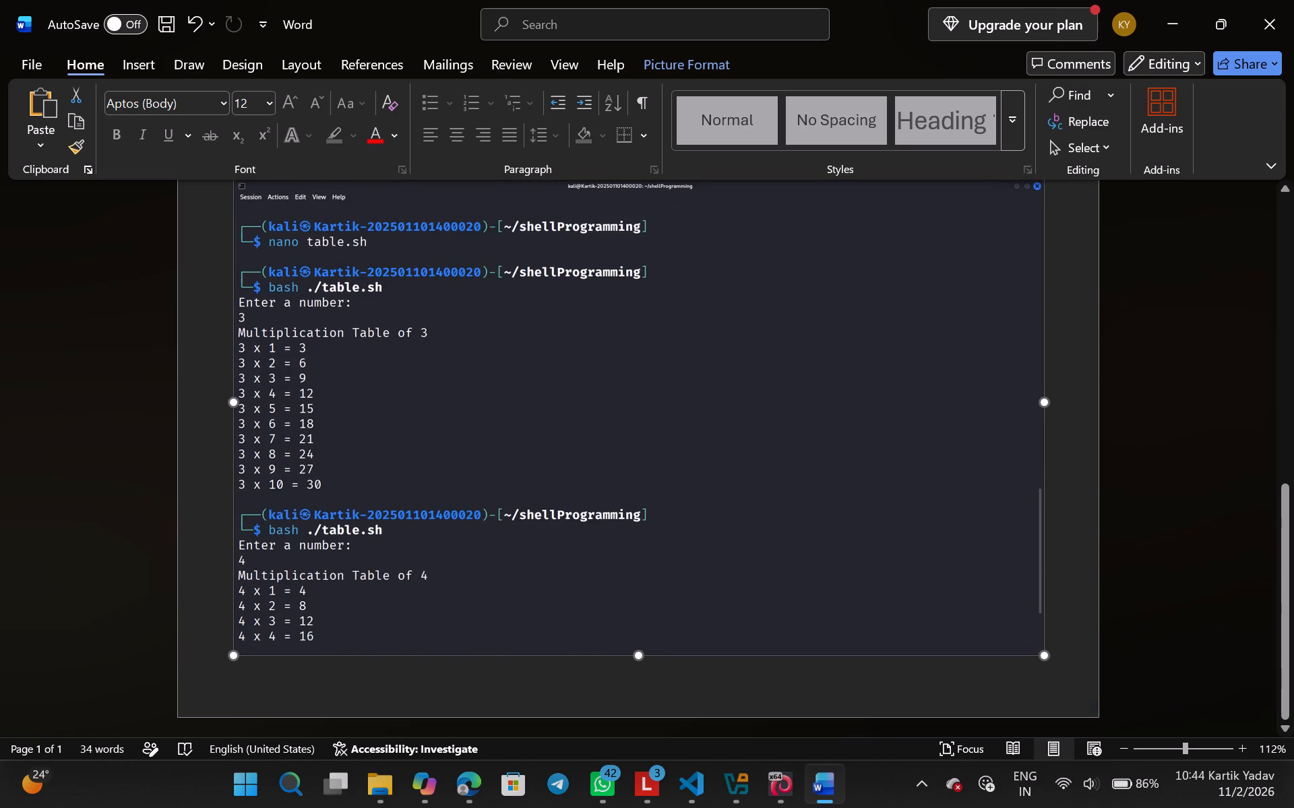
{"action": "left_click_drag", "start_coordinate": [1036, 656], "coordinate": [1047, 672]}
{"action": "left_click_drag", "start_coordinate": [695, 453], "coordinate": [694, 485]}
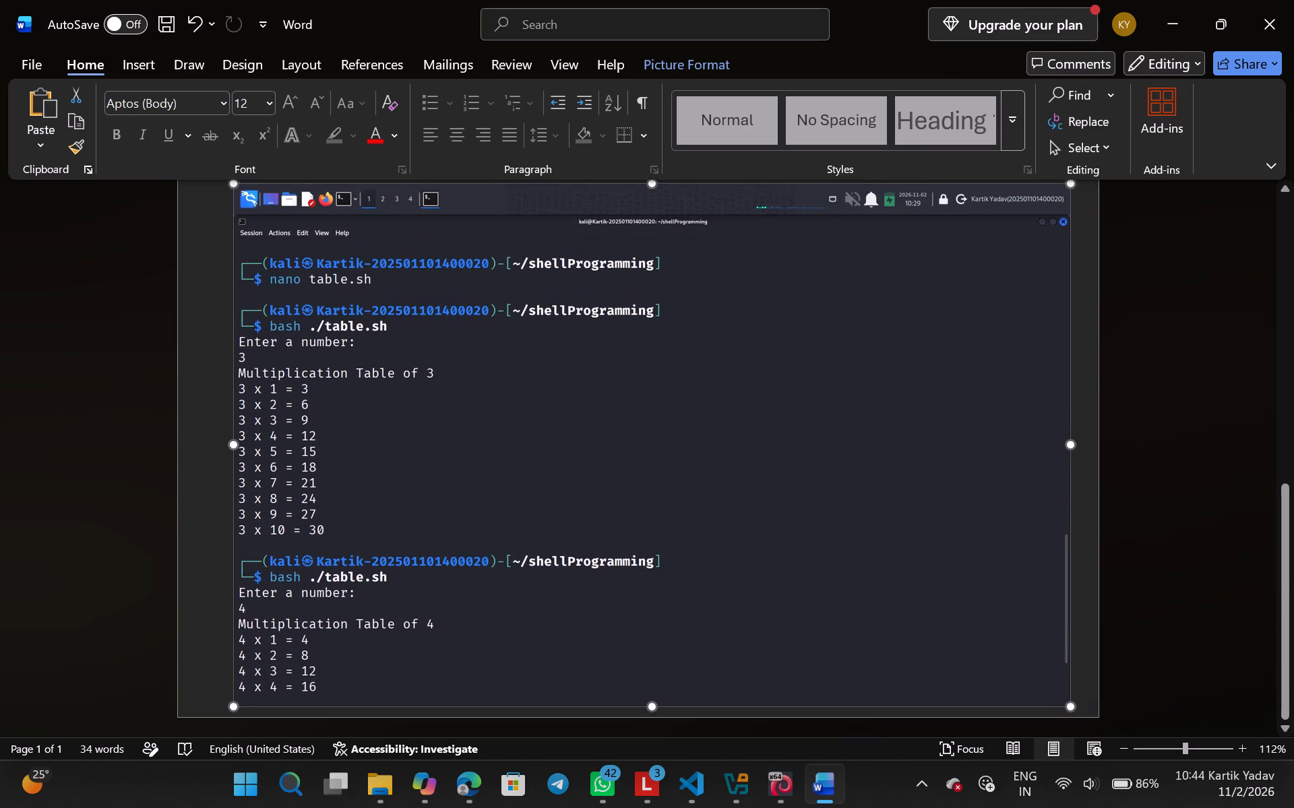
{"action": "left_click_drag", "start_coordinate": [694, 485], "coordinate": [672, 471]}
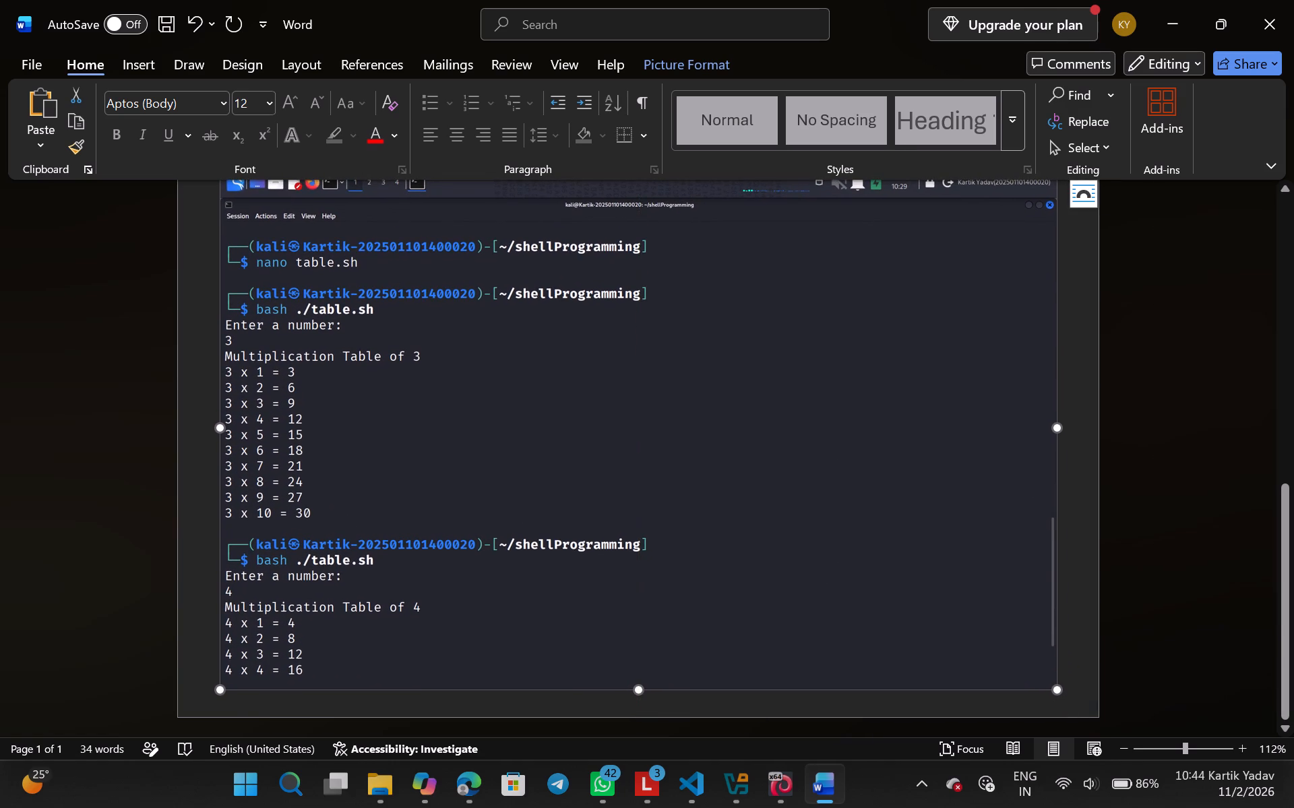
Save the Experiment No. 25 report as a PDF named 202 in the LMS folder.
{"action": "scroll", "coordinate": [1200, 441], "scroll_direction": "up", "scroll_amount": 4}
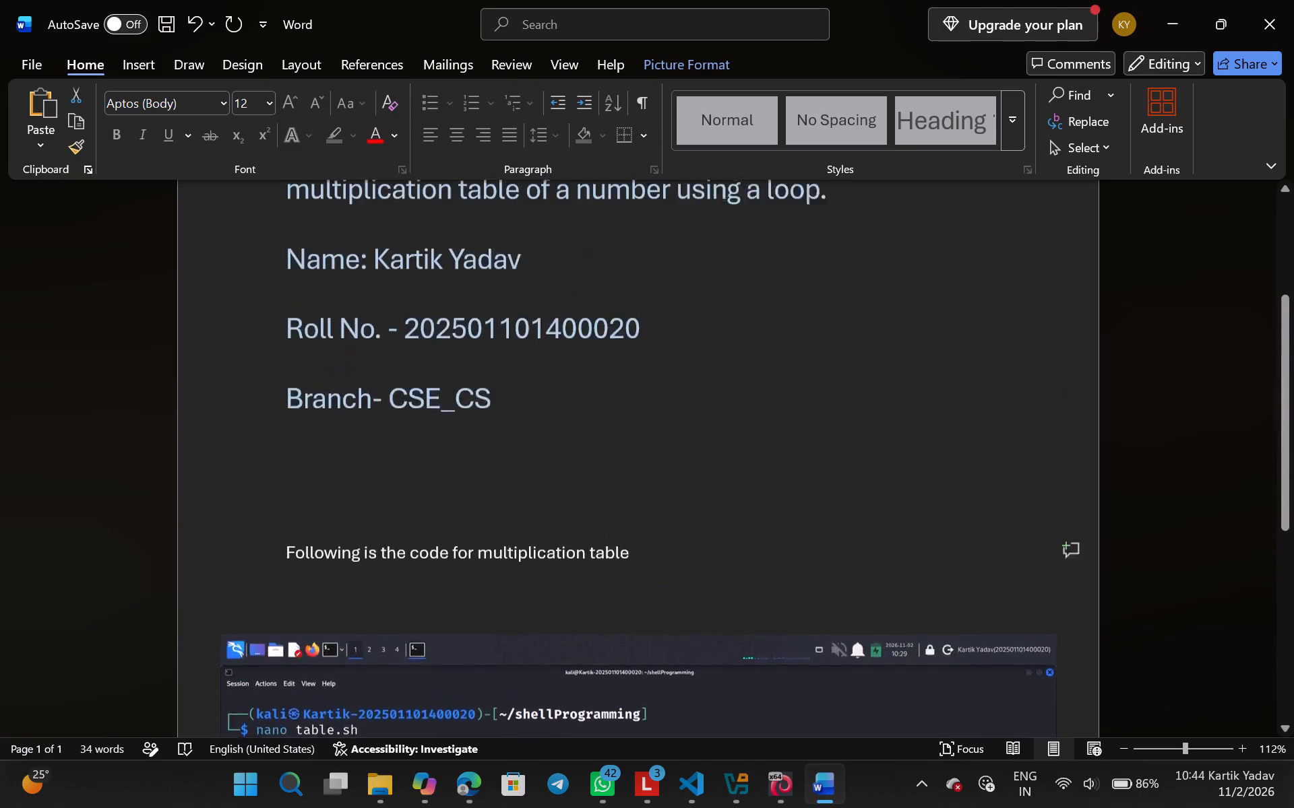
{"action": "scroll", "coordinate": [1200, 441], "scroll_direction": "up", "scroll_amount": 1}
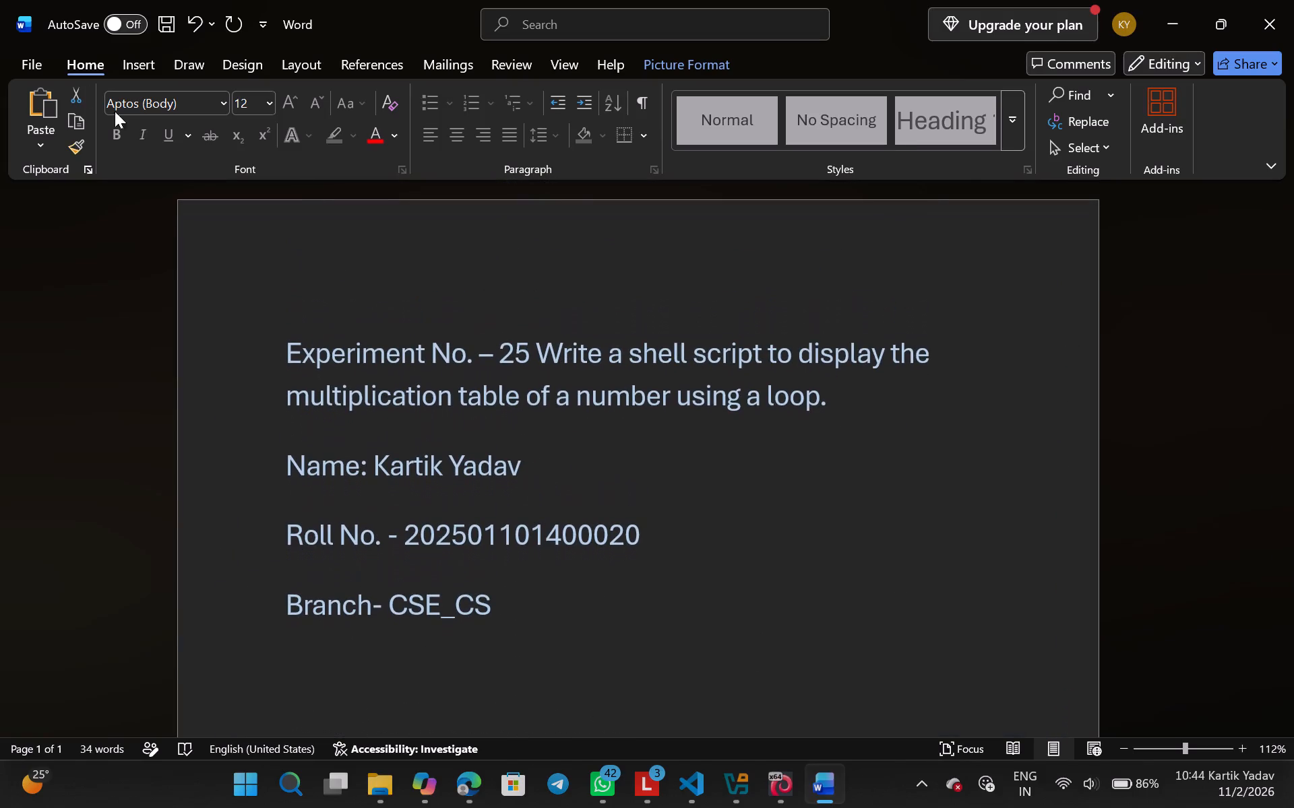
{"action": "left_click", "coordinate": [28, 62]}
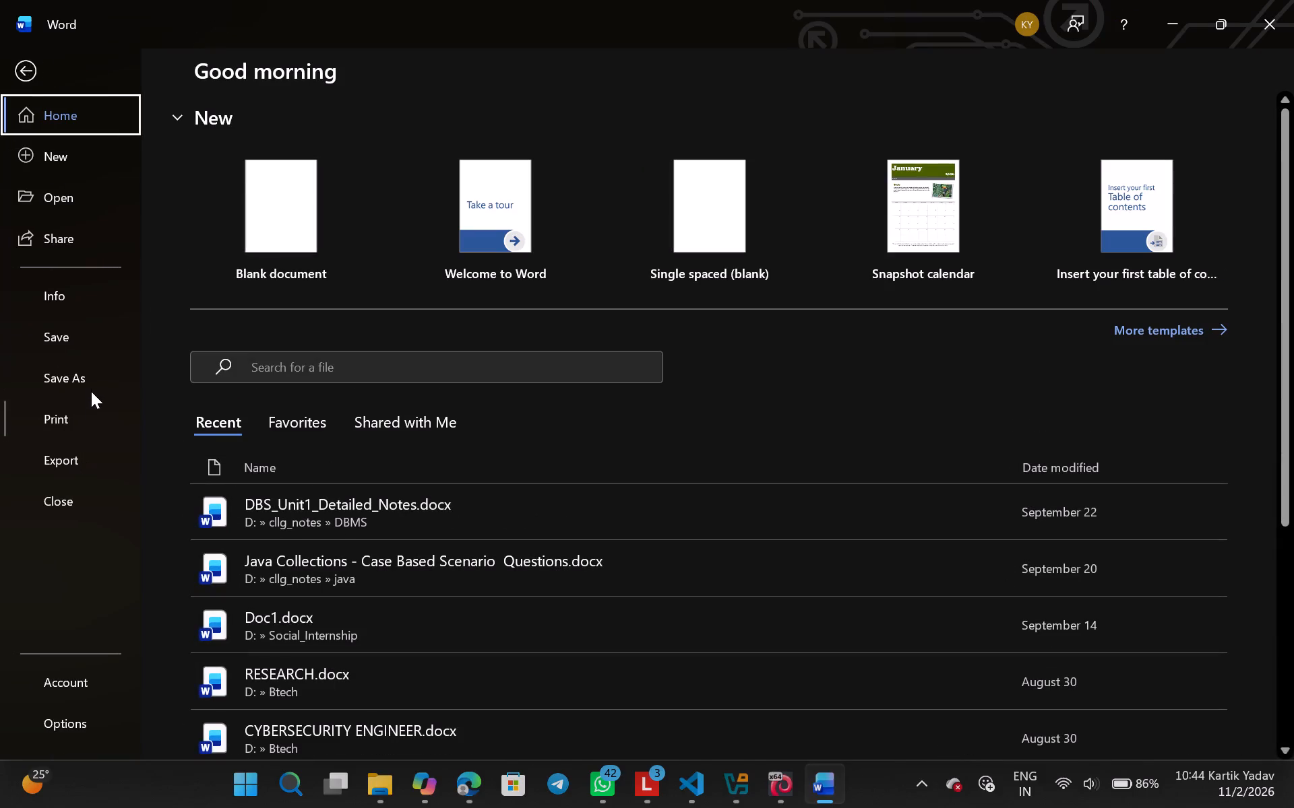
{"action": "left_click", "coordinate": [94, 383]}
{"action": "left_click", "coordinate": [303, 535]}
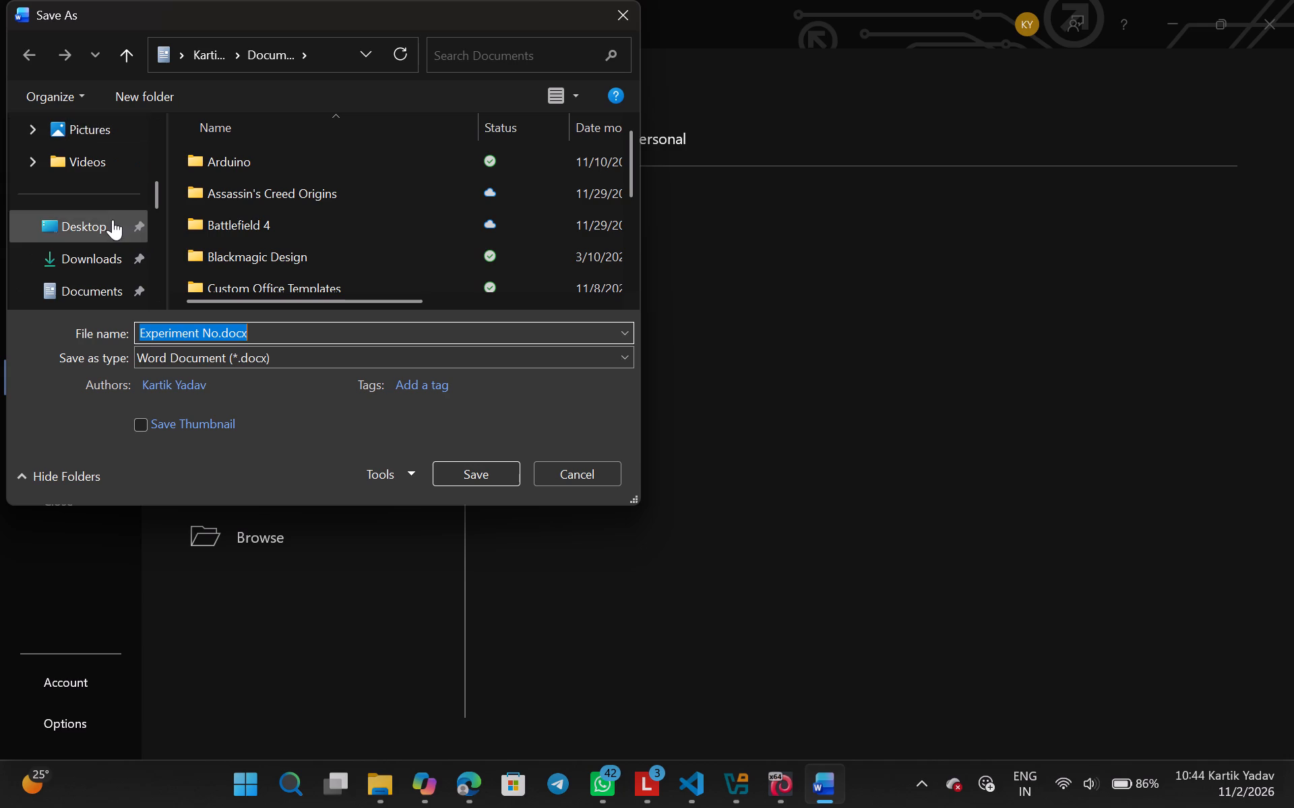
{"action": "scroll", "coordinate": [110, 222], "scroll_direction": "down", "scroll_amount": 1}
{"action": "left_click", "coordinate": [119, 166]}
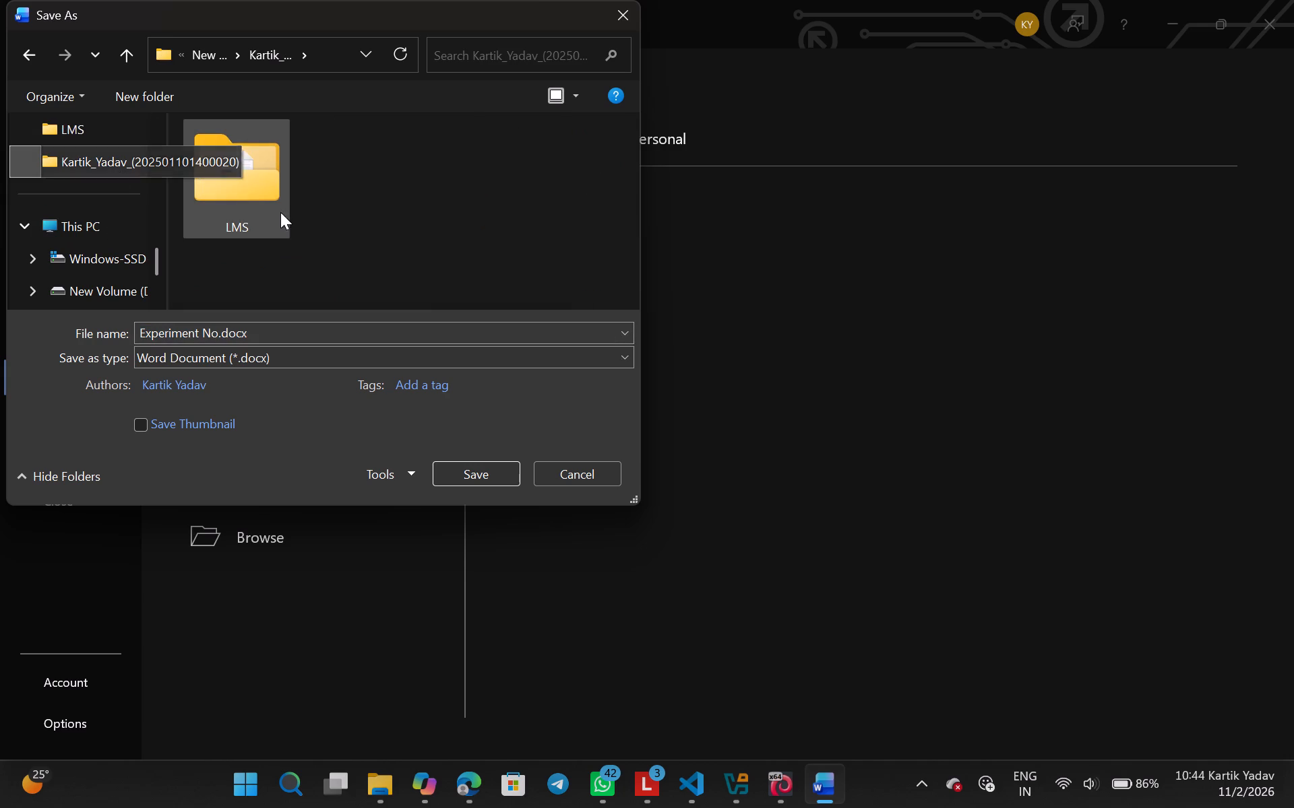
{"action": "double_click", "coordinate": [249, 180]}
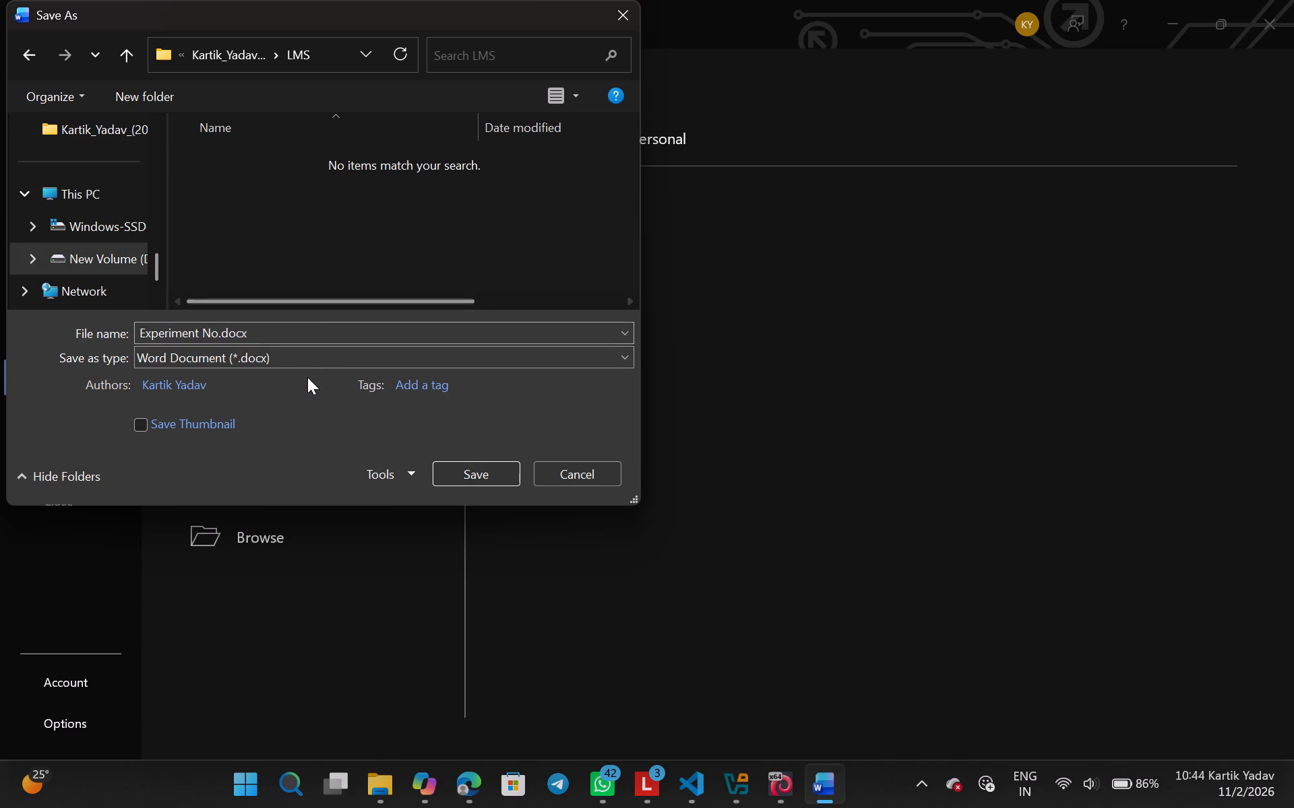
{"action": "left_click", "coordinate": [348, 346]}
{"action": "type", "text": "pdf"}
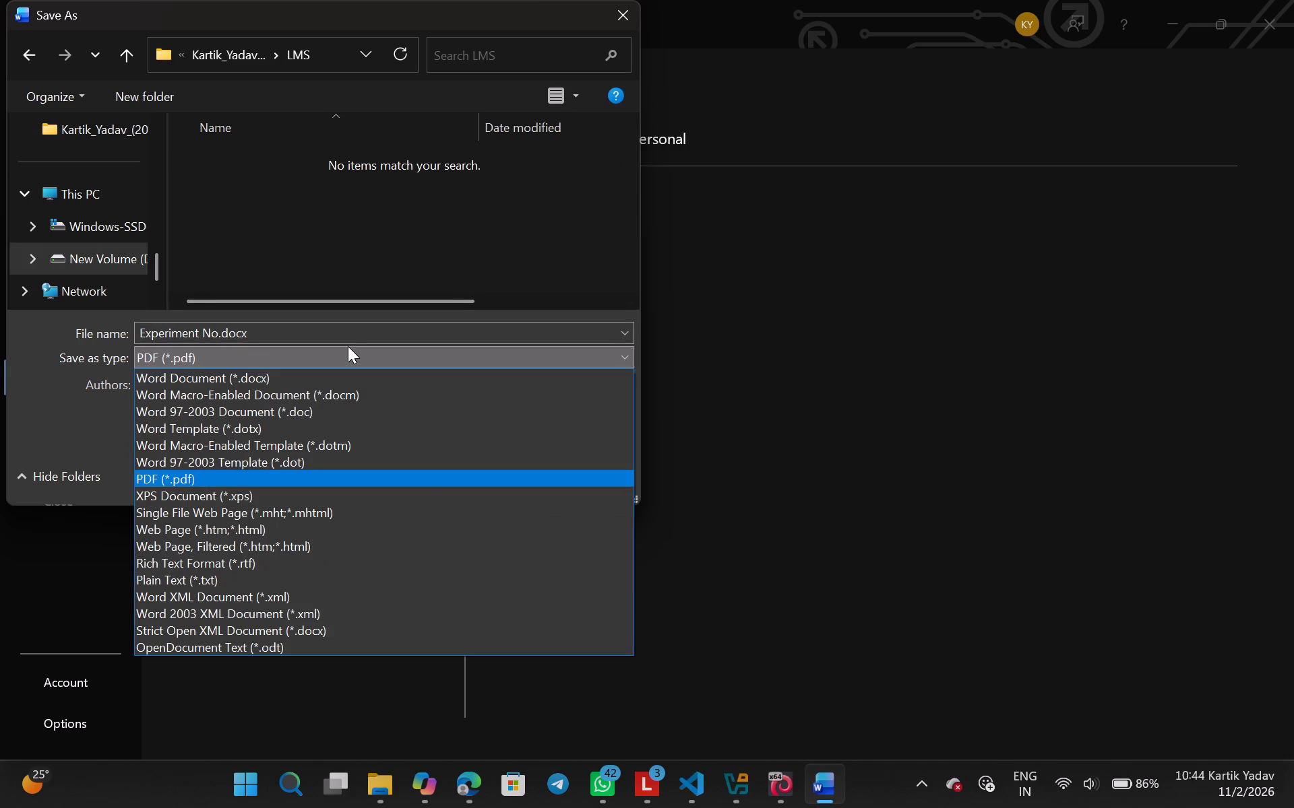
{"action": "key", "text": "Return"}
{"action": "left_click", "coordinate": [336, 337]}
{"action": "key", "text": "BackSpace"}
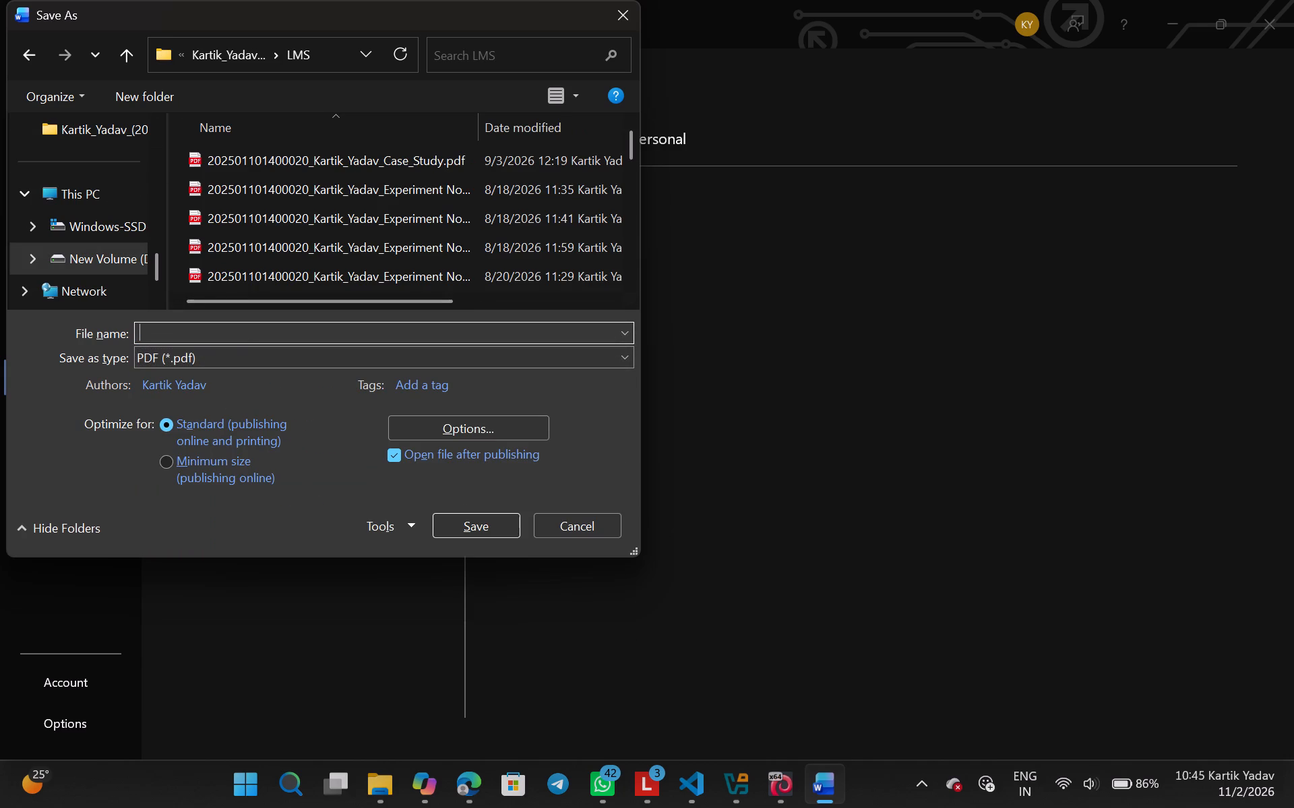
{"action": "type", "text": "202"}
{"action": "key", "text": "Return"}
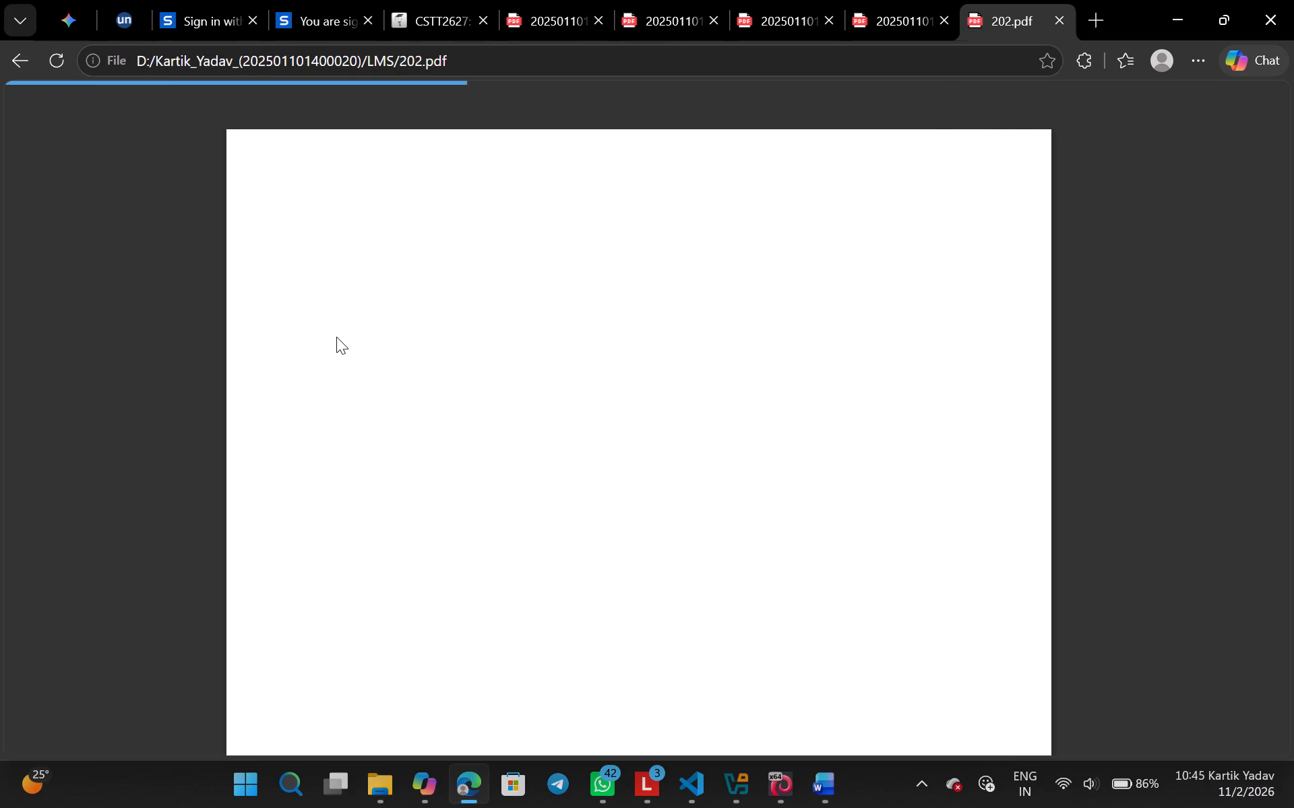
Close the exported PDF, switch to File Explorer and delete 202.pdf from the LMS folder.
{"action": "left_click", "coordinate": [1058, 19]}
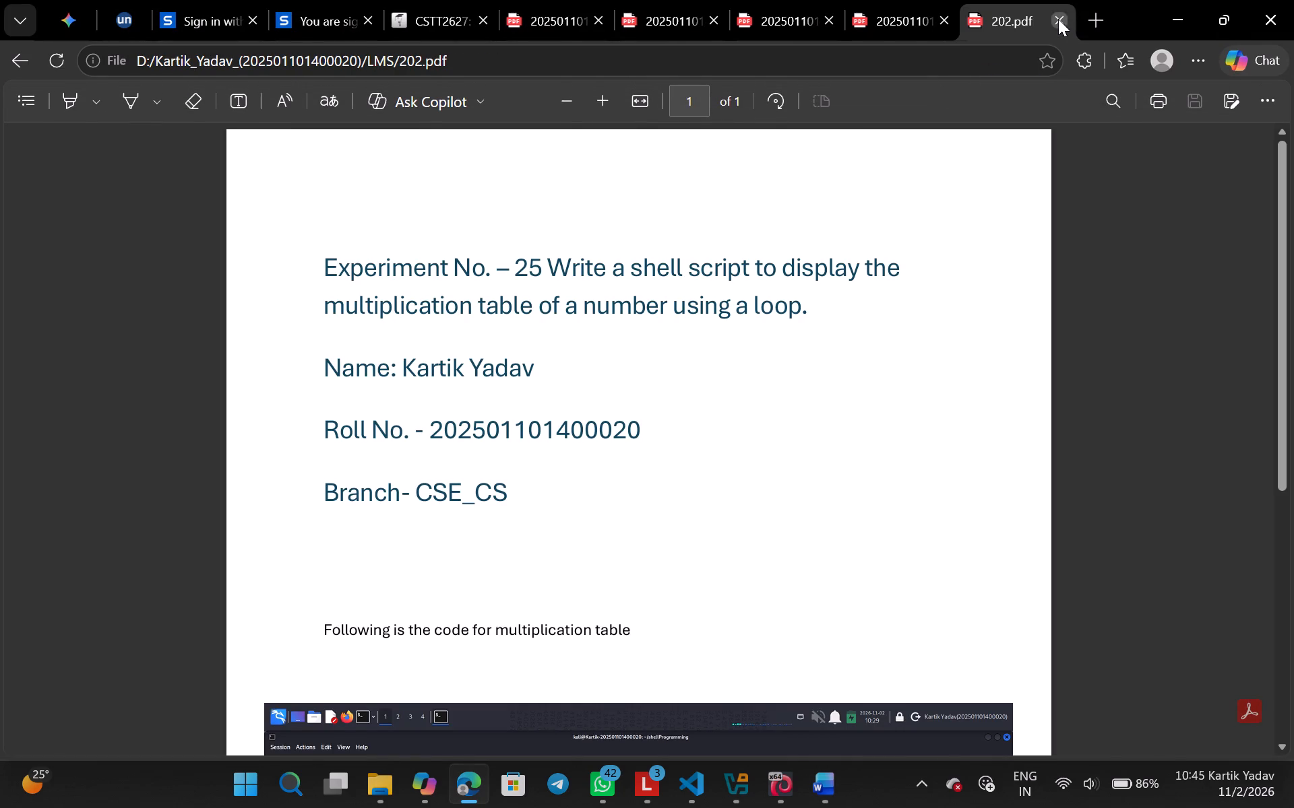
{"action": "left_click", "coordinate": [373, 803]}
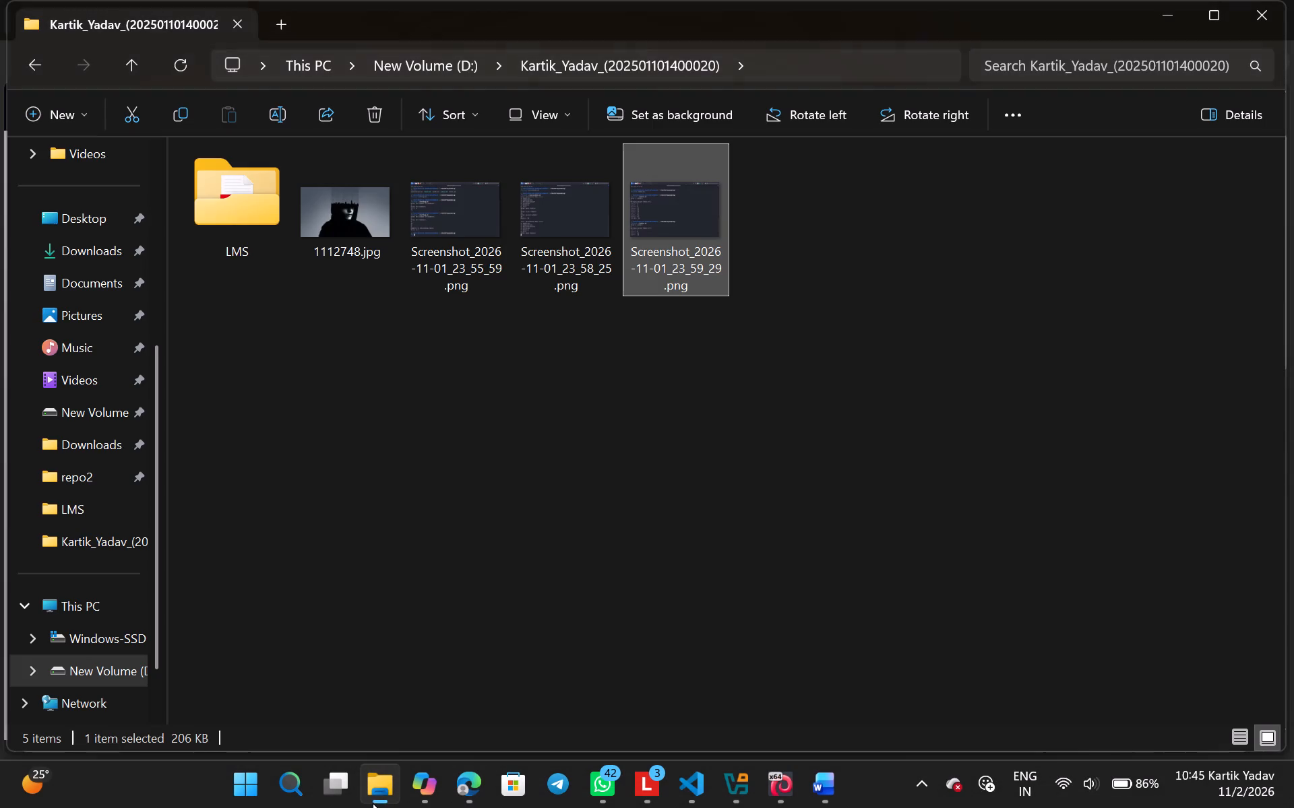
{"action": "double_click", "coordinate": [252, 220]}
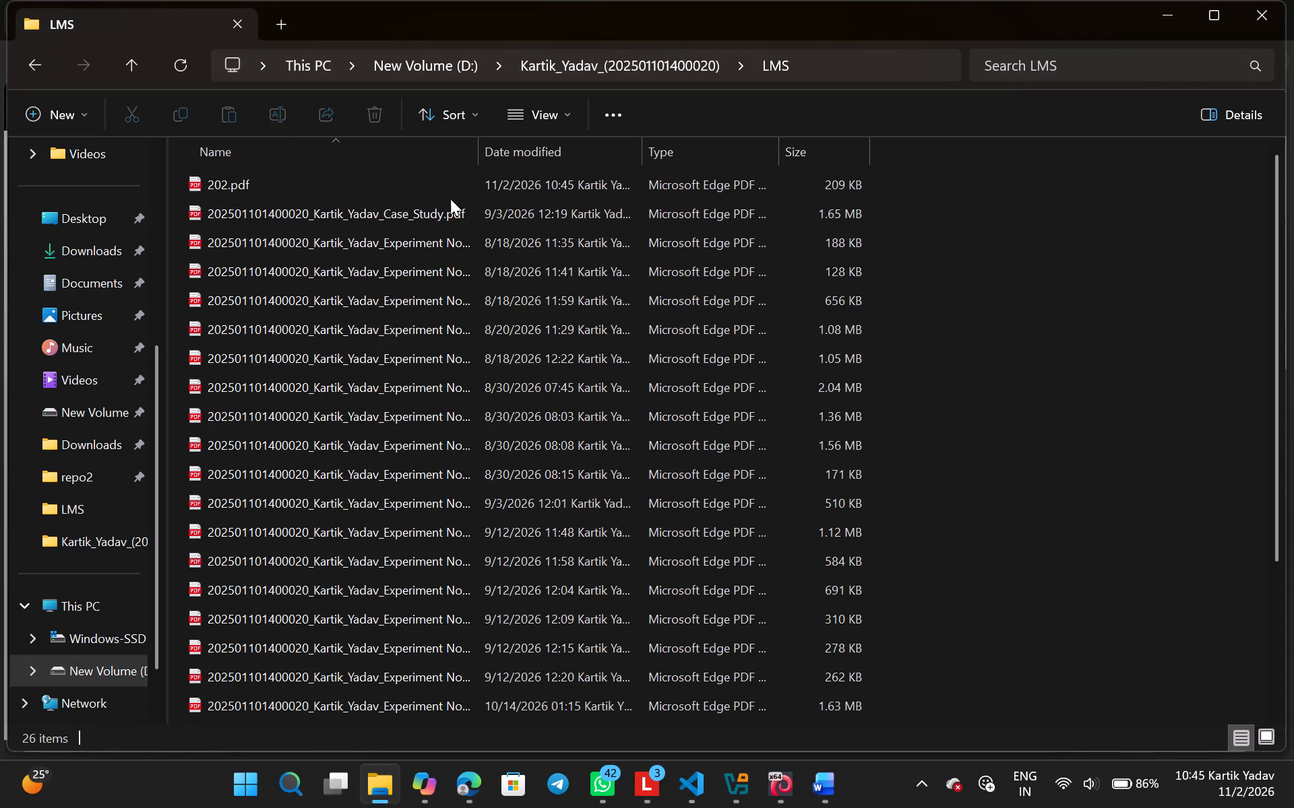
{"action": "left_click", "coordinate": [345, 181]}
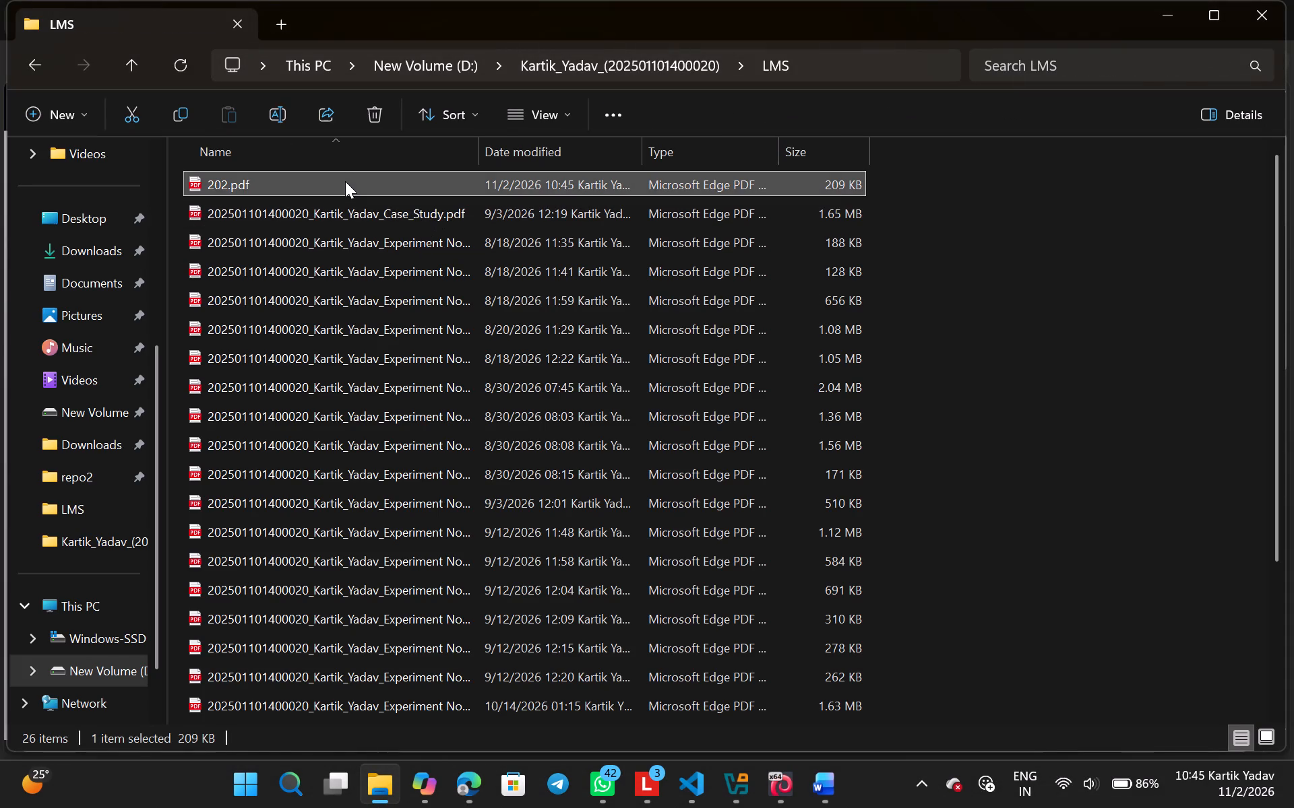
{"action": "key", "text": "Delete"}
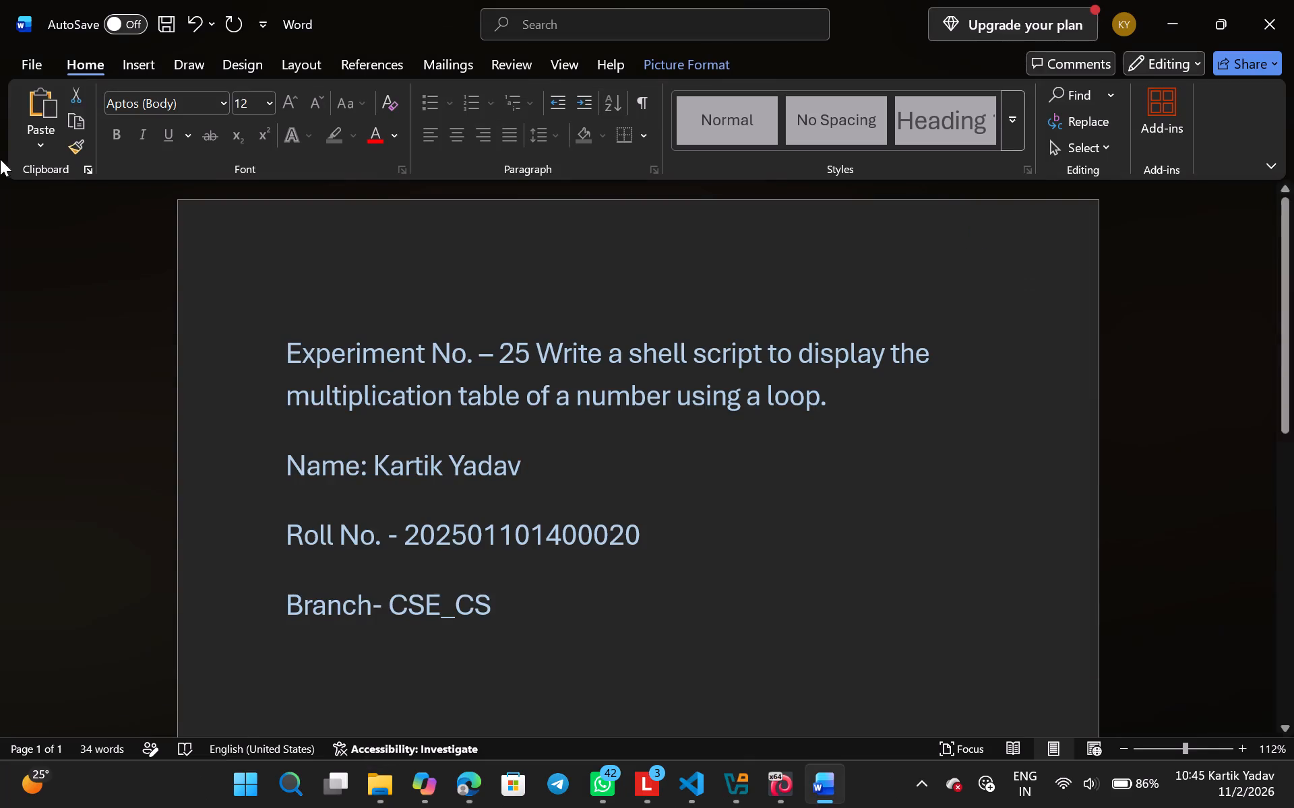
Switch back to Word and start saving the report again to the LMS folder, with PDF as the file type.
{"action": "left_click", "coordinate": [31, 54]}
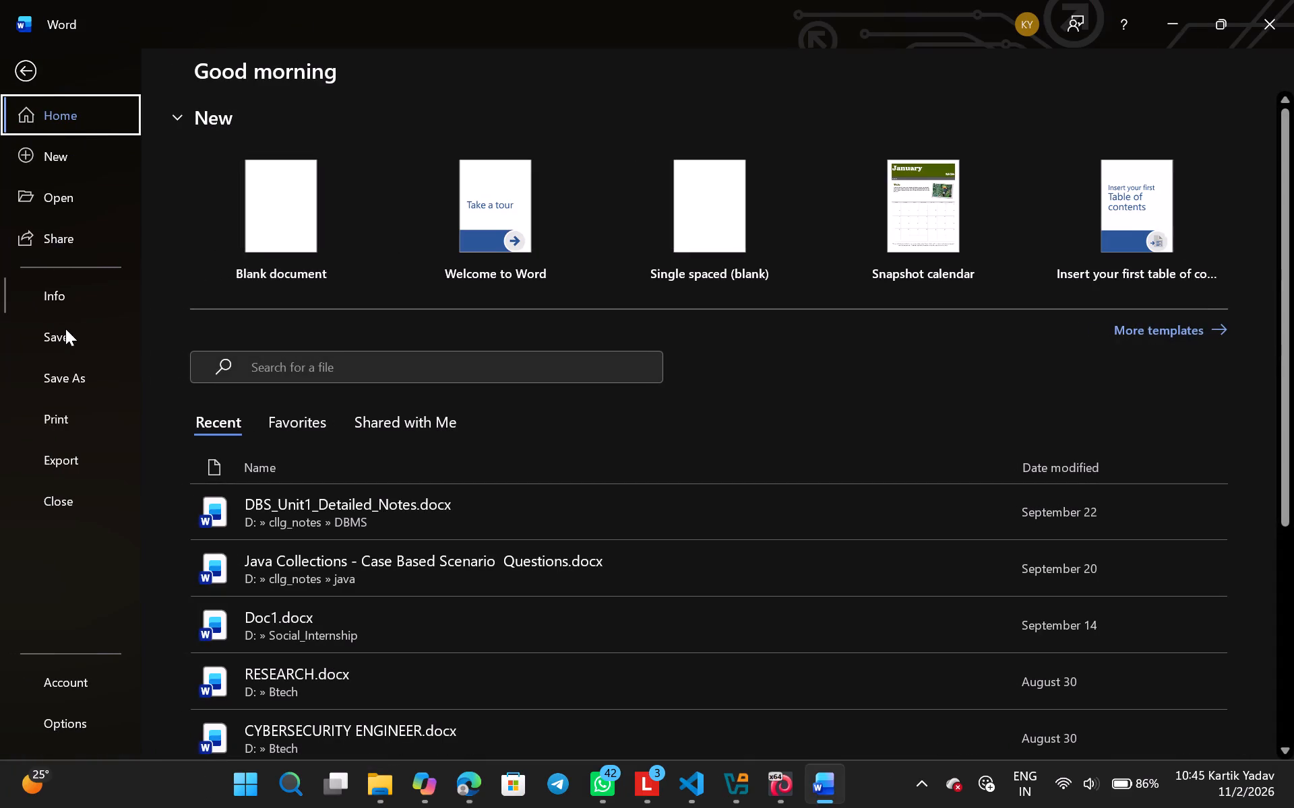
{"action": "left_click", "coordinate": [96, 379]}
{"action": "left_click", "coordinate": [315, 526]}
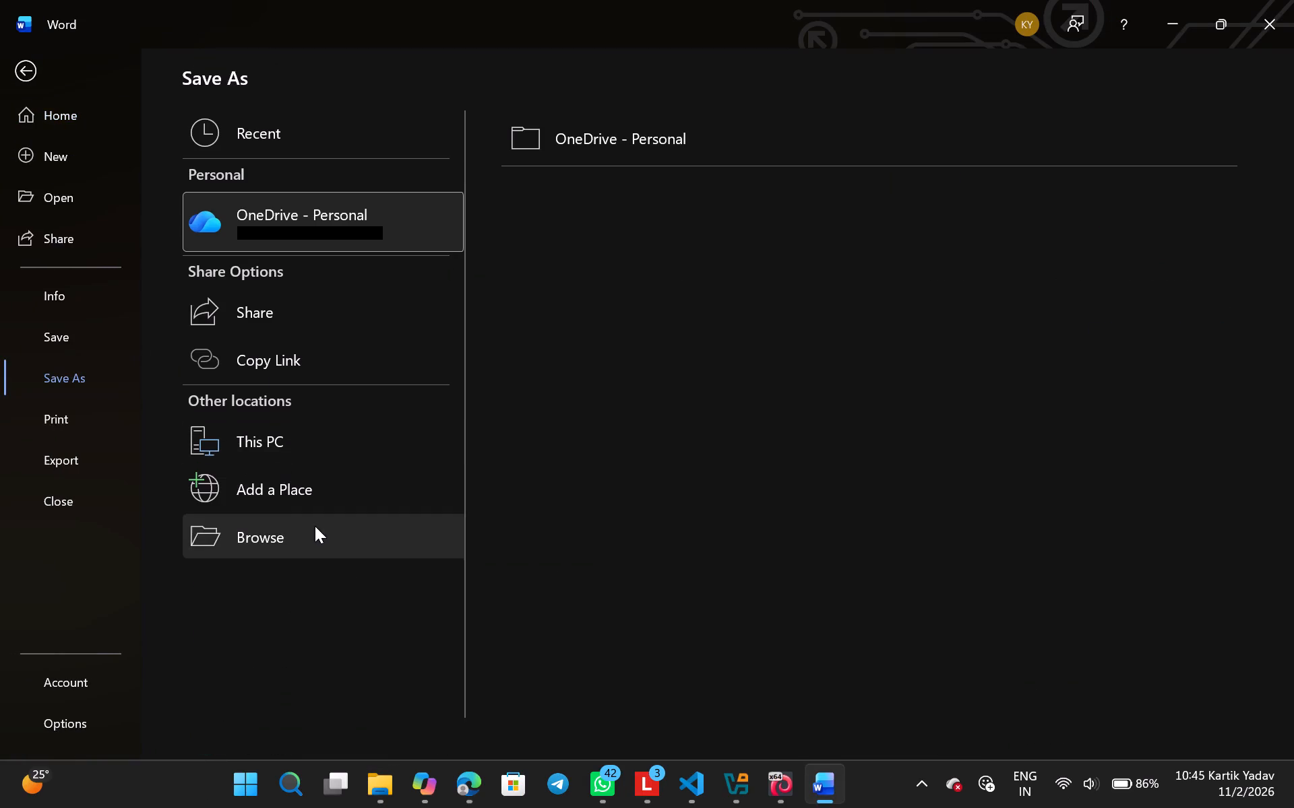
{"action": "scroll", "coordinate": [104, 234], "scroll_direction": "down", "scroll_amount": 1}
{"action": "scroll", "coordinate": [115, 208], "scroll_direction": "up", "scroll_amount": 1}
{"action": "left_click", "coordinate": [109, 233]}
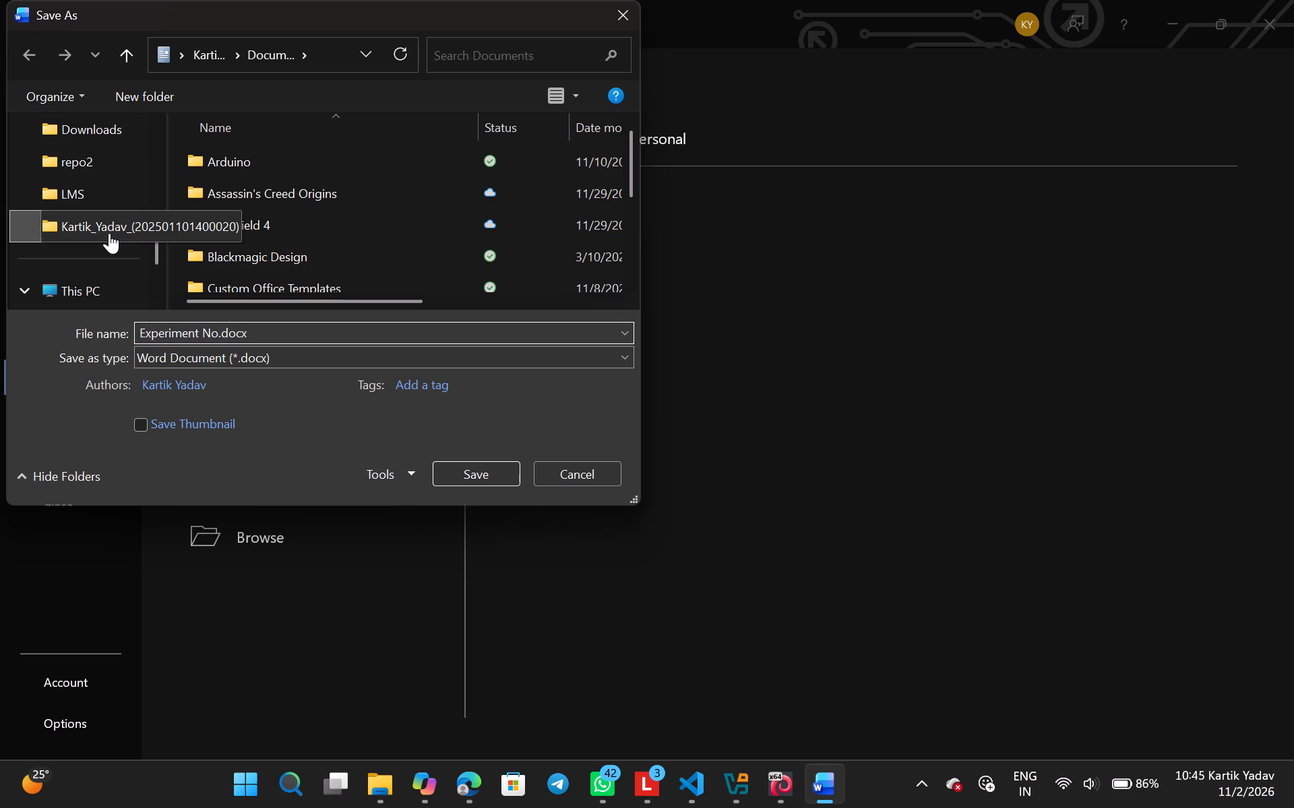
{"action": "double_click", "coordinate": [249, 185]}
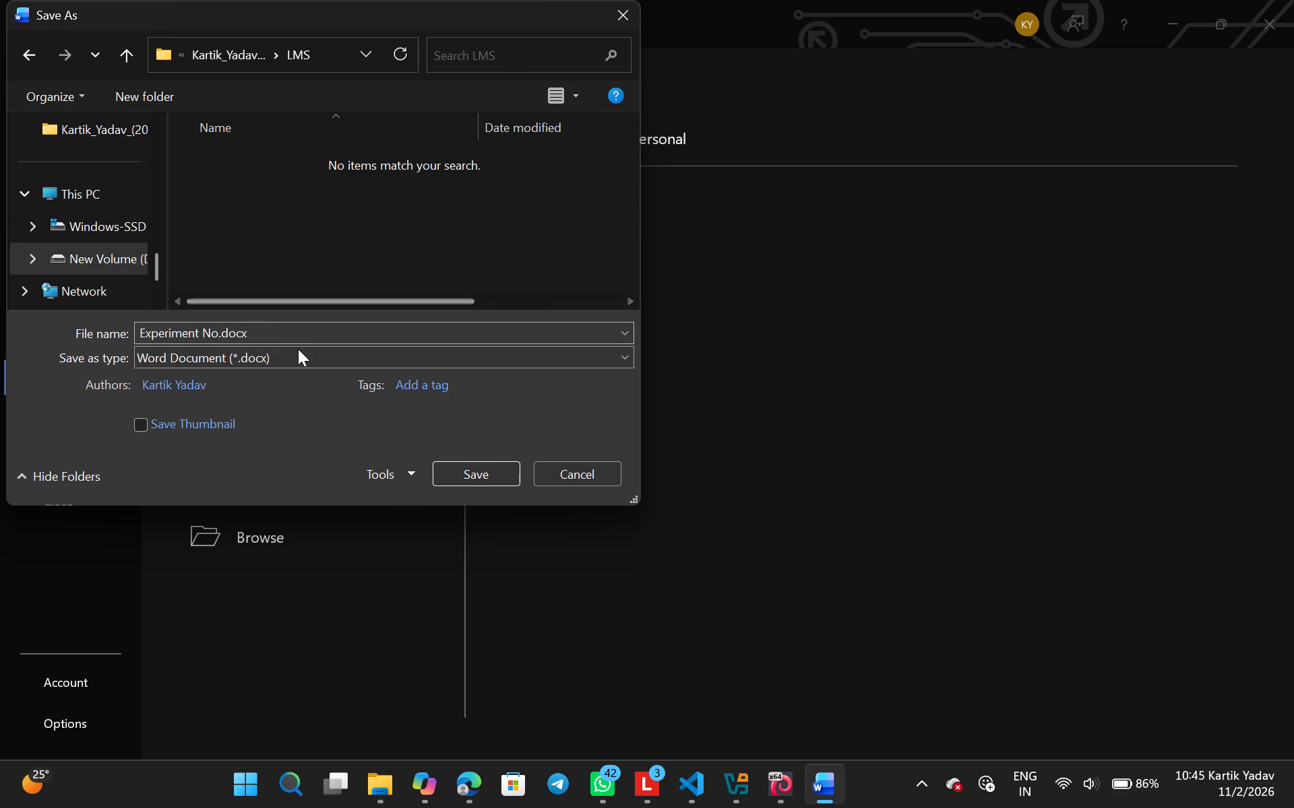
{"action": "left_click", "coordinate": [299, 351]}
{"action": "type", "text": "pdf"}
{"action": "key", "text": "Return"}
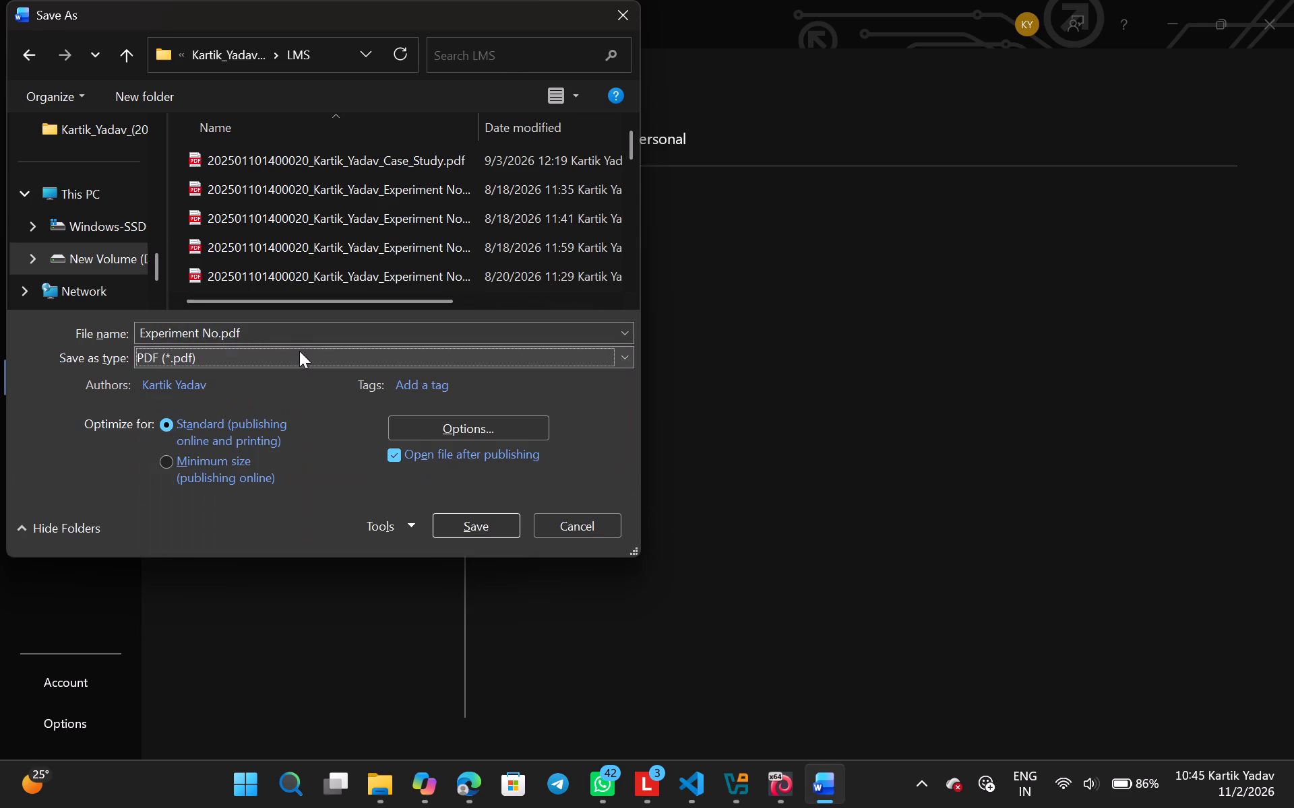
Name the PDF following the earlier reports' naming pattern, ending in "Experiment No.25", and save it.
{"action": "left_click", "coordinate": [286, 333]}
{"action": "key", "text": "BackSpace"}
{"action": "type", "text": "20"}
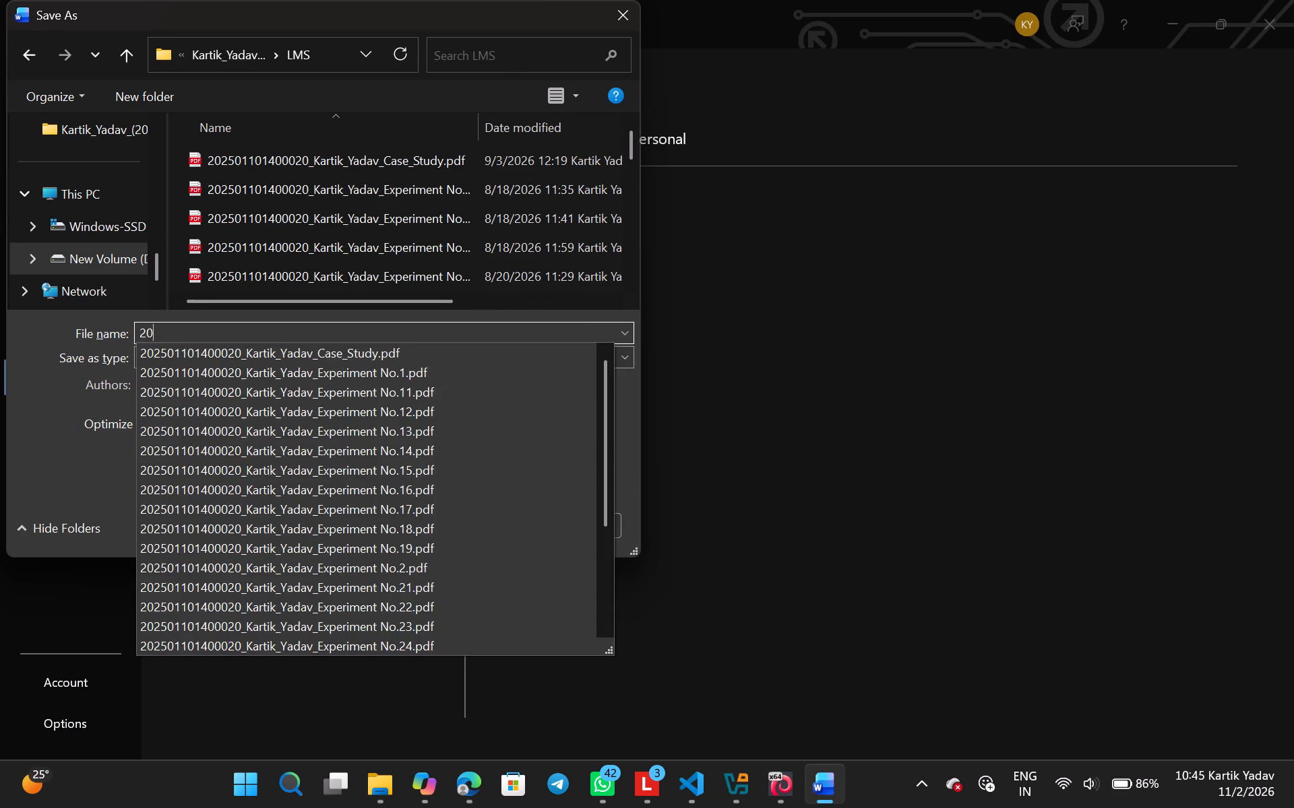
{"action": "left_click", "coordinate": [396, 493]}
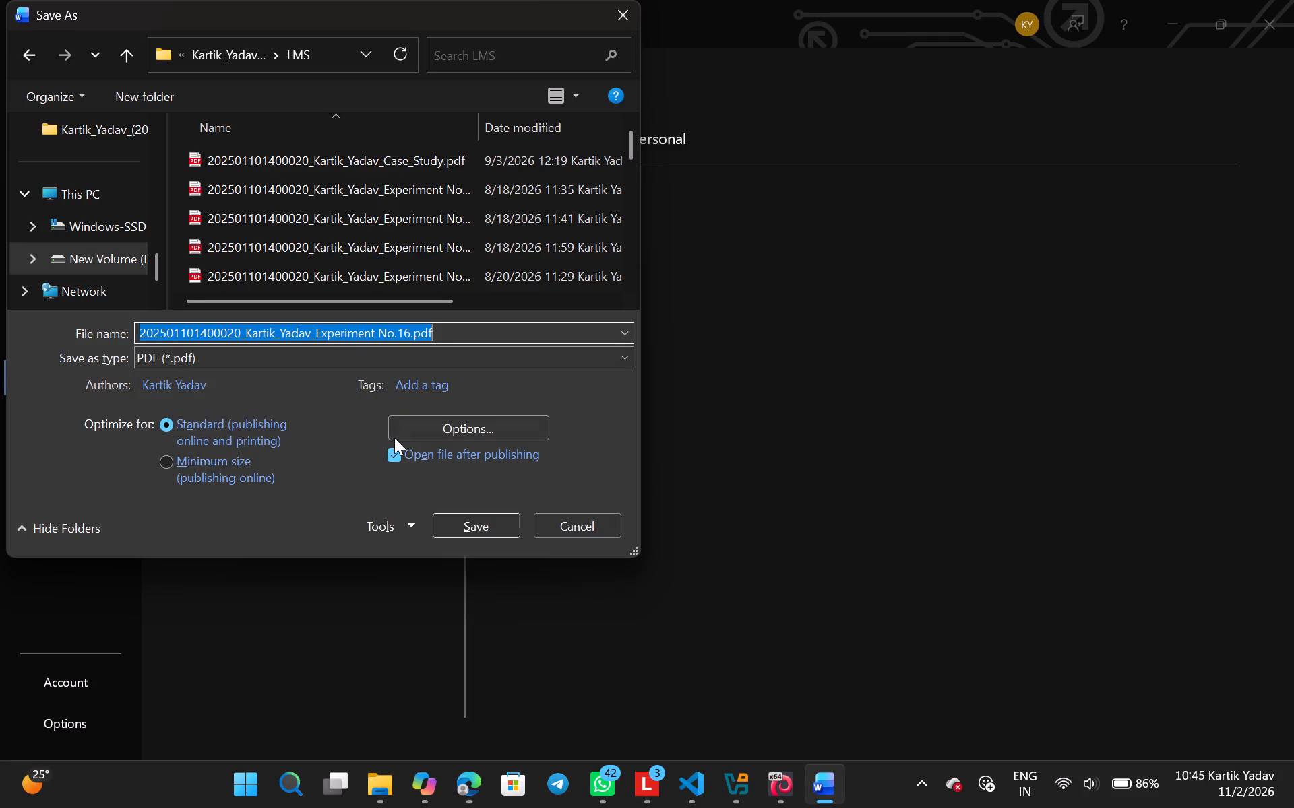
{"action": "key", "text": "Right"}
{"action": "key", "text": "BackSpace"}
{"action": "key", "text": "BackSpace"}
{"action": "key", "text": "BackSpace"}
{"action": "key", "text": "BackSpace"}
{"action": "key", "text": "BackSpace"}
{"action": "key", "text": "BackSpace"}
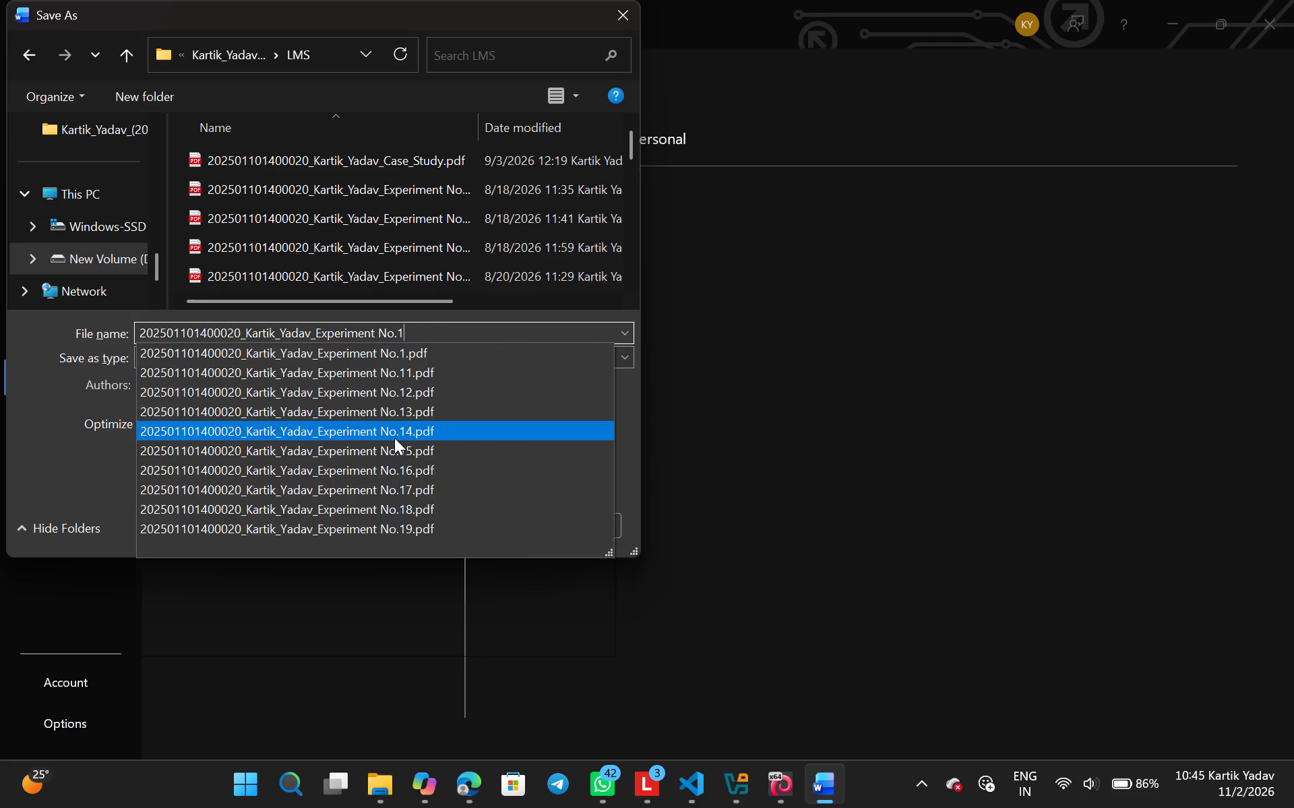
{"action": "type", "text": "25"}
{"action": "key", "text": "Return"}
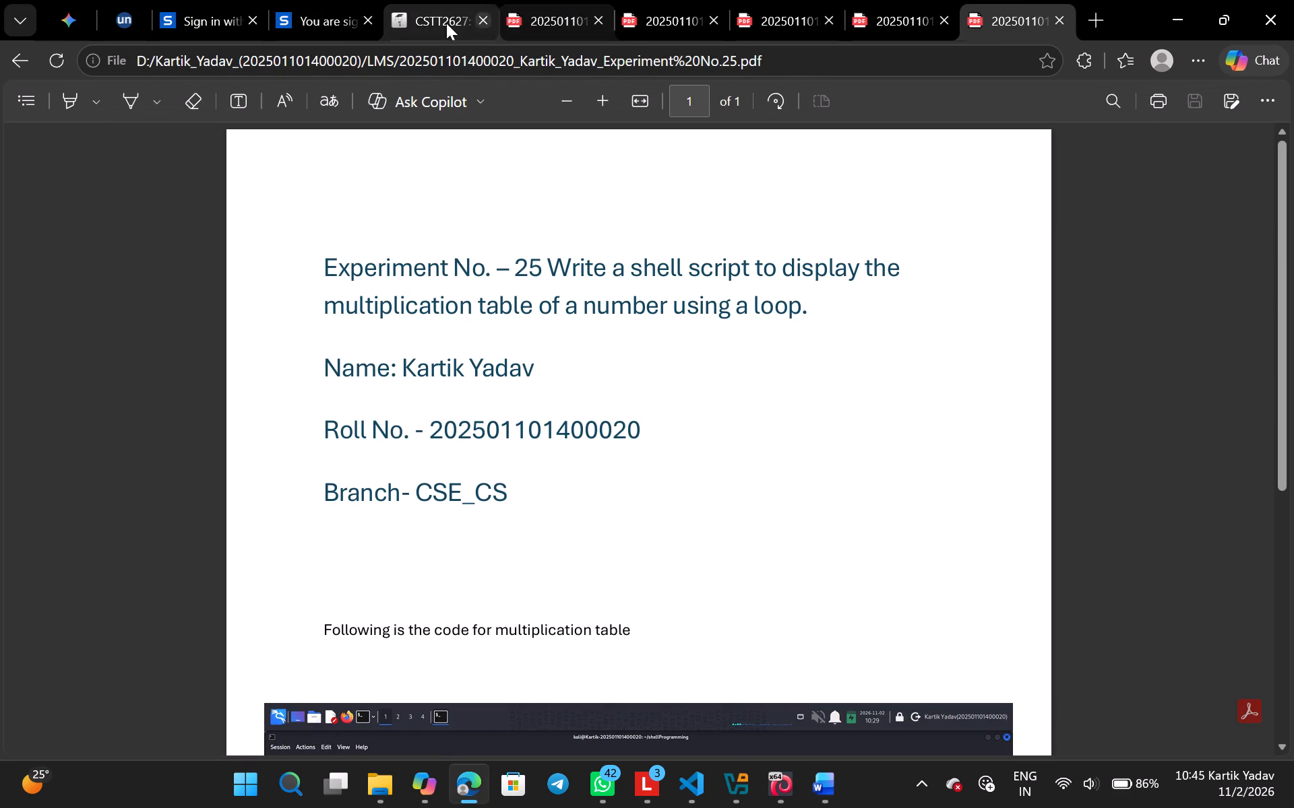
Return to the Task-25 assignment page on the LMS and start adding a submission.
{"action": "left_click", "coordinate": [431, 0]}
{"action": "scroll", "coordinate": [524, 387], "scroll_direction": "down", "scroll_amount": 1}
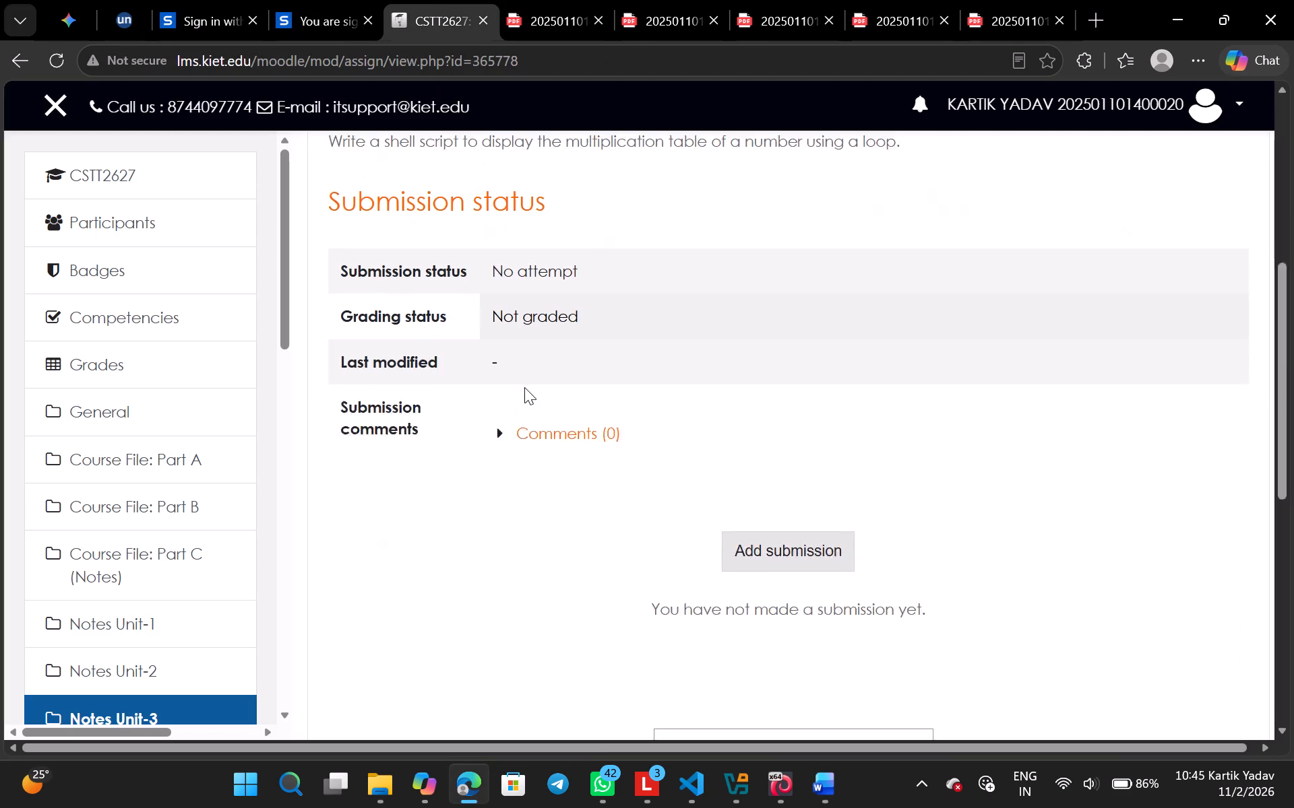
{"action": "scroll", "coordinate": [524, 387], "scroll_direction": "down", "scroll_amount": 2}
{"action": "left_click", "coordinate": [801, 399]}
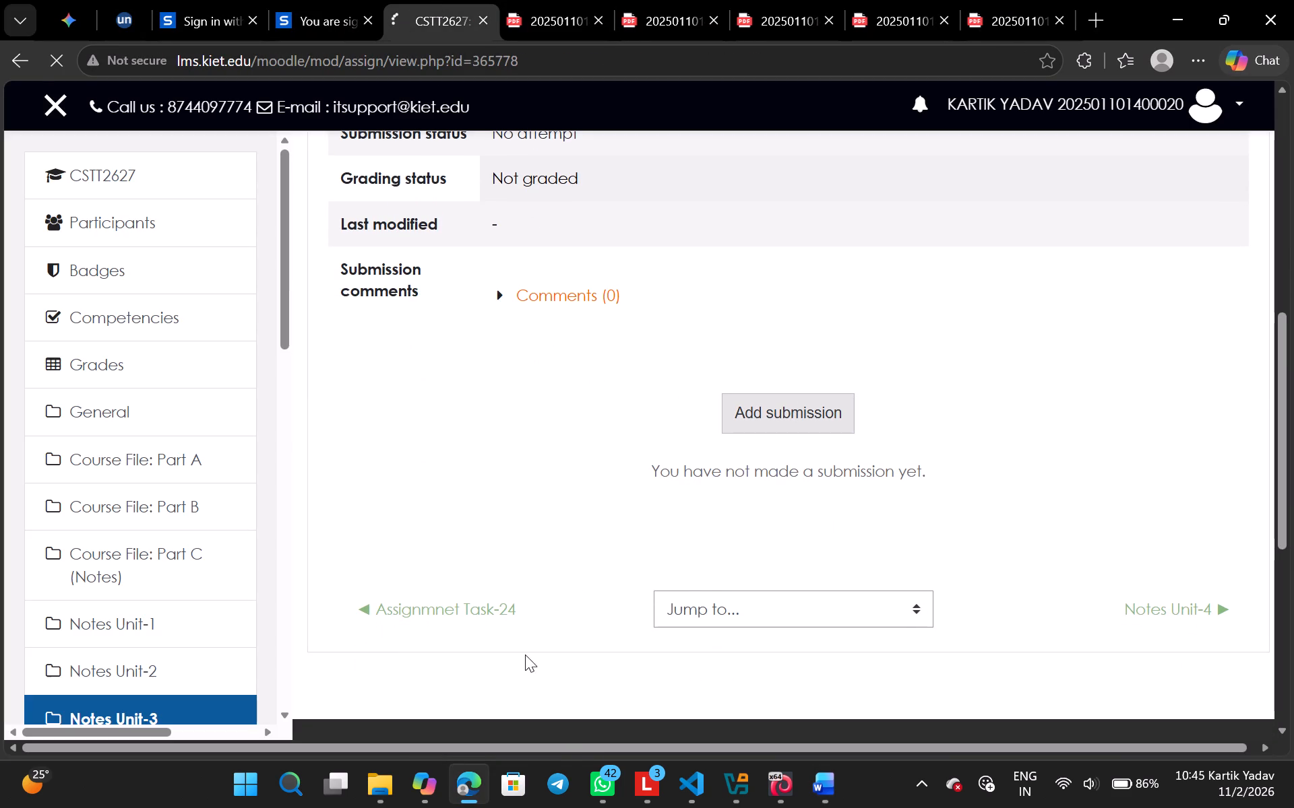
Upload the Experiment No.25 PDF from the LMS folder in File Explorer to the Task-25 file submissions area in Edge.
{"action": "left_click", "coordinate": [388, 774]}
{"action": "scroll", "coordinate": [399, 403], "scroll_direction": "down", "scroll_amount": 10}
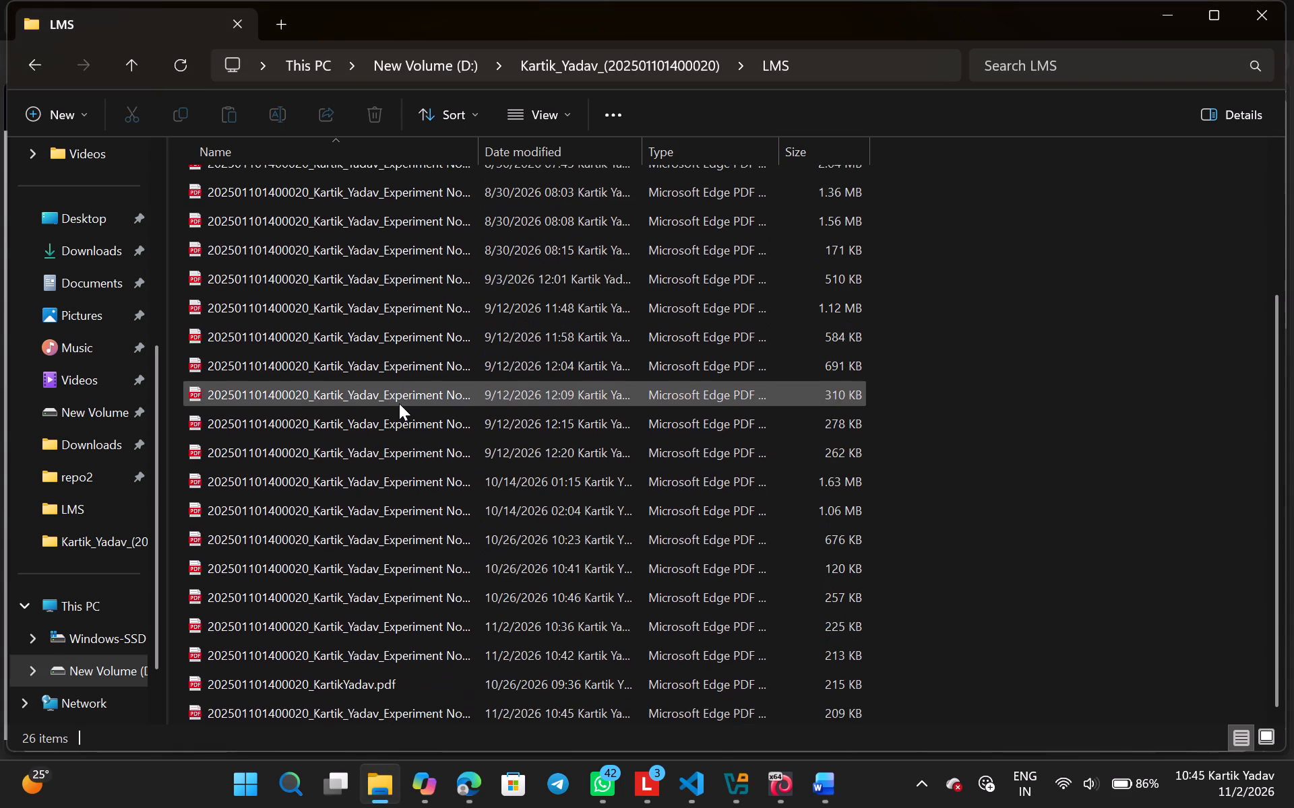
{"action": "scroll", "coordinate": [399, 403], "scroll_direction": "down", "scroll_amount": 1}
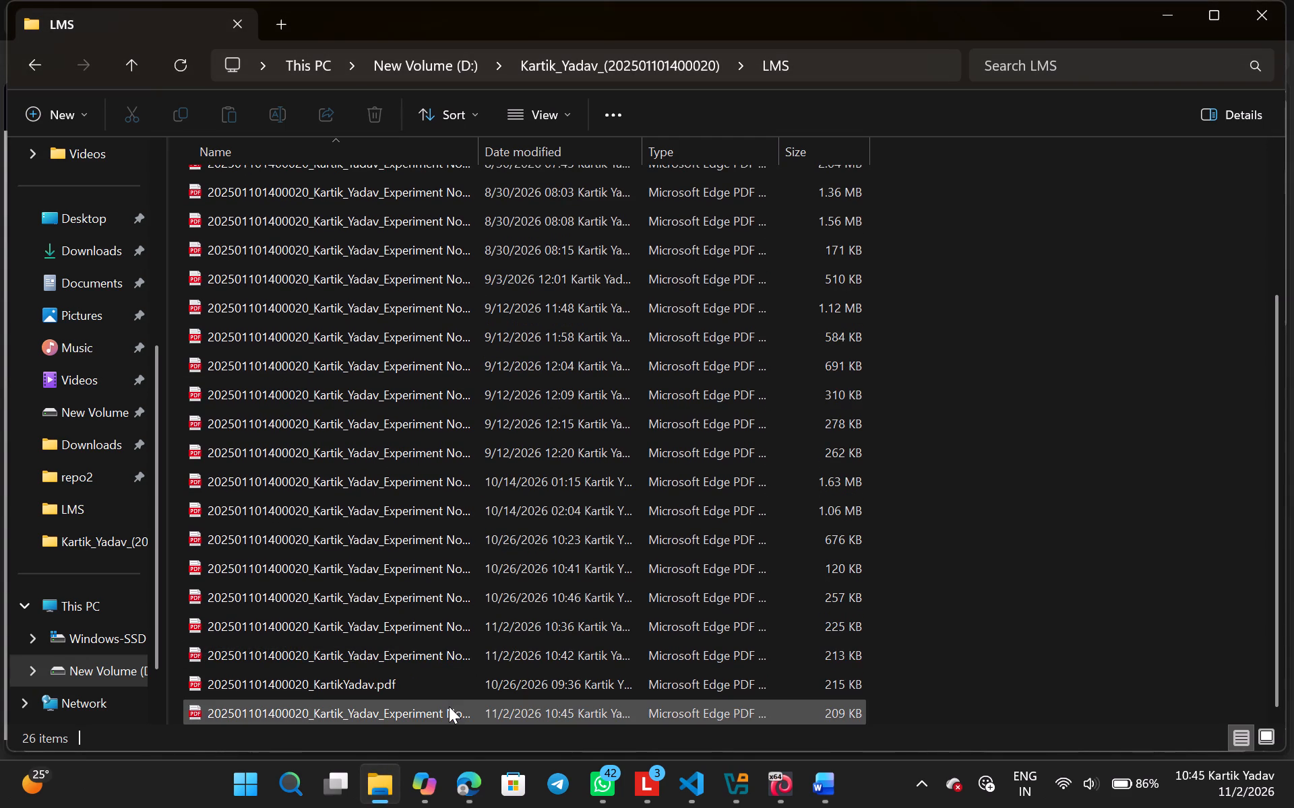
{"action": "left_click", "coordinate": [428, 708]}
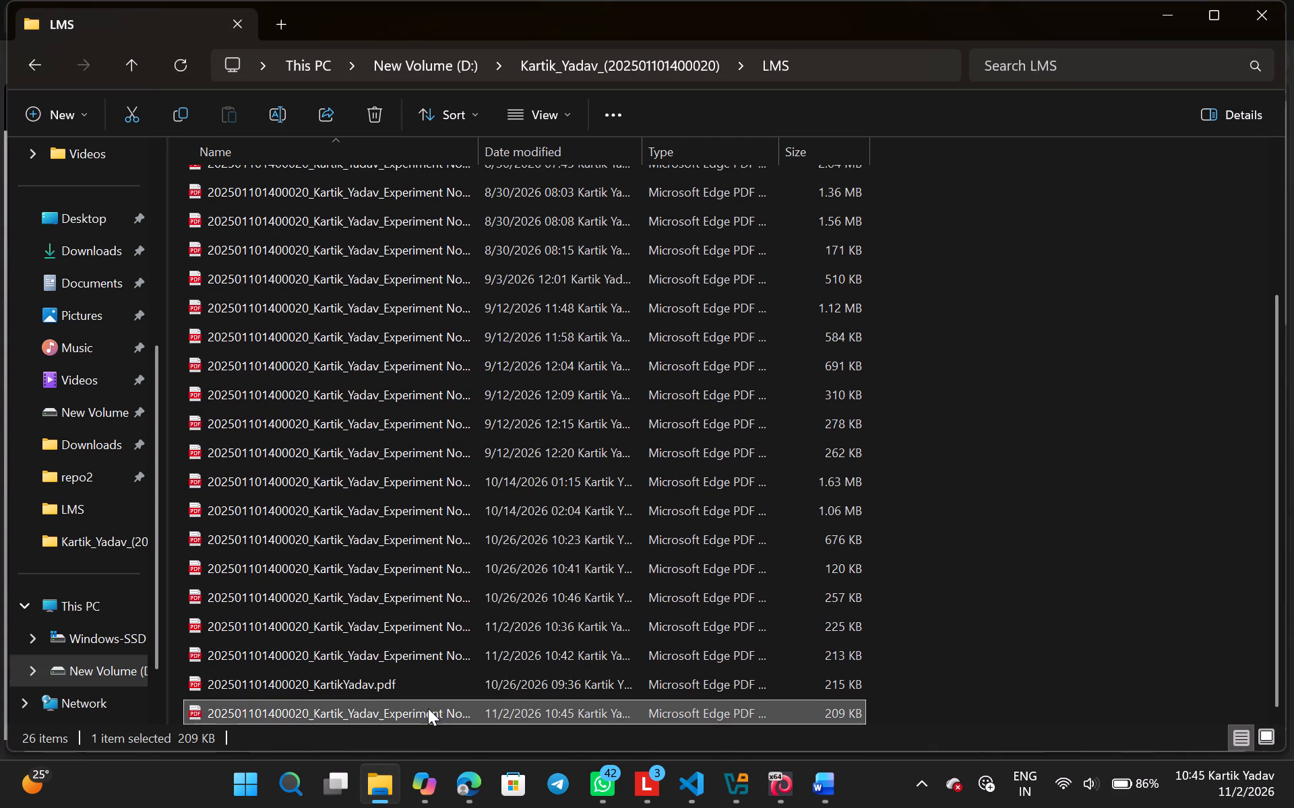
{"action": "left_click_drag", "start_coordinate": [428, 708], "coordinate": [675, 560]}
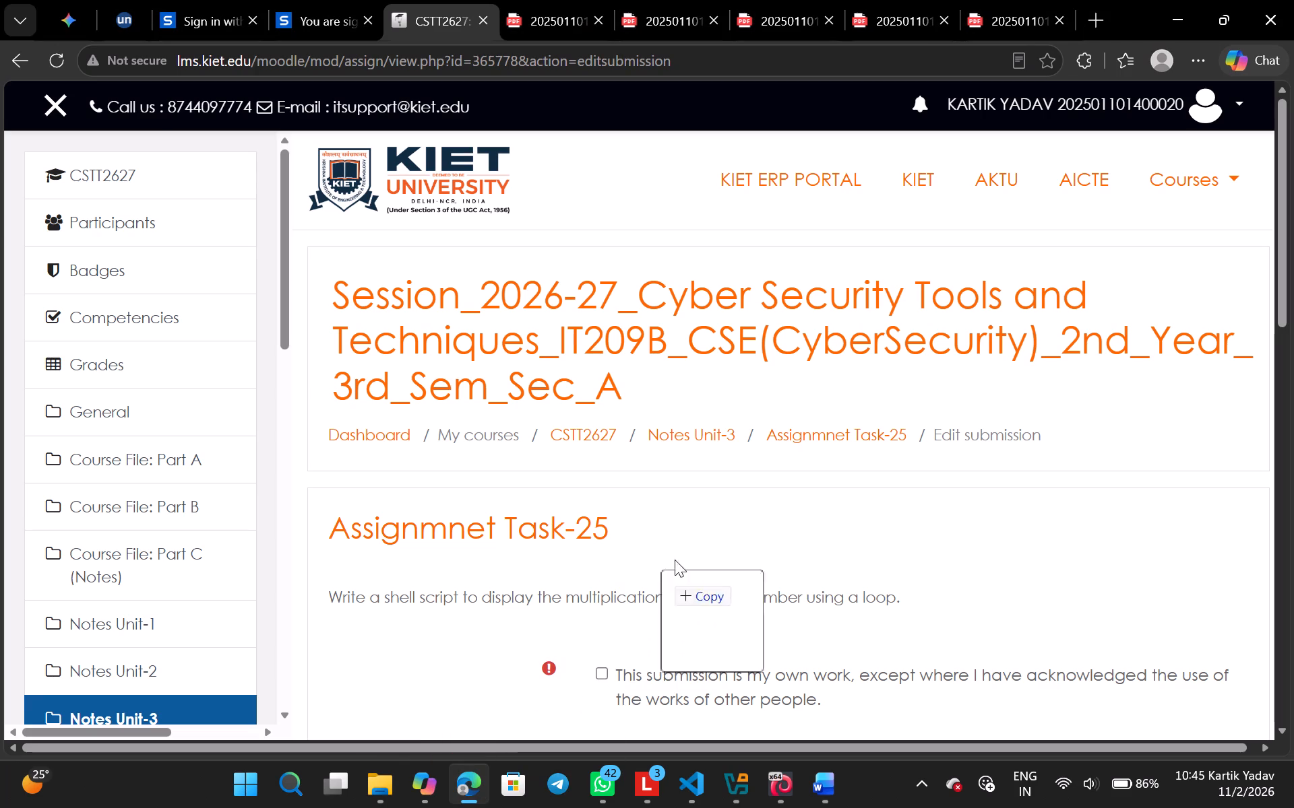
{"action": "left_click_drag", "start_coordinate": [675, 560], "coordinate": [652, 531]}
{"action": "scroll", "coordinate": [686, 663], "scroll_direction": "down", "scroll_amount": 1}
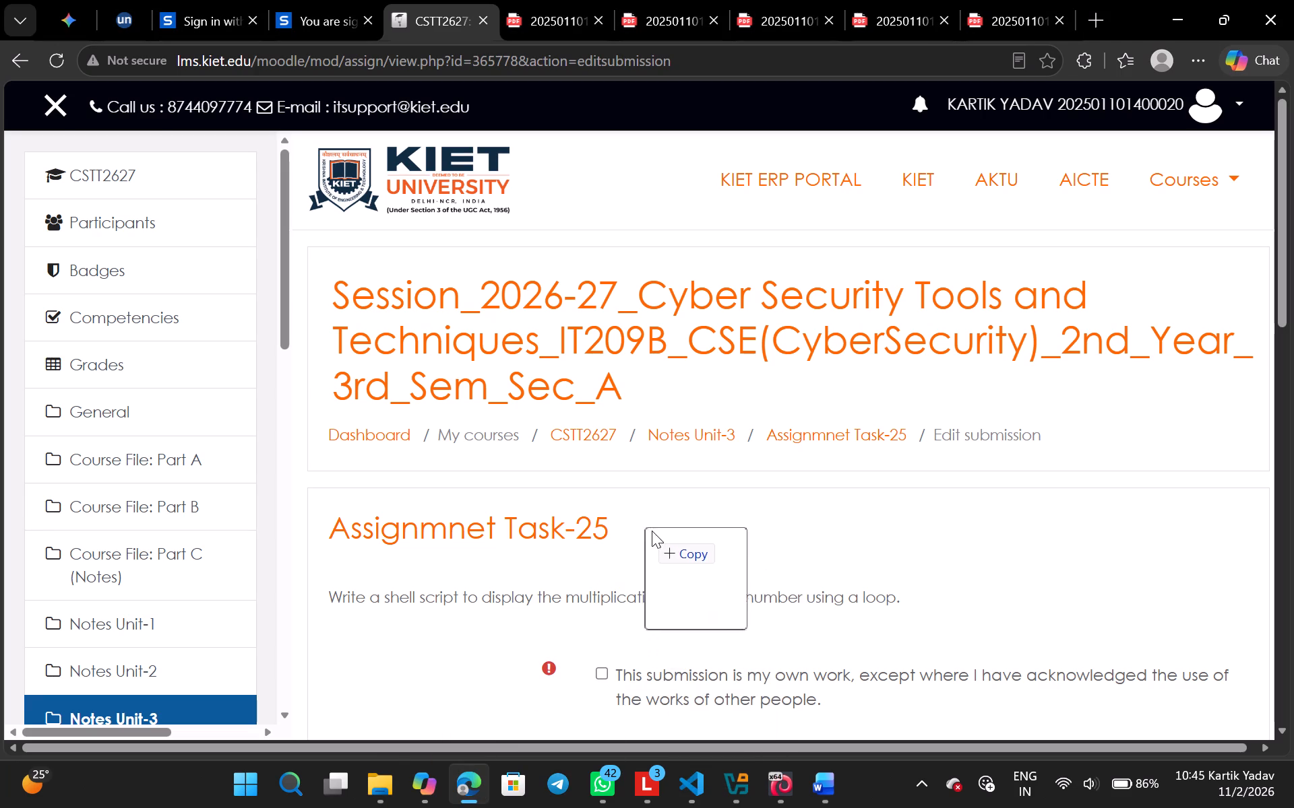
{"action": "left_click_drag", "start_coordinate": [652, 531], "coordinate": [795, 417]}
{"action": "key", "text": "Down"}
{"action": "key", "text": "Down"}
{"action": "key", "text": "Down"}
{"action": "key", "text": "Down"}
{"action": "key", "text": "Down"}
{"action": "key", "text": "Down"}
{"action": "key", "text": "Down"}
{"action": "key", "text": "Down"}
{"action": "key", "text": "Down"}
{"action": "key", "text": "Down"}
{"action": "key", "text": "Down"}
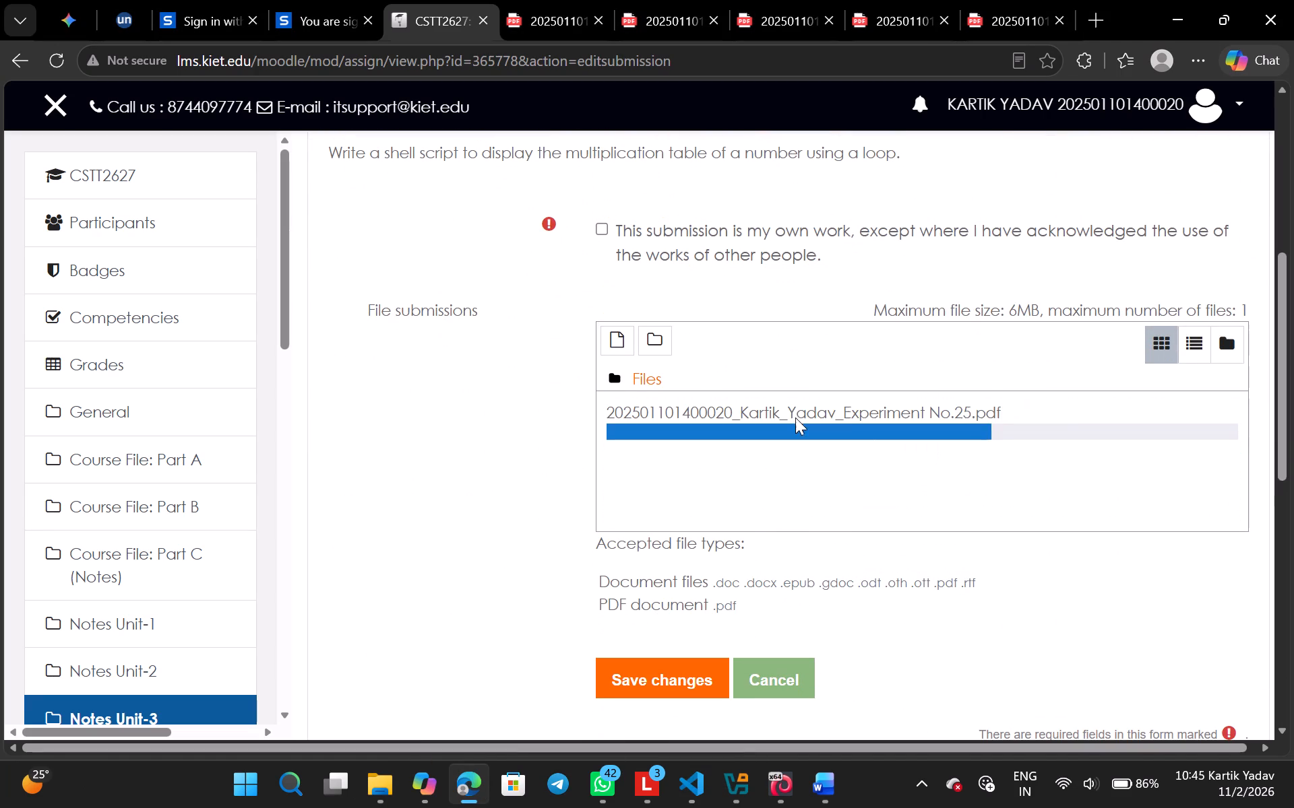
Accept the own-work statement and save the Task-25 submission.
{"action": "left_click", "coordinate": [605, 229]}
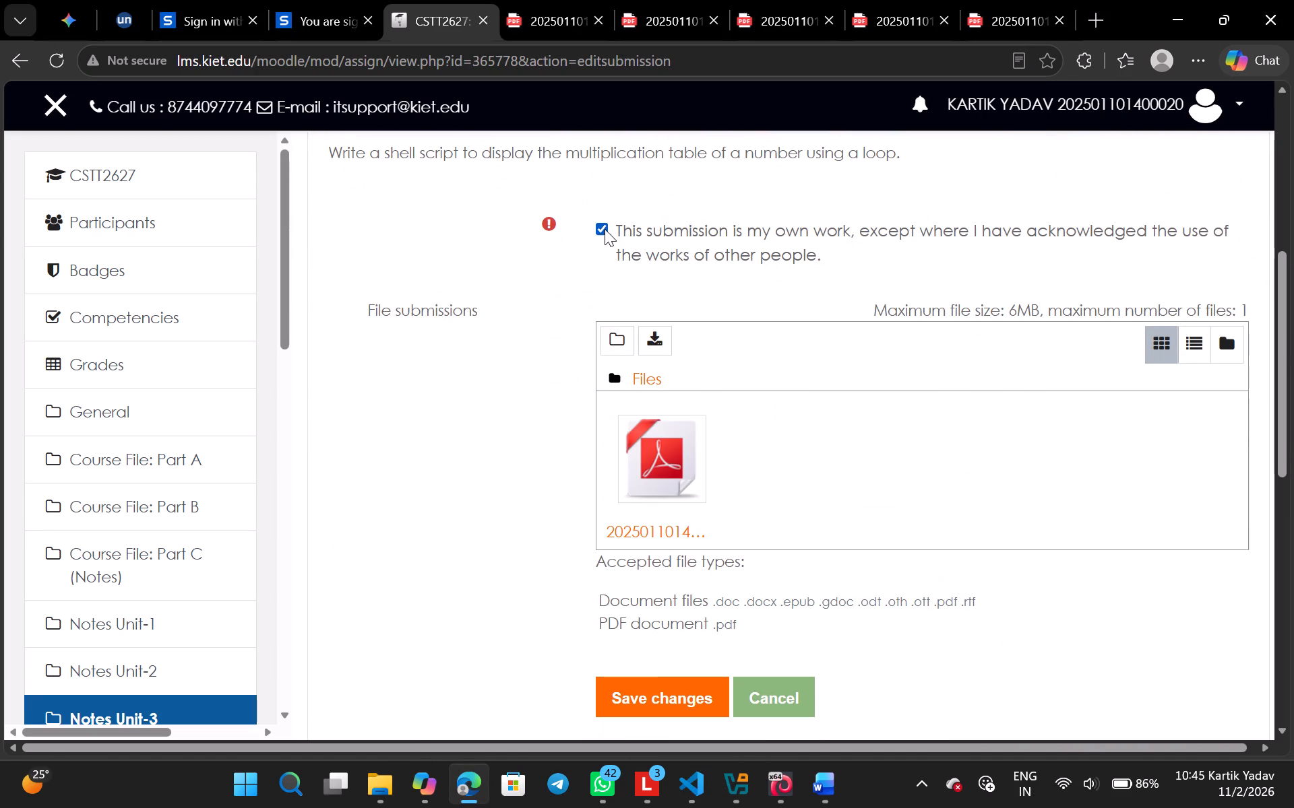
{"action": "scroll", "coordinate": [574, 399], "scroll_direction": "down", "scroll_amount": 1}
{"action": "left_click", "coordinate": [661, 624]}
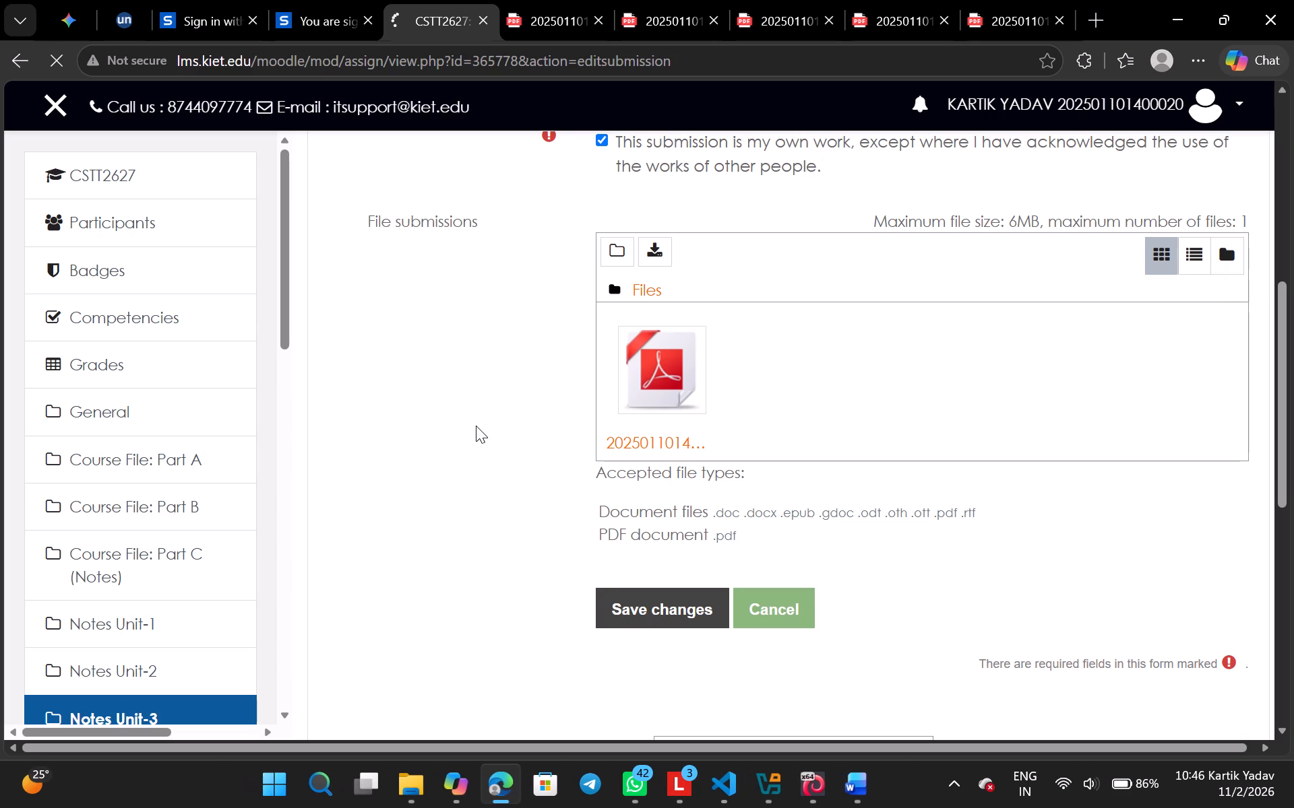
Close the five open PDF report tabs, leaving the Task-25 assignment page open.
{"action": "left_click", "coordinate": [1058, 23]}
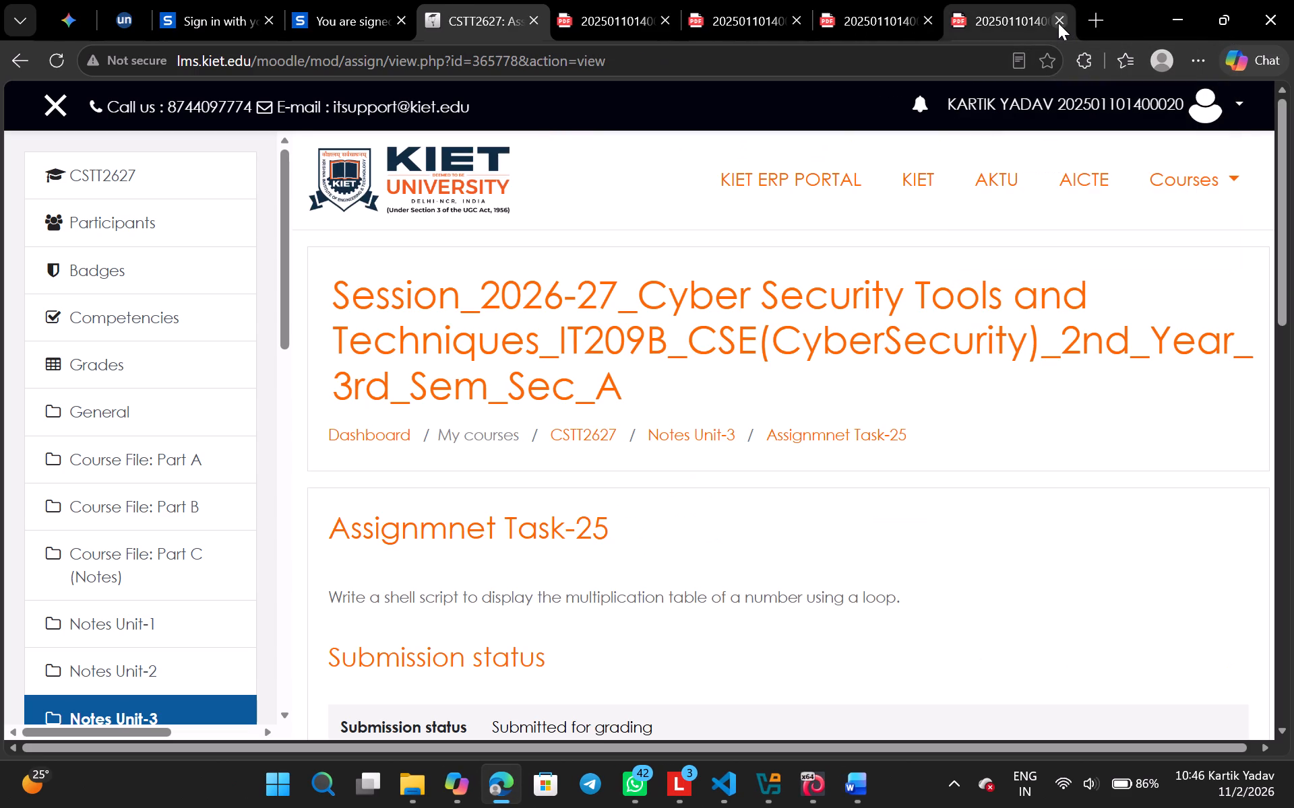
{"action": "left_click", "coordinate": [1058, 23]}
{"action": "left_click", "coordinate": [1058, 23]}
{"action": "left_click", "coordinate": [1058, 23]}
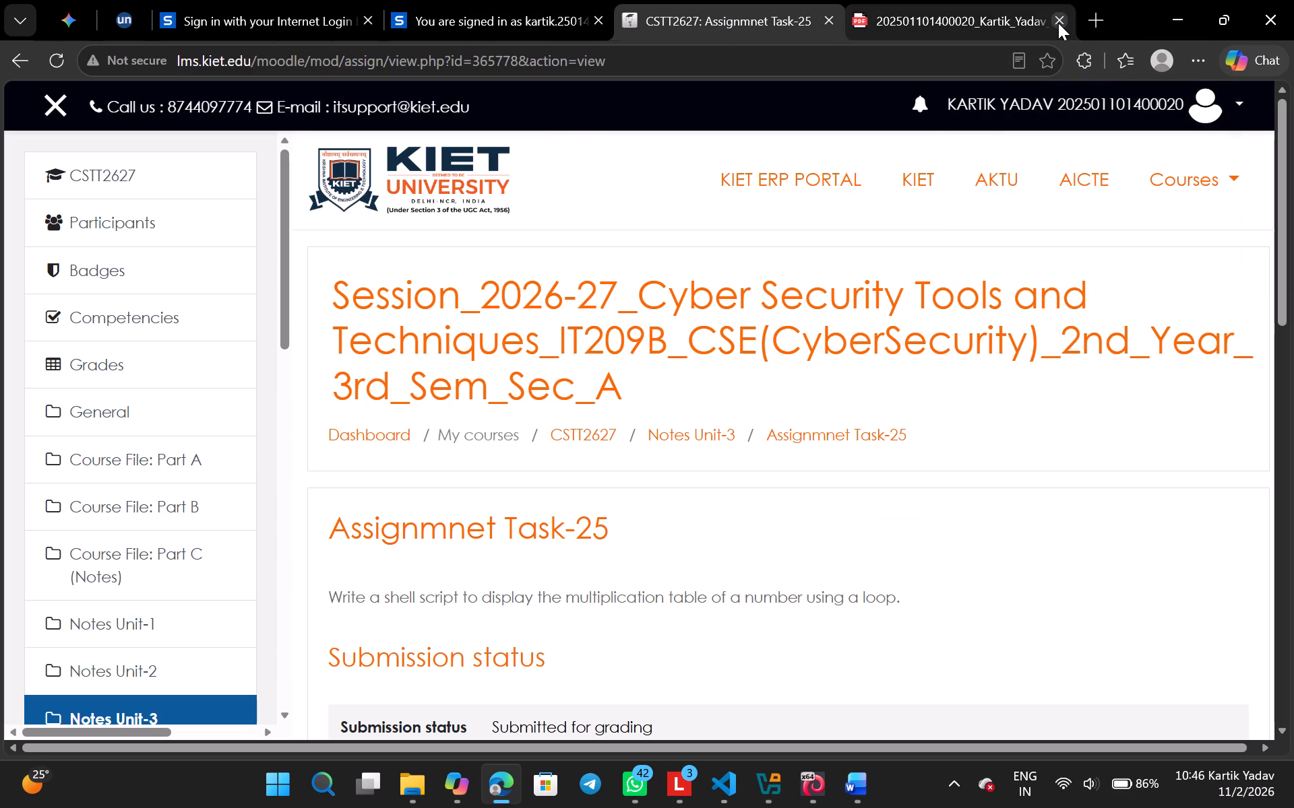
{"action": "left_click", "coordinate": [1058, 23]}
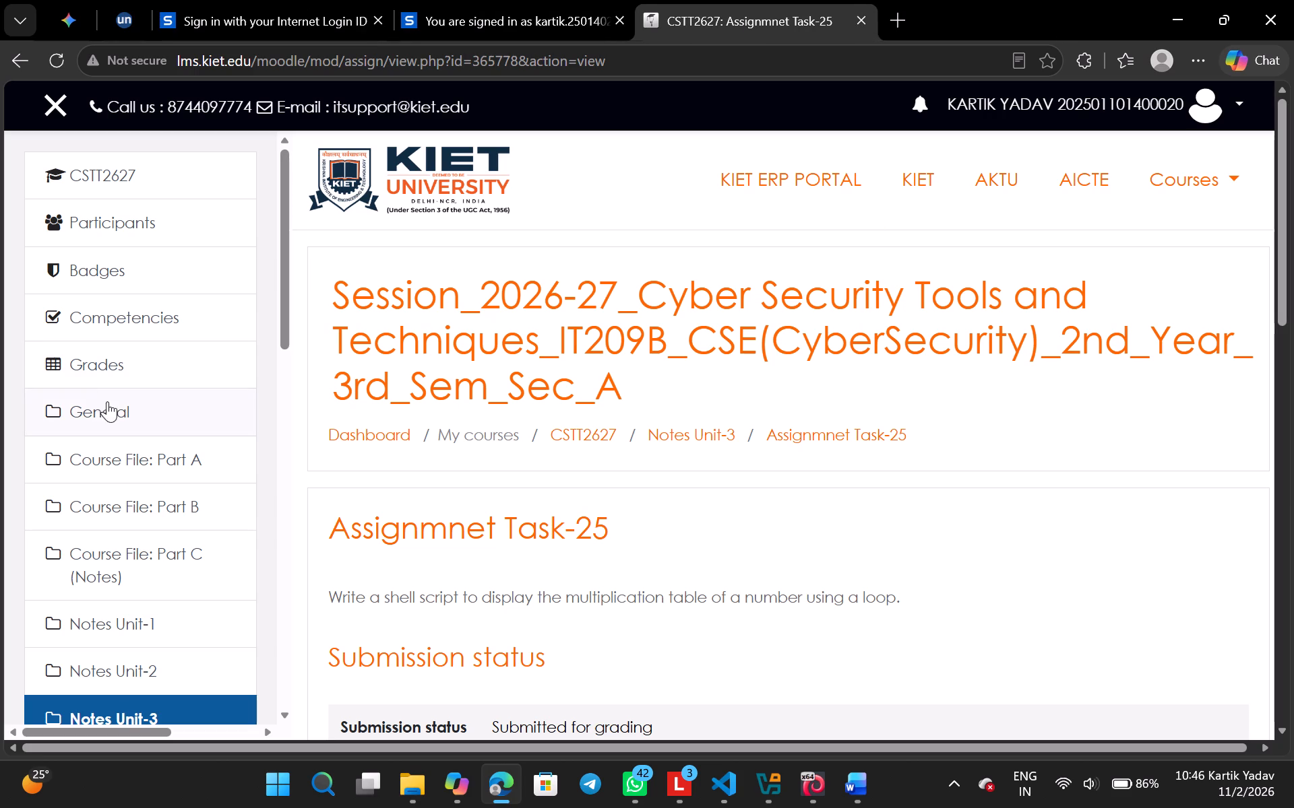
Open the course's General section and review the completion marks of the assignment tasks, especially Task-18 through Task-25.
{"action": "left_click", "coordinate": [101, 413]}
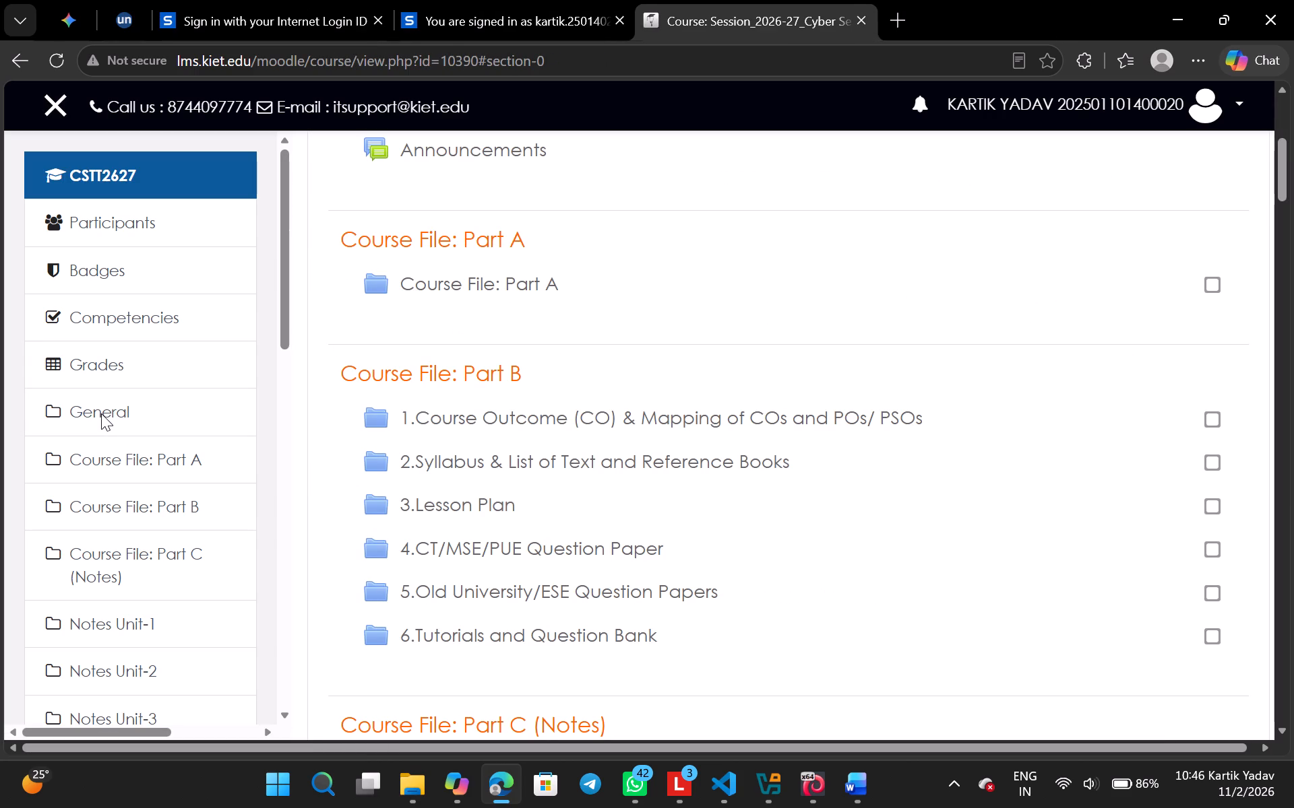
{"action": "scroll", "coordinate": [704, 248], "scroll_direction": "down", "scroll_amount": 1}
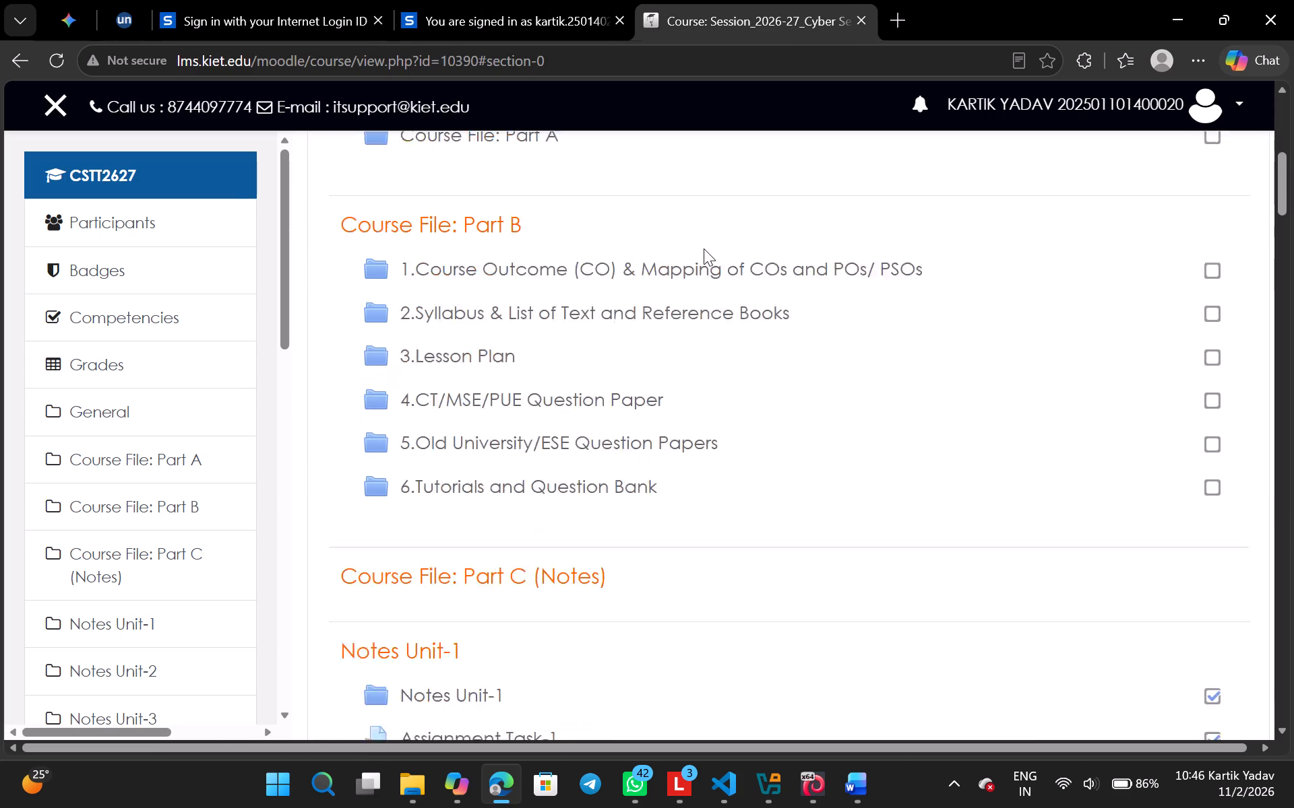
{"action": "scroll", "coordinate": [704, 248], "scroll_direction": "down", "scroll_amount": 6}
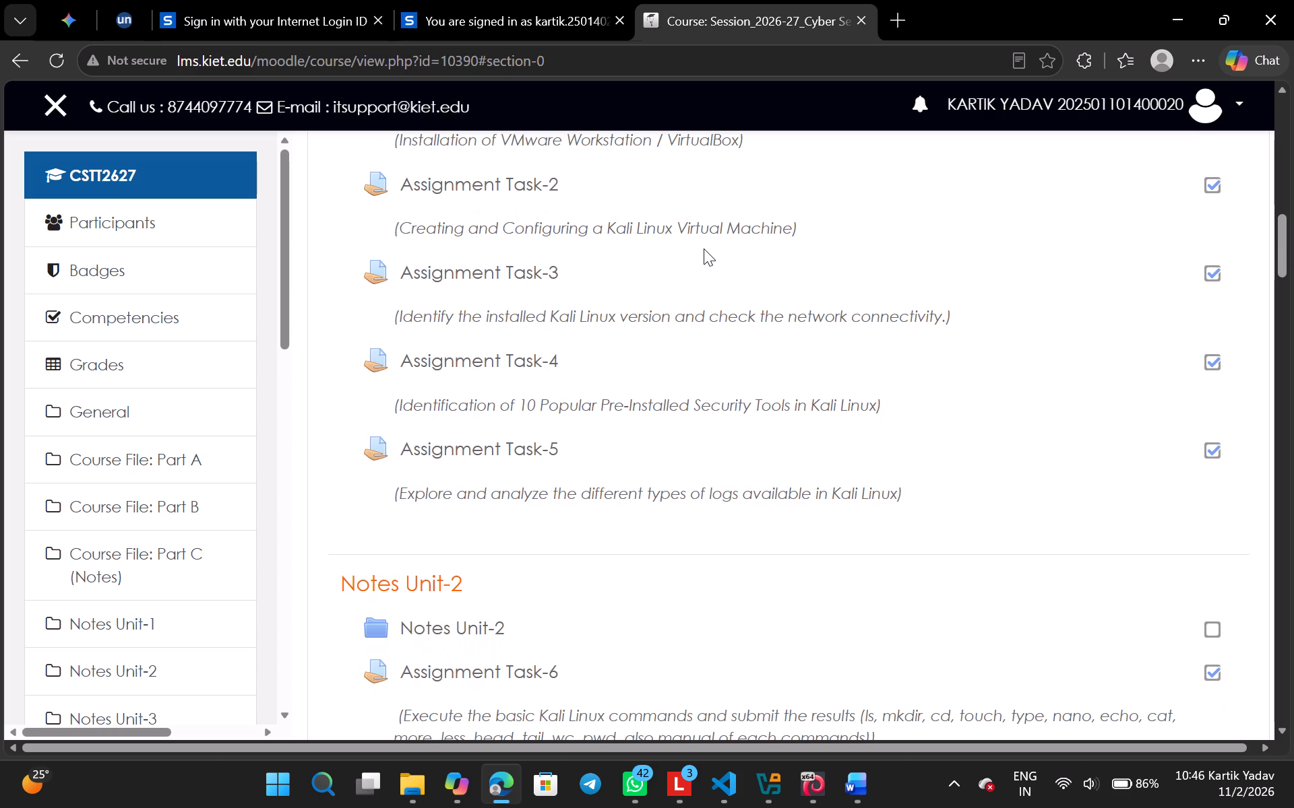
{"action": "scroll", "coordinate": [704, 248], "scroll_direction": "down", "scroll_amount": 7}
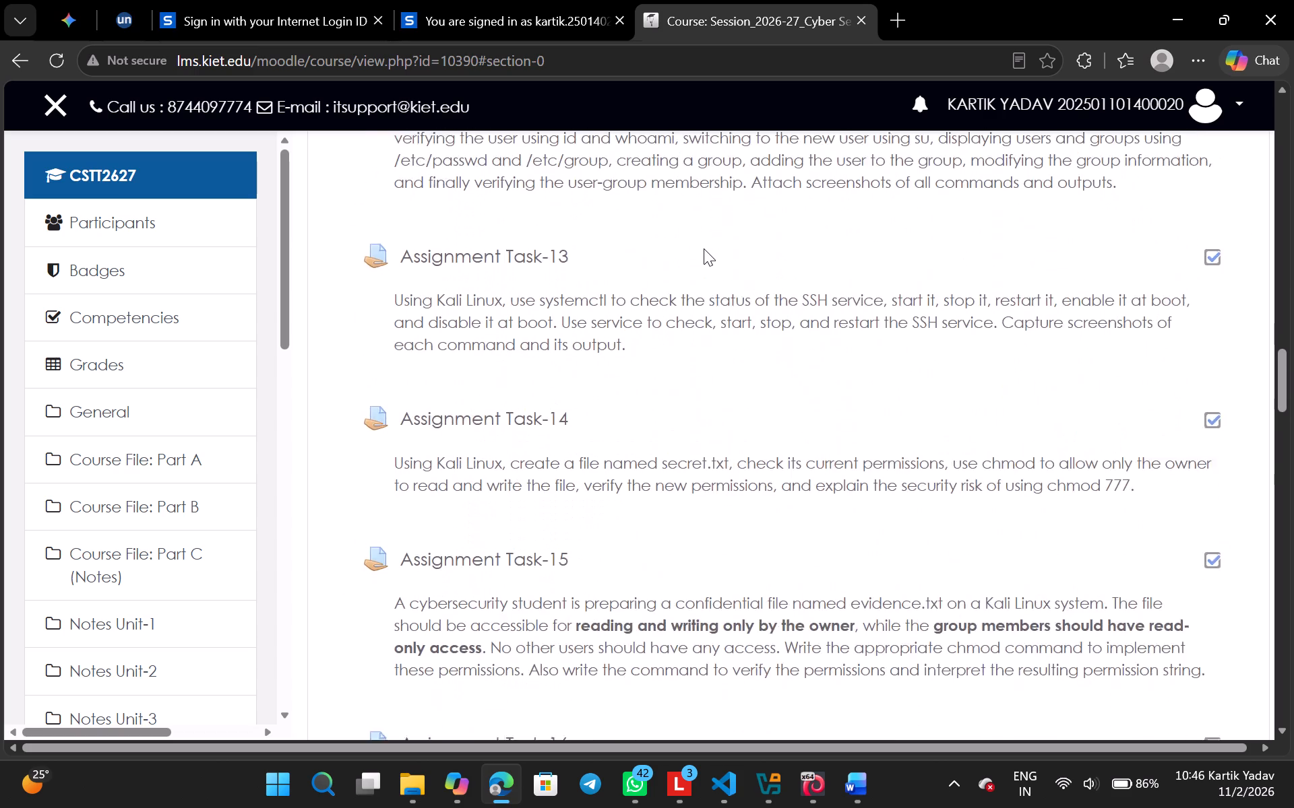
{"action": "scroll", "coordinate": [704, 248], "scroll_direction": "down", "scroll_amount": 5}
{"action": "scroll", "coordinate": [704, 248], "scroll_direction": "up", "scroll_amount": 1}
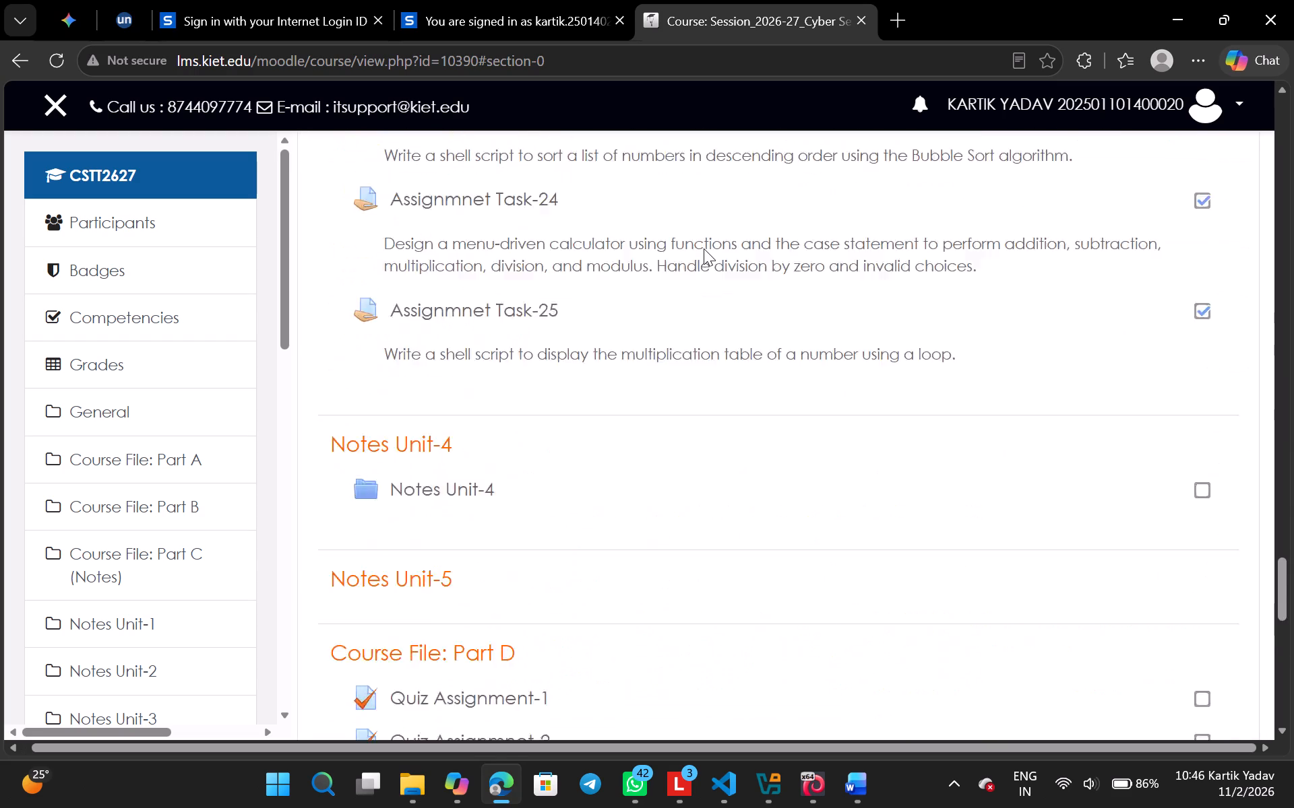
{"action": "scroll", "coordinate": [704, 248], "scroll_direction": "up", "scroll_amount": 2}
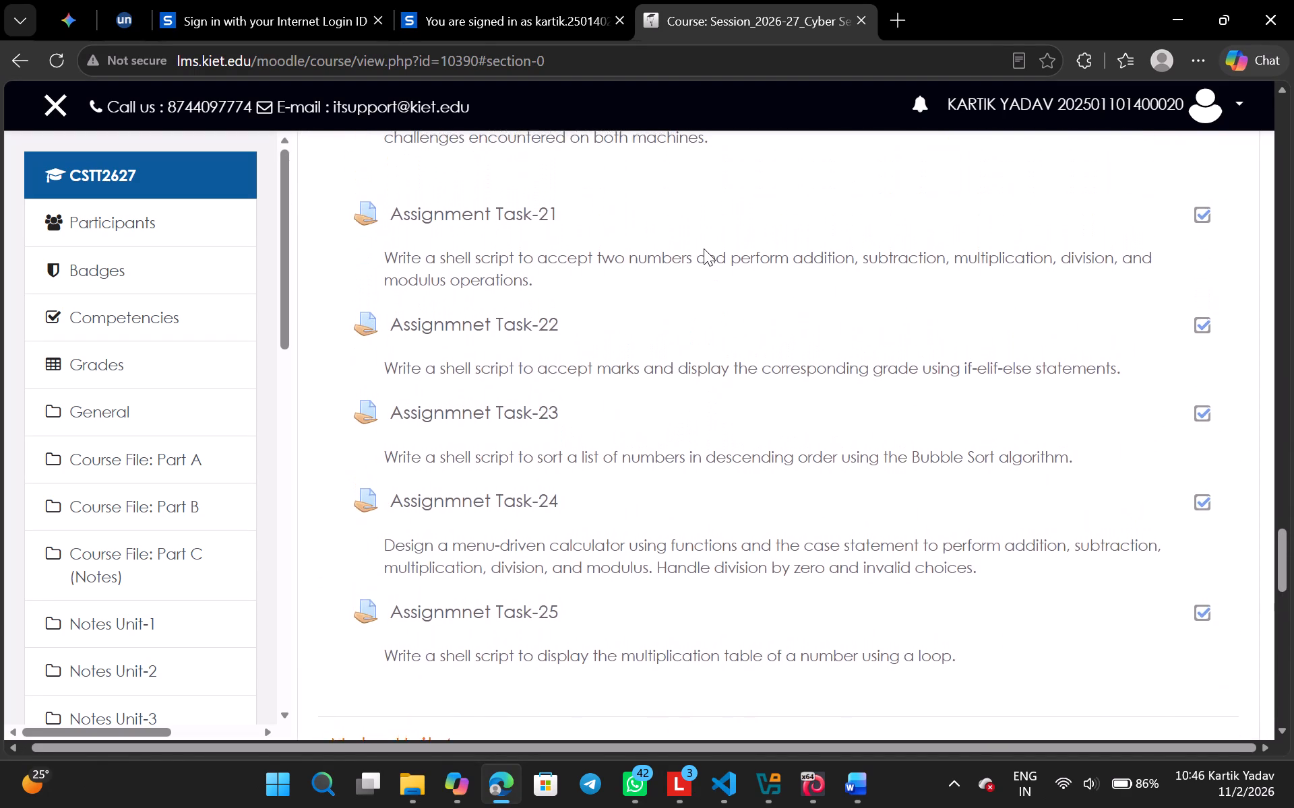
{"action": "scroll", "coordinate": [704, 248], "scroll_direction": "up", "scroll_amount": 3}
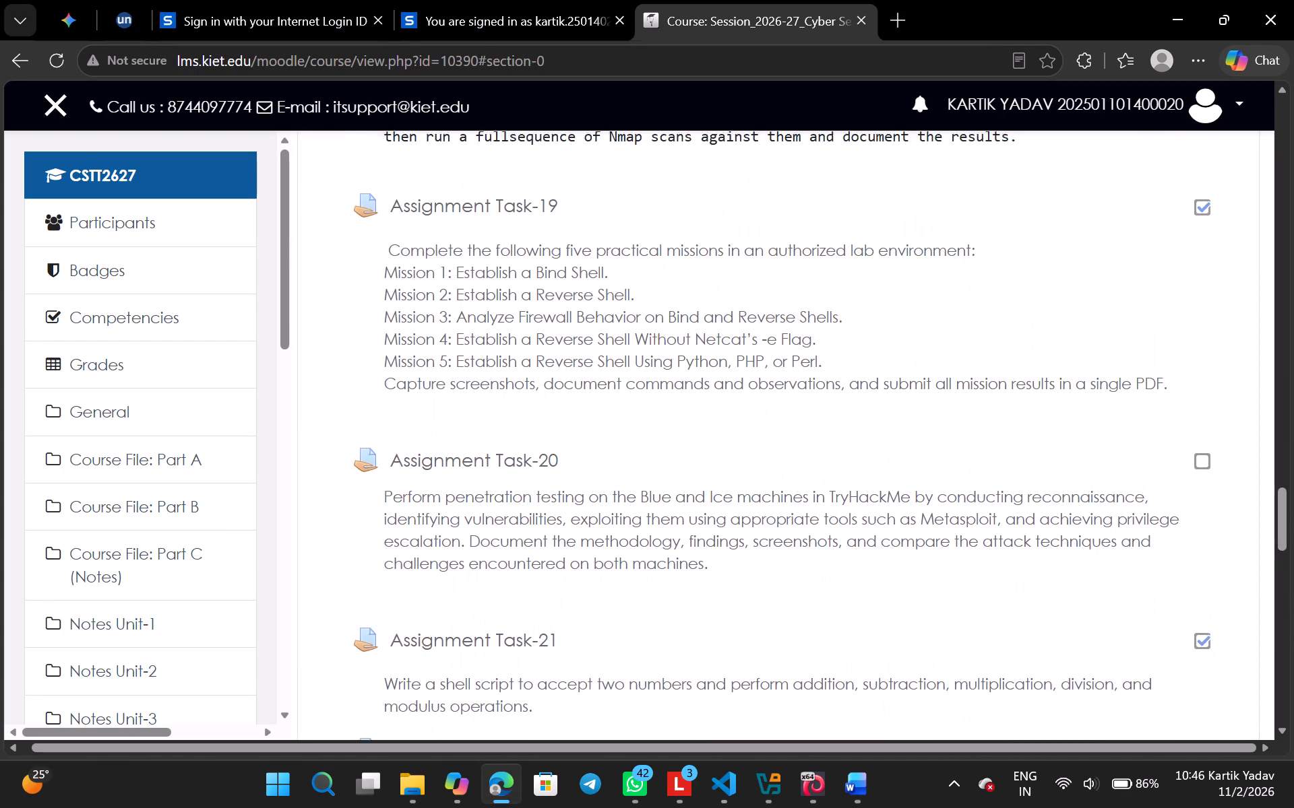
{"action": "scroll", "coordinate": [704, 248], "scroll_direction": "up", "scroll_amount": 2}
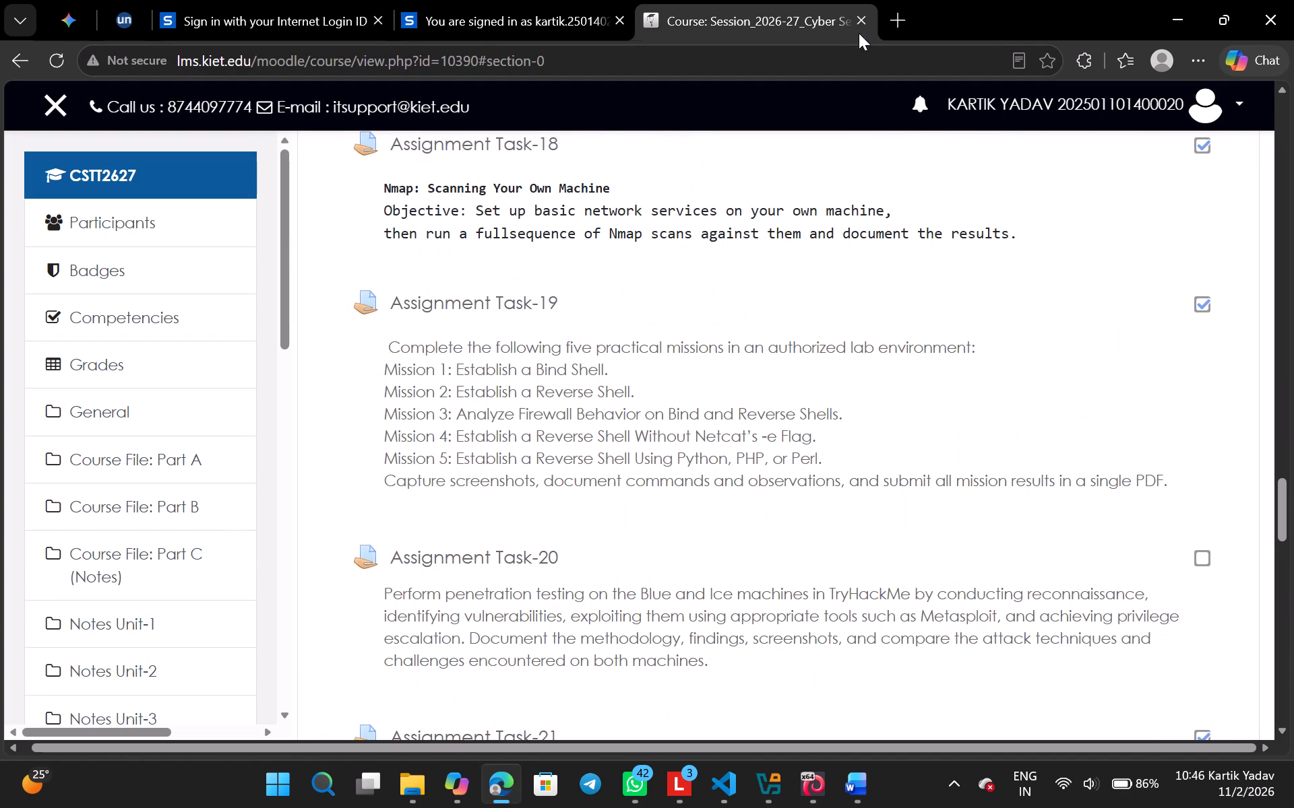
Open a new browser tab and close the Cyber Security Tools and Techniques course tab.
{"action": "left_click", "coordinate": [892, 28]}
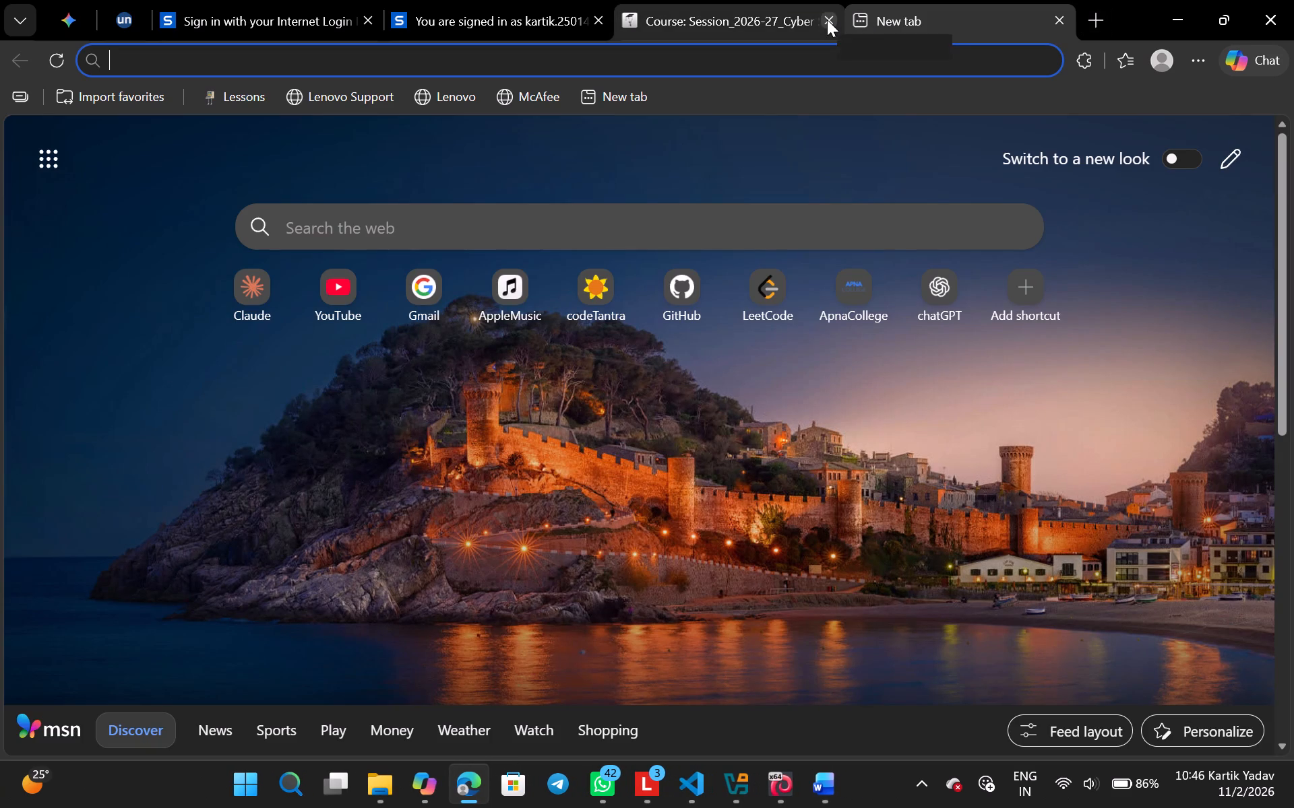
{"action": "left_click", "coordinate": [827, 20]}
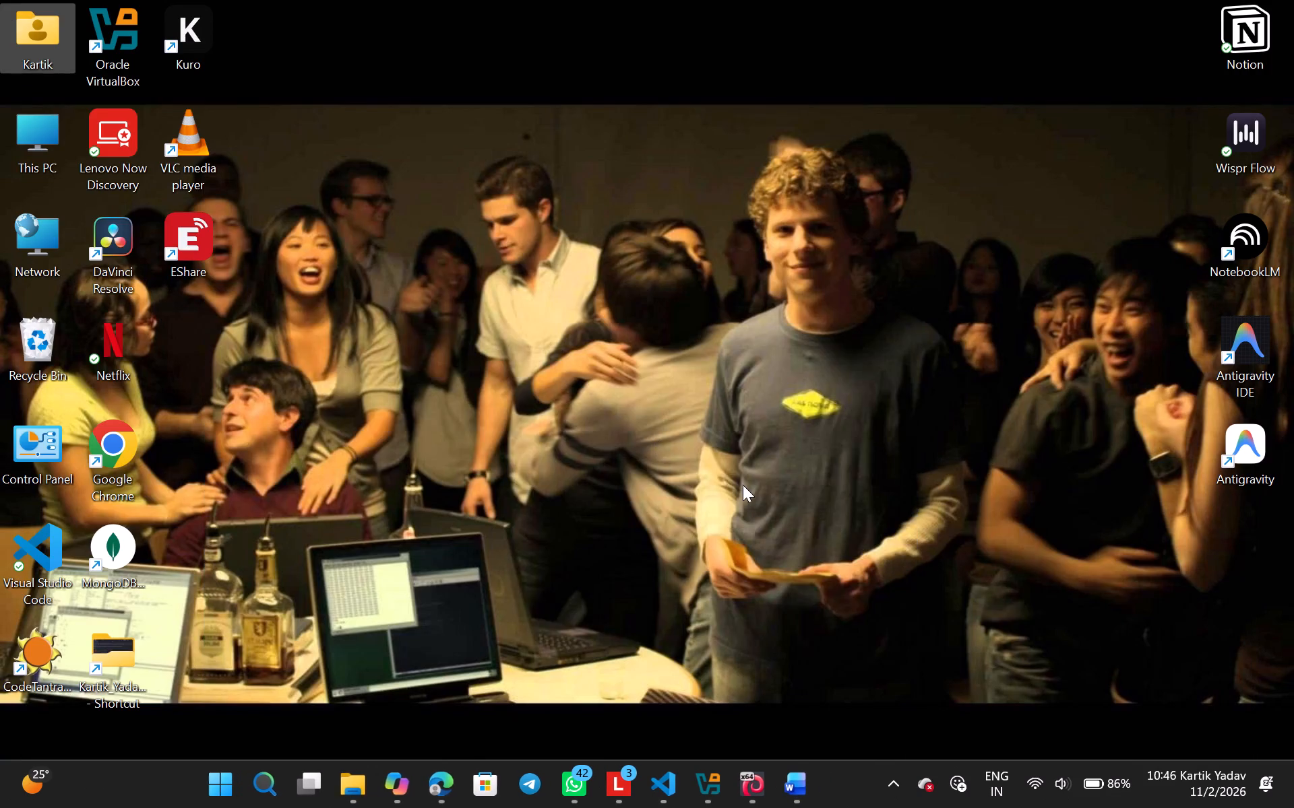
Switch to Word and close the Experiment No. 25 document.
{"action": "left_click", "coordinate": [1293, 0]}
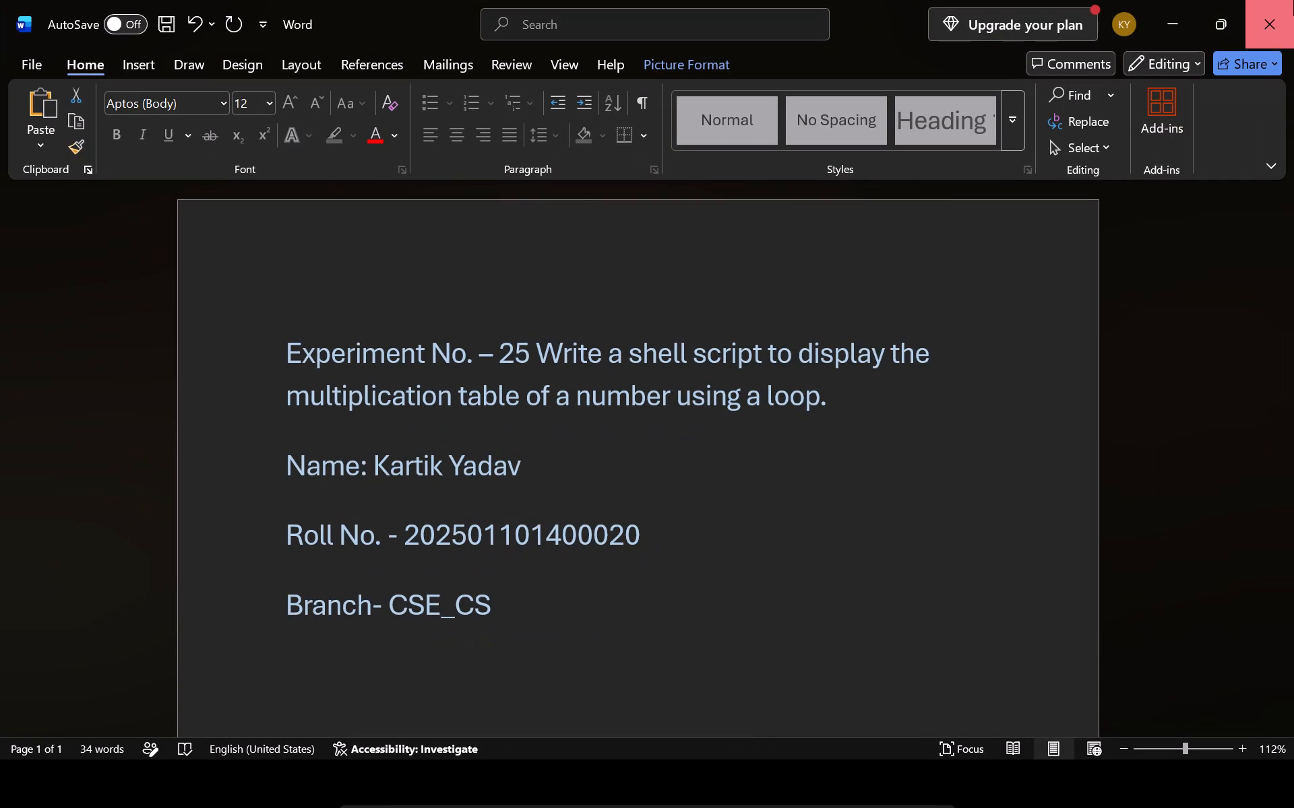
{"action": "left_click", "coordinate": [729, 498]}
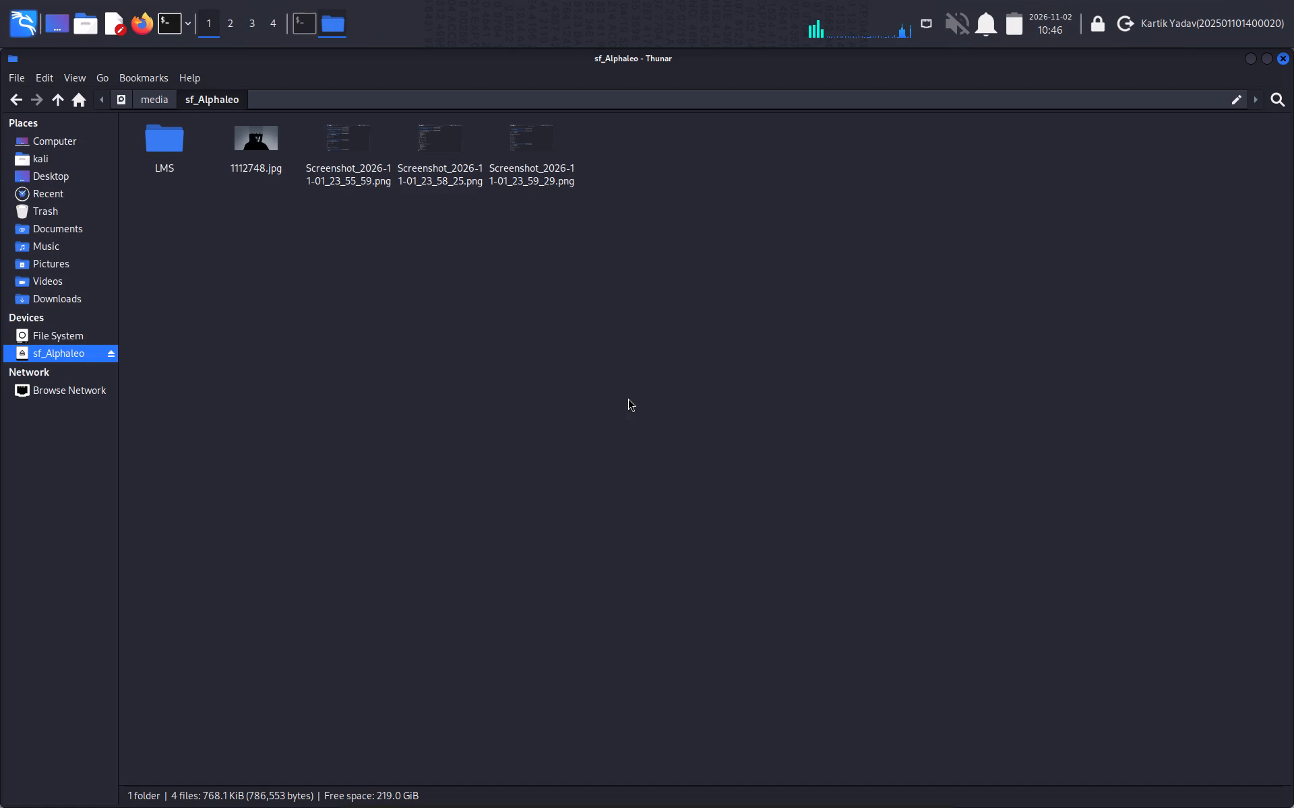
Close the sf_Alphaleo file manager window and the shellProgramming terminal in the Kali virtual machine.
{"action": "left_click", "coordinate": [1280, 58]}
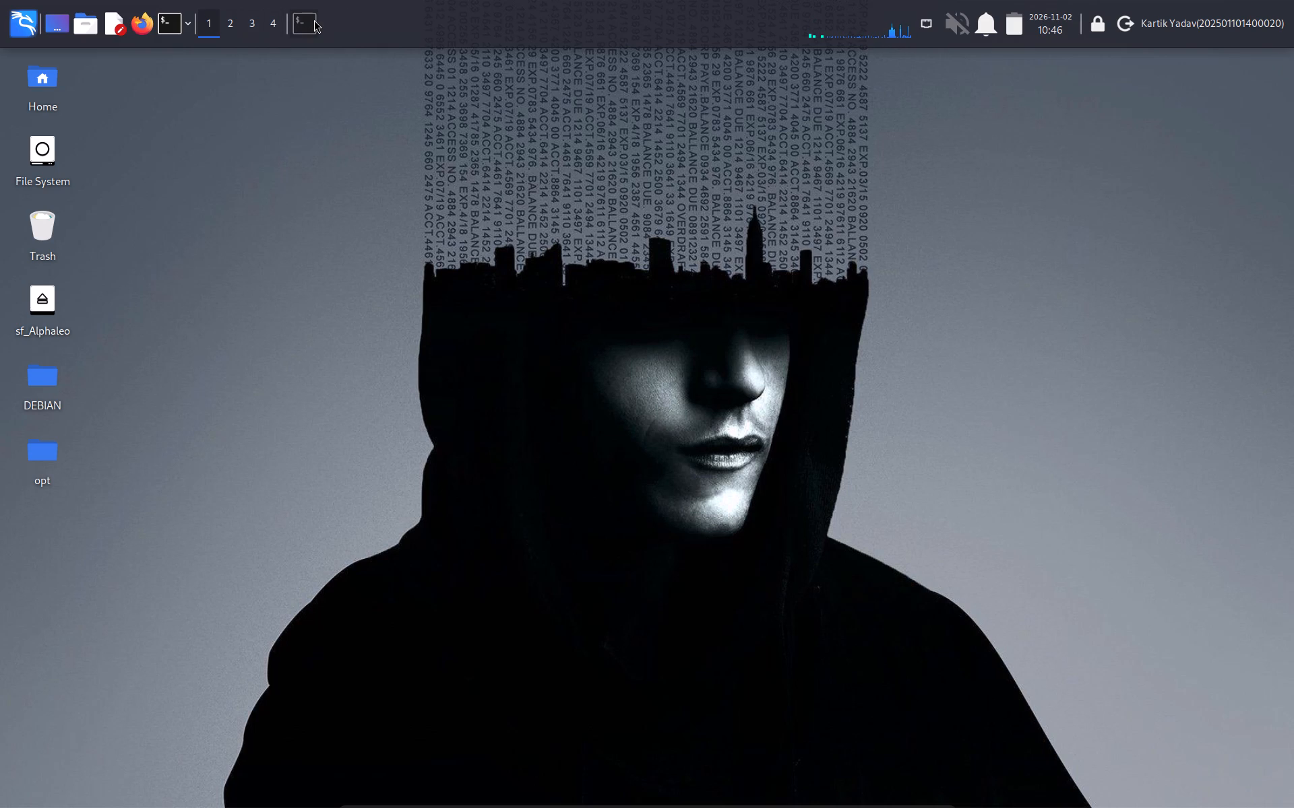
{"action": "left_click", "coordinate": [312, 19]}
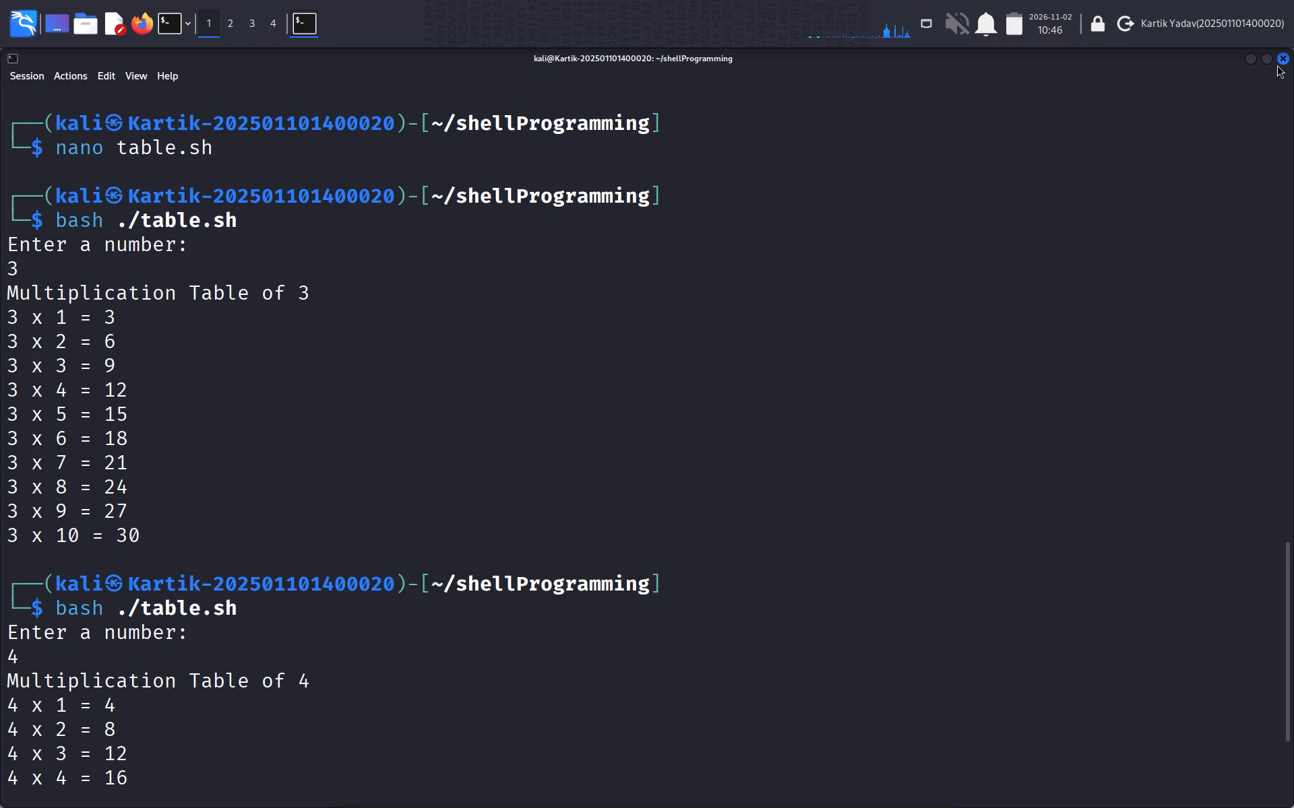
{"action": "left_click", "coordinate": [1291, 59]}
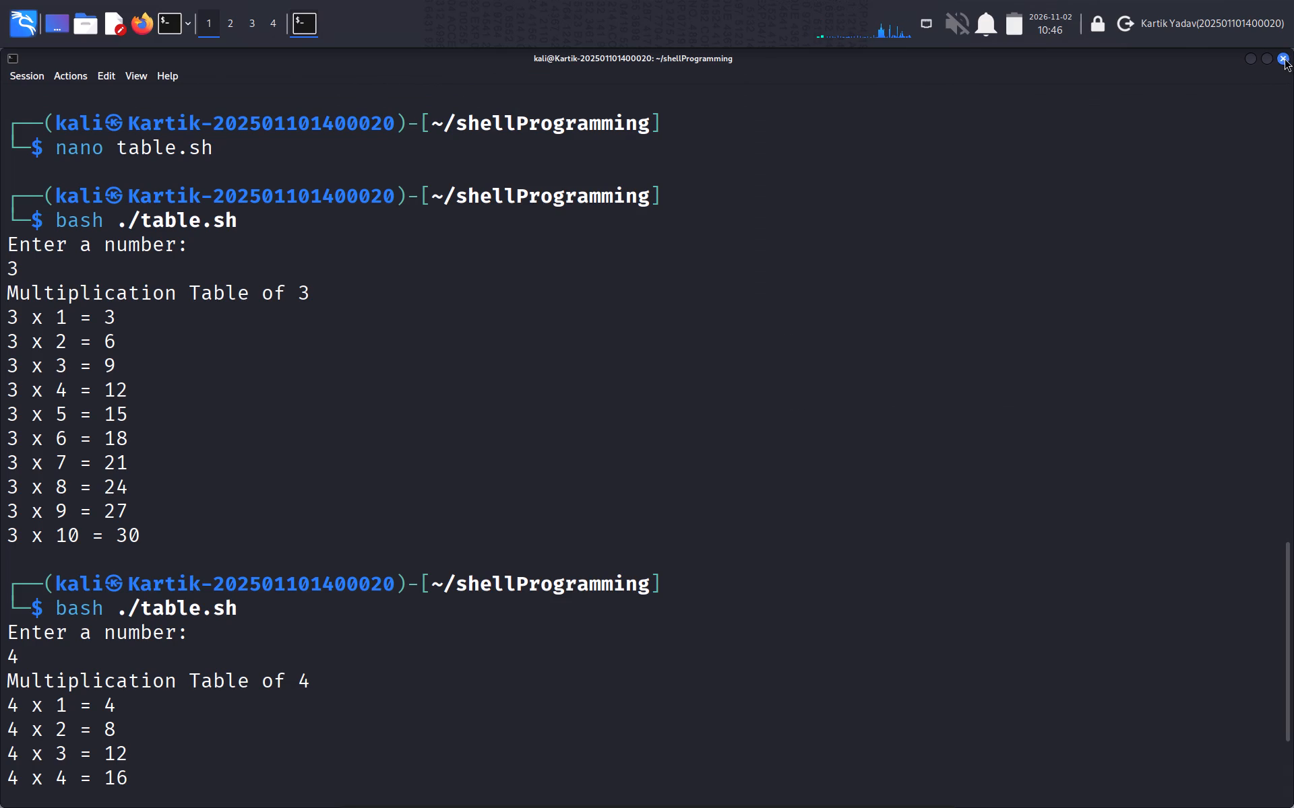
{"action": "left_click", "coordinate": [1283, 57]}
Shut down the Kali Linux virtual machine and close VirtualBox Manager.
{"action": "left_click", "coordinate": [1123, 17]}
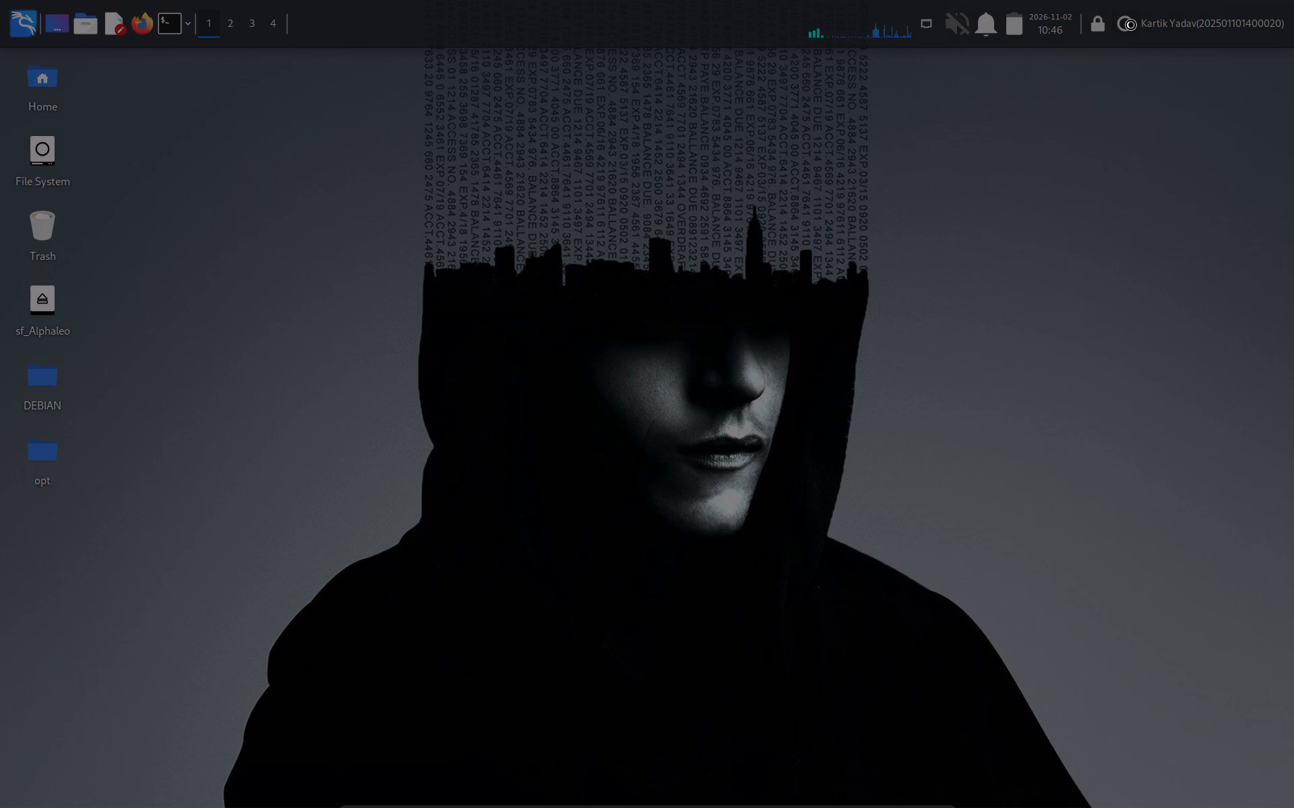
{"action": "left_click", "coordinate": [728, 389]}
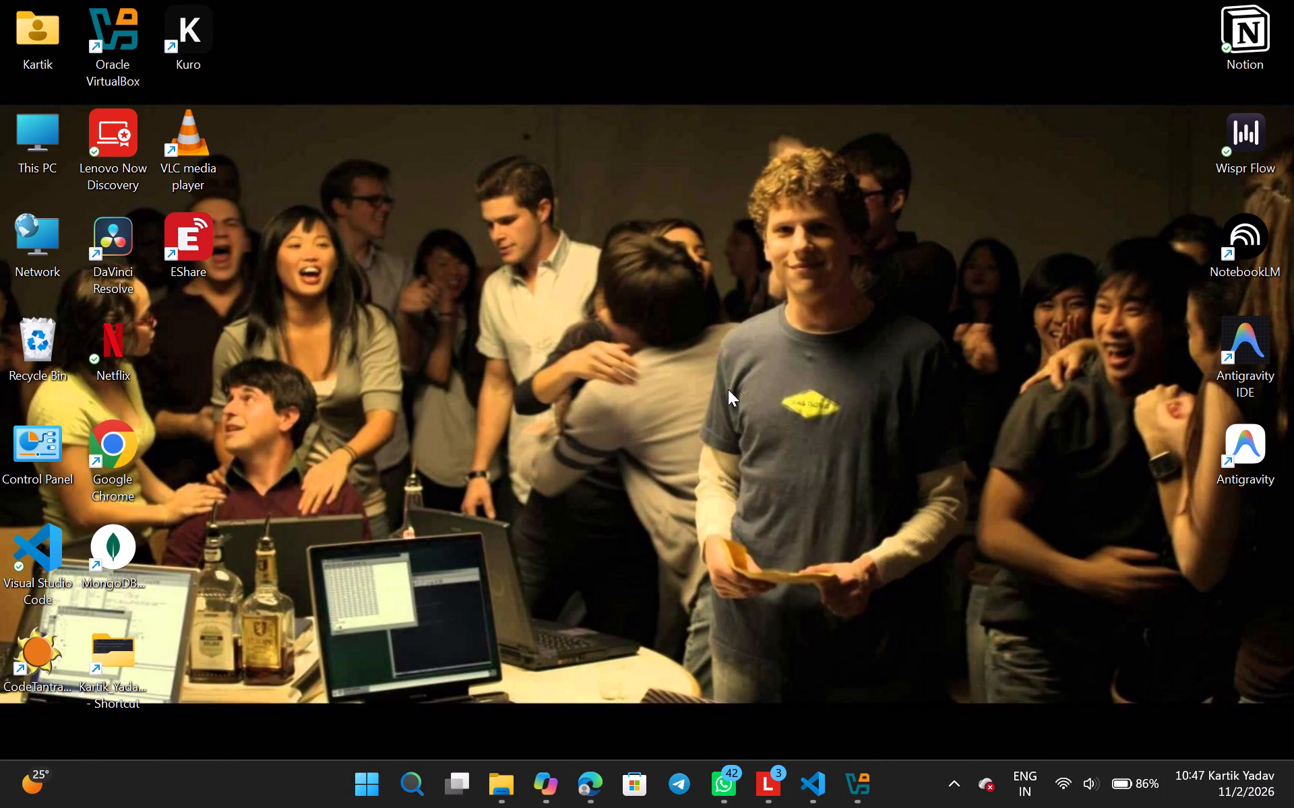
{"action": "left_click", "coordinate": [867, 764]}
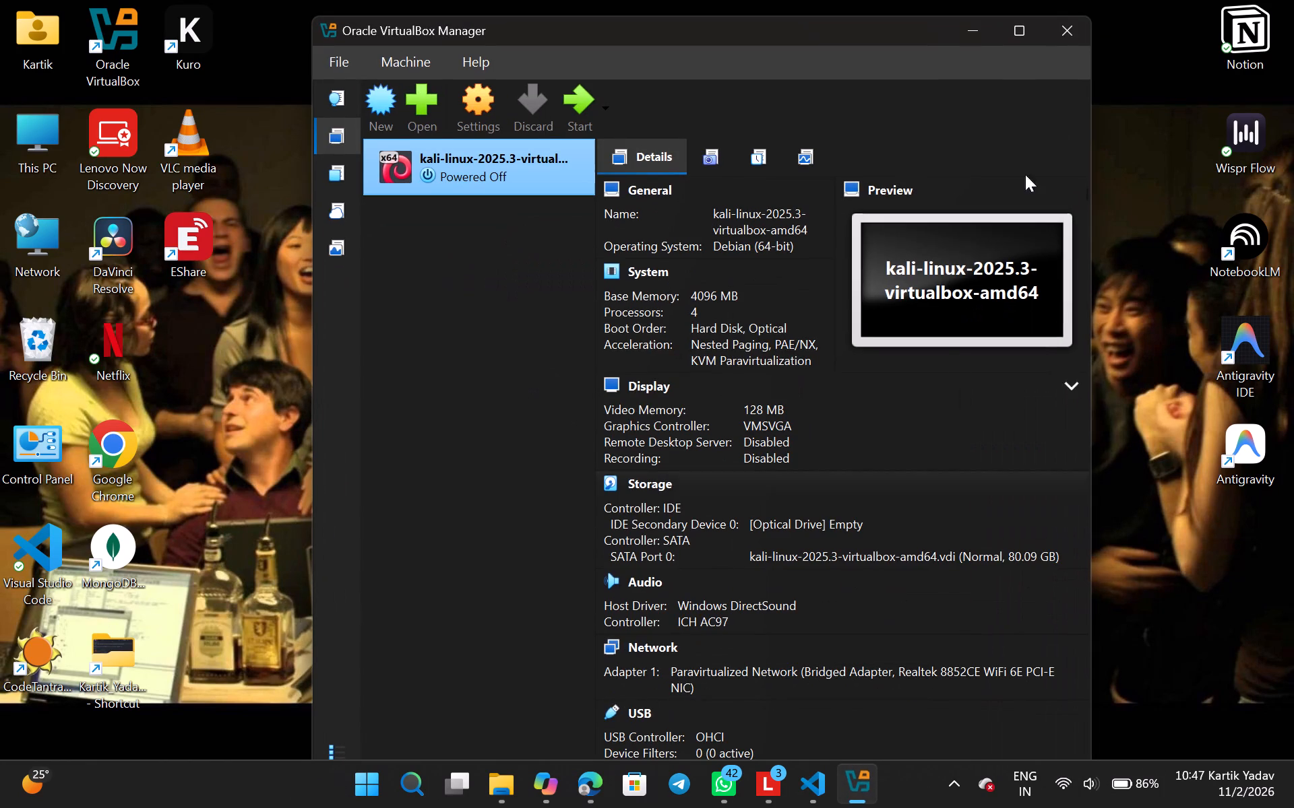
{"action": "left_click", "coordinate": [1068, 34]}
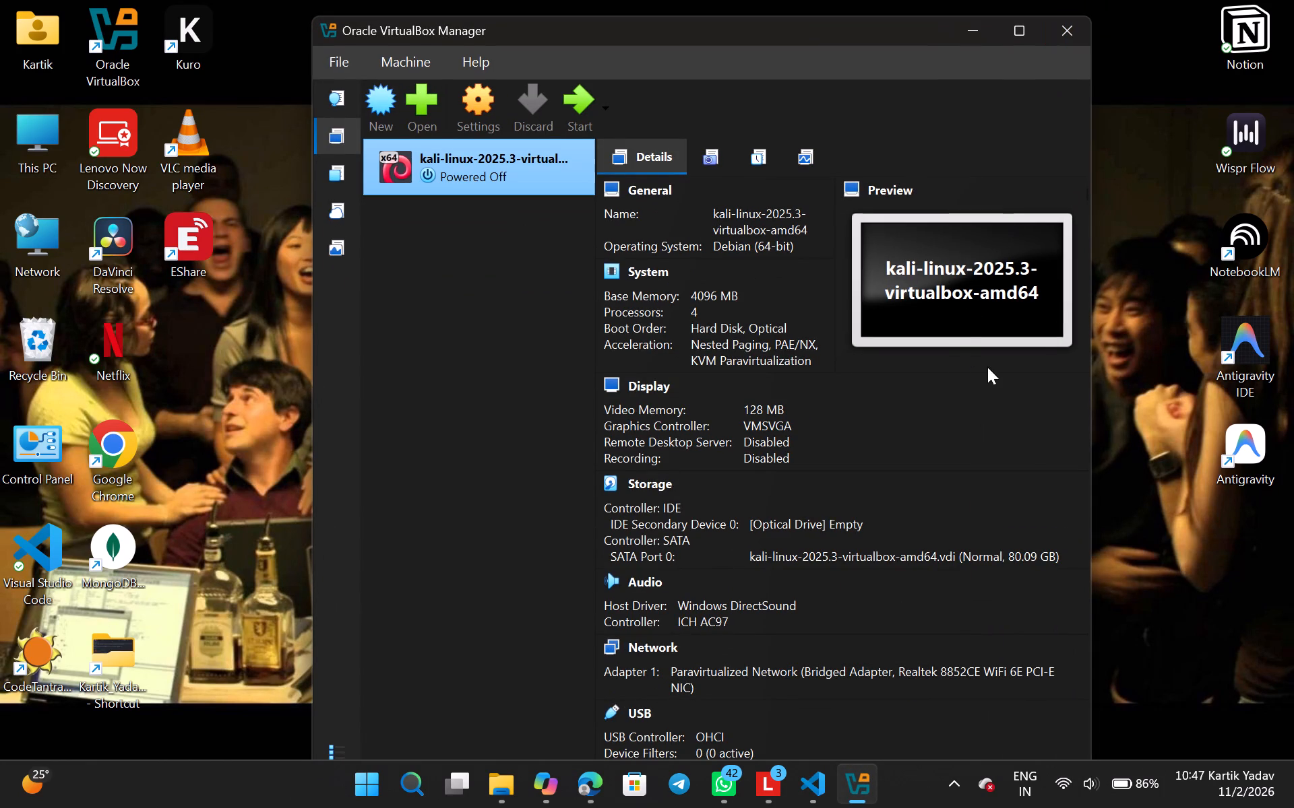
Switch to Edge, close the Internet Login ID sign-in tab and bring up the remaining signed-in network login tab.
{"action": "key", "text": "alt+Tab"}
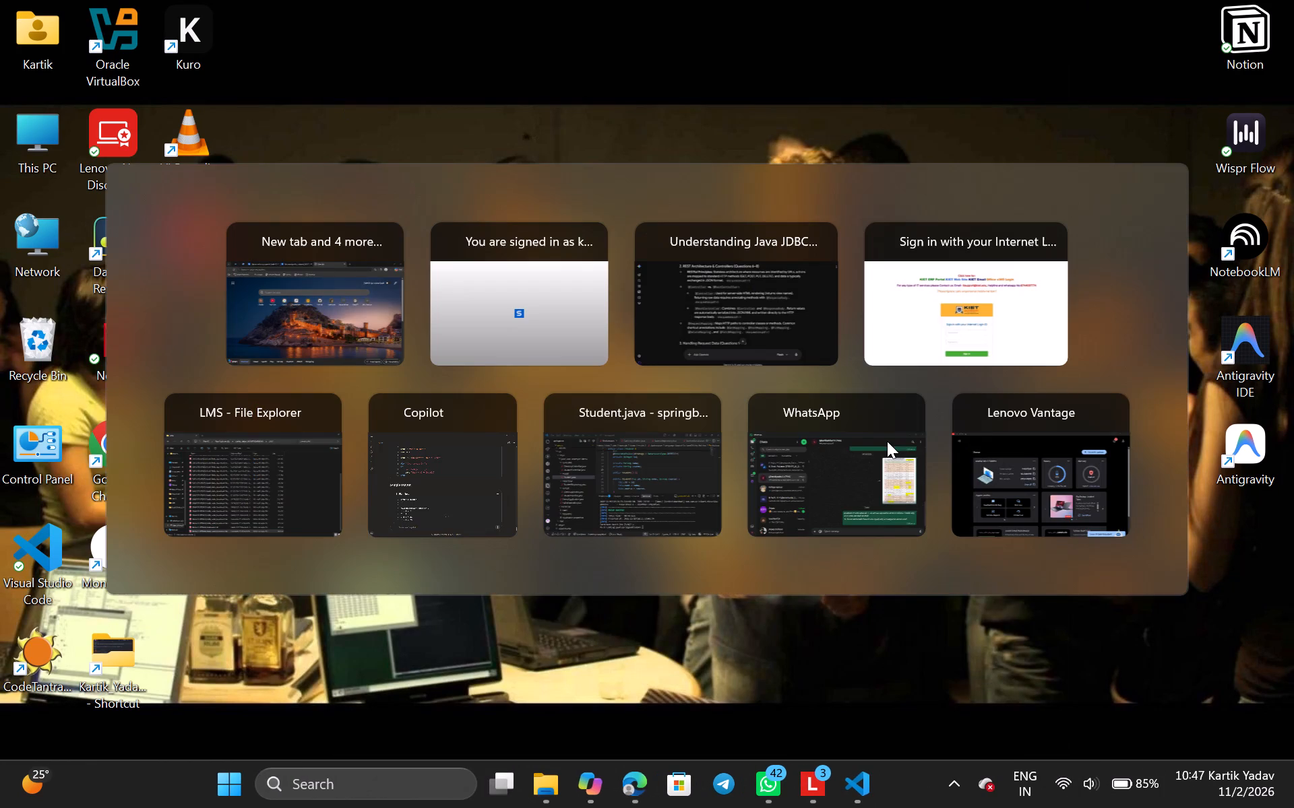
{"action": "key", "text": "alt+Tab"}
{"action": "key", "text": "alt+Tab"}
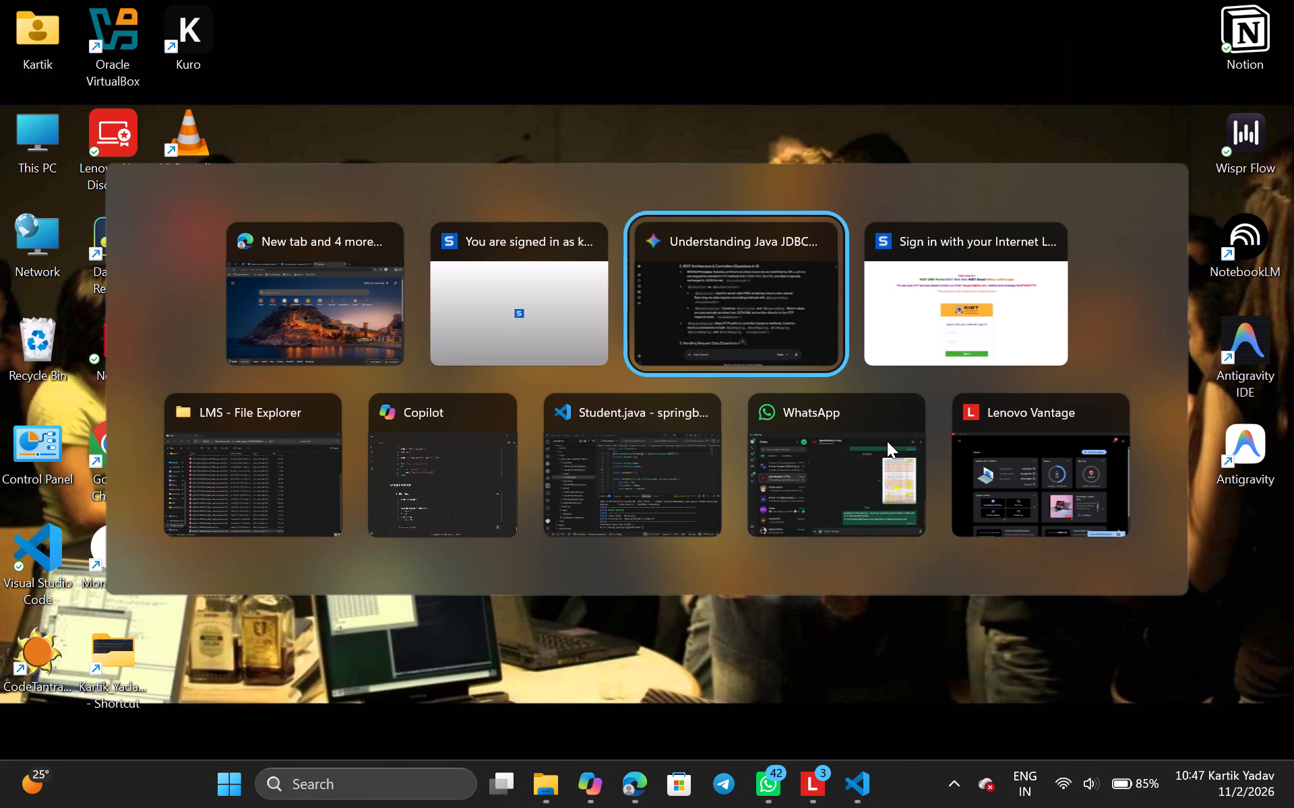
{"action": "left_click", "coordinate": [694, 7]}
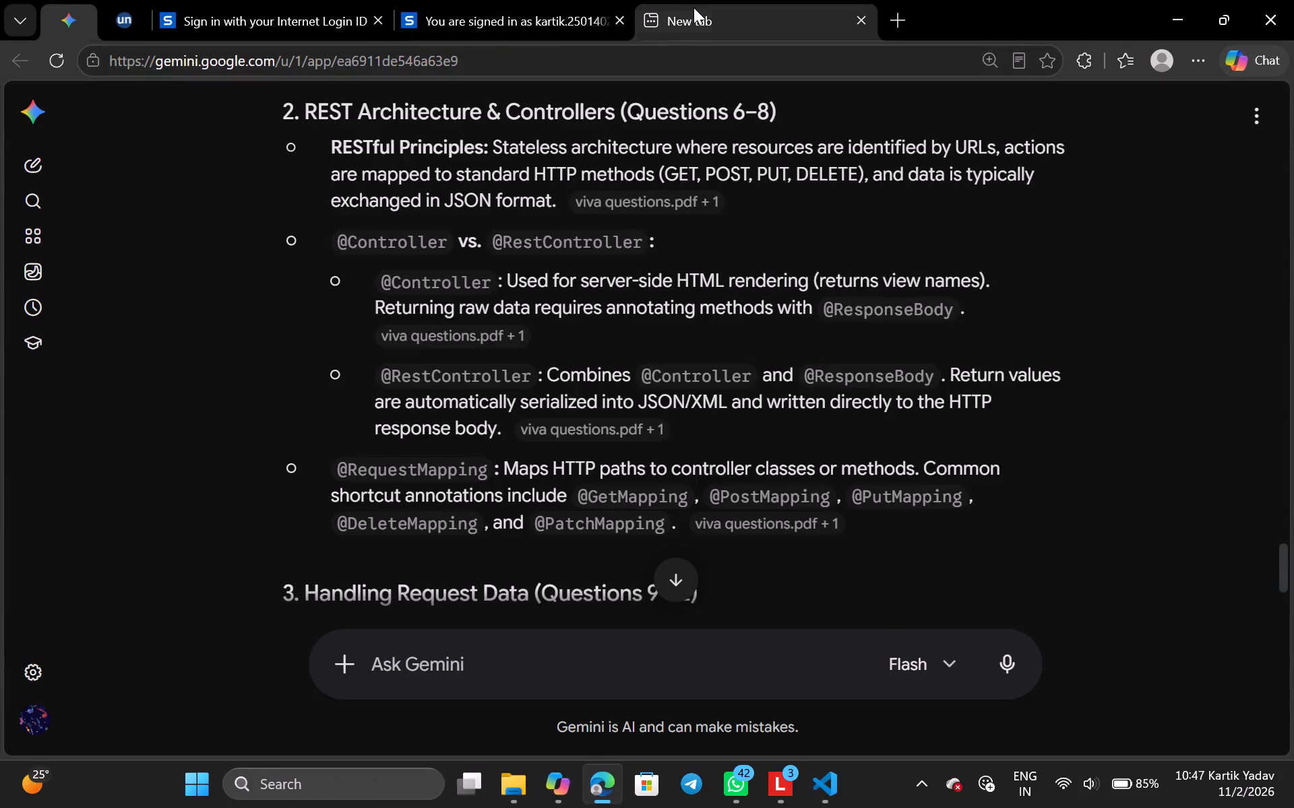
{"action": "left_click", "coordinate": [379, 21]}
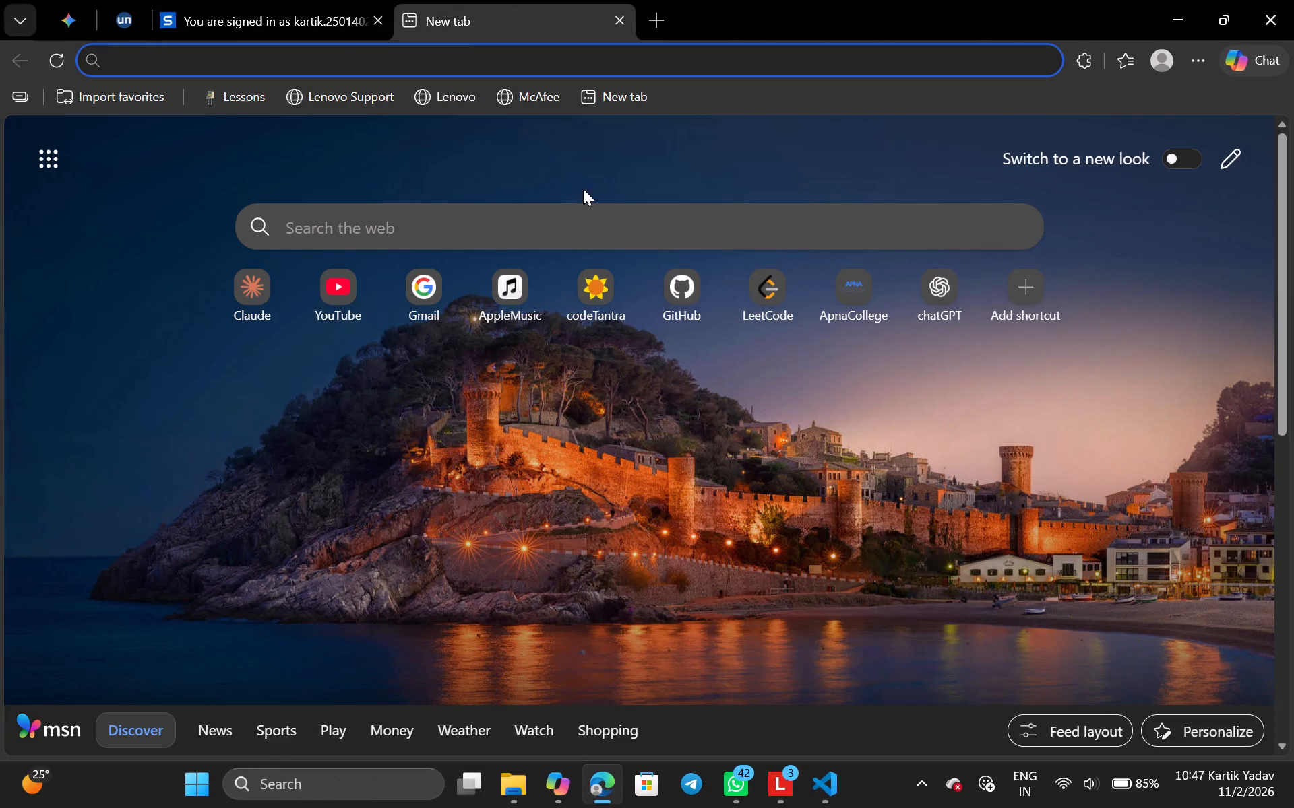
{"action": "left_click", "coordinate": [328, 26]}
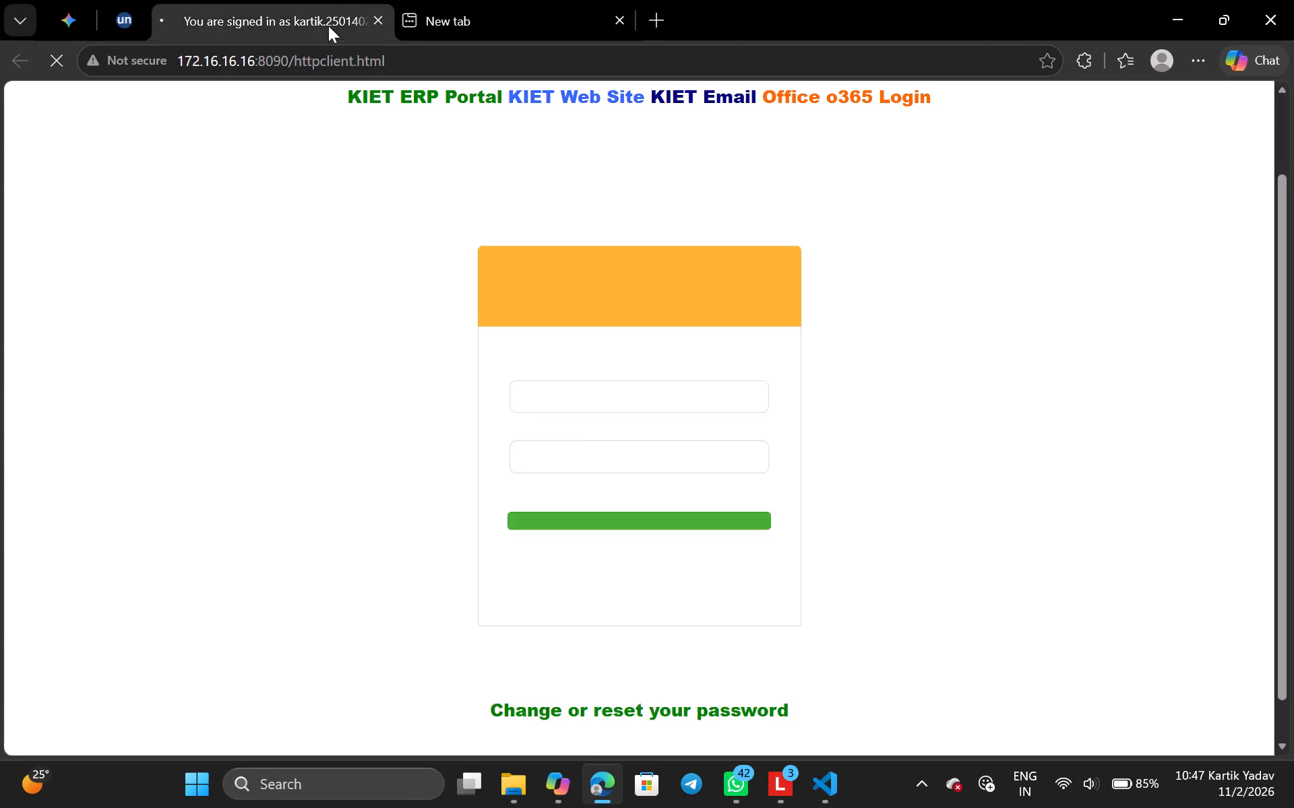